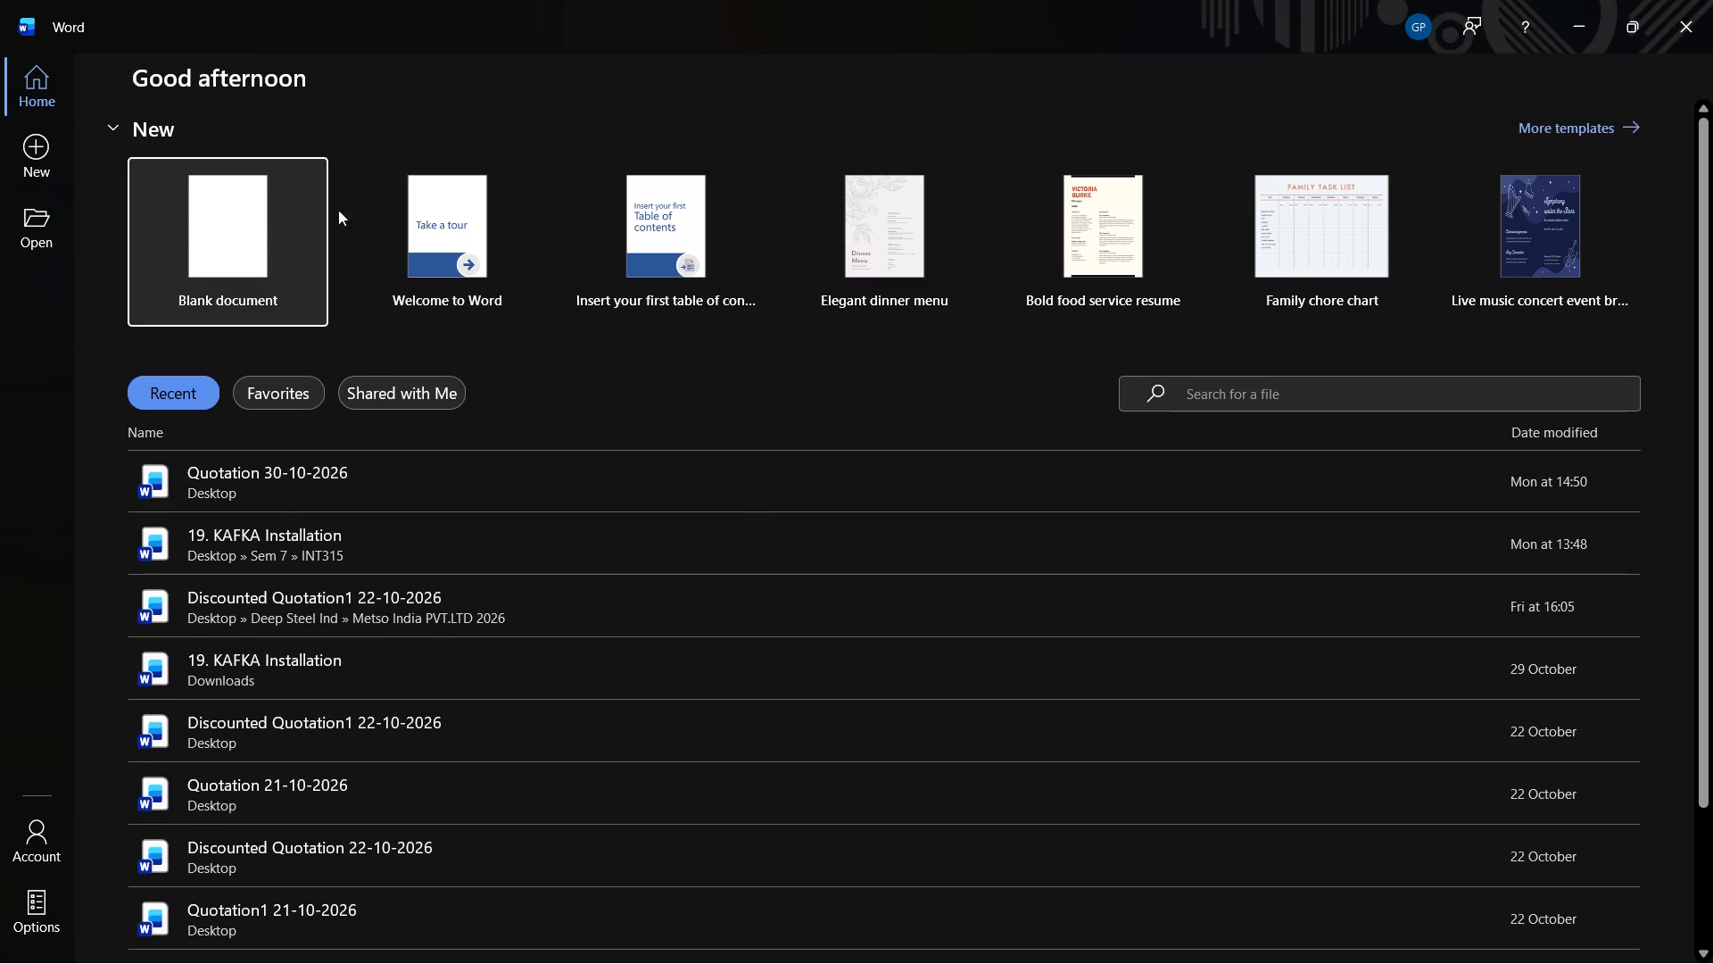
Create a blank document and set its page orientation to landscape.
left_click(299, 231)
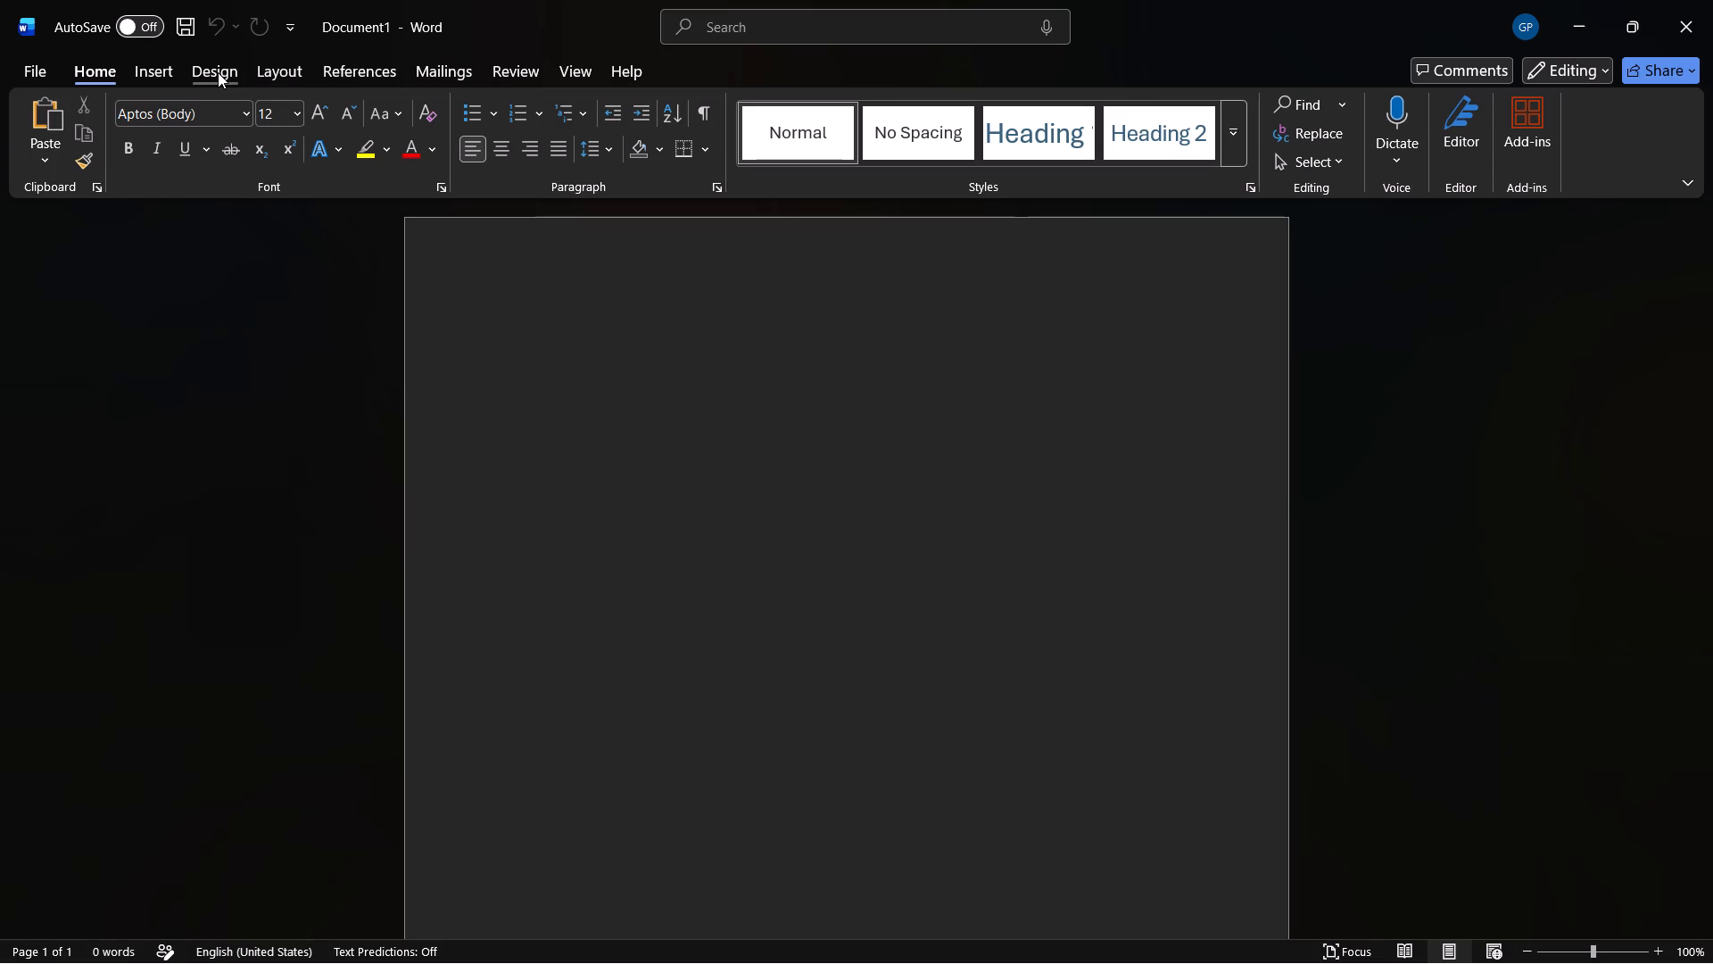
left_click(252, 72)
left_click(112, 151)
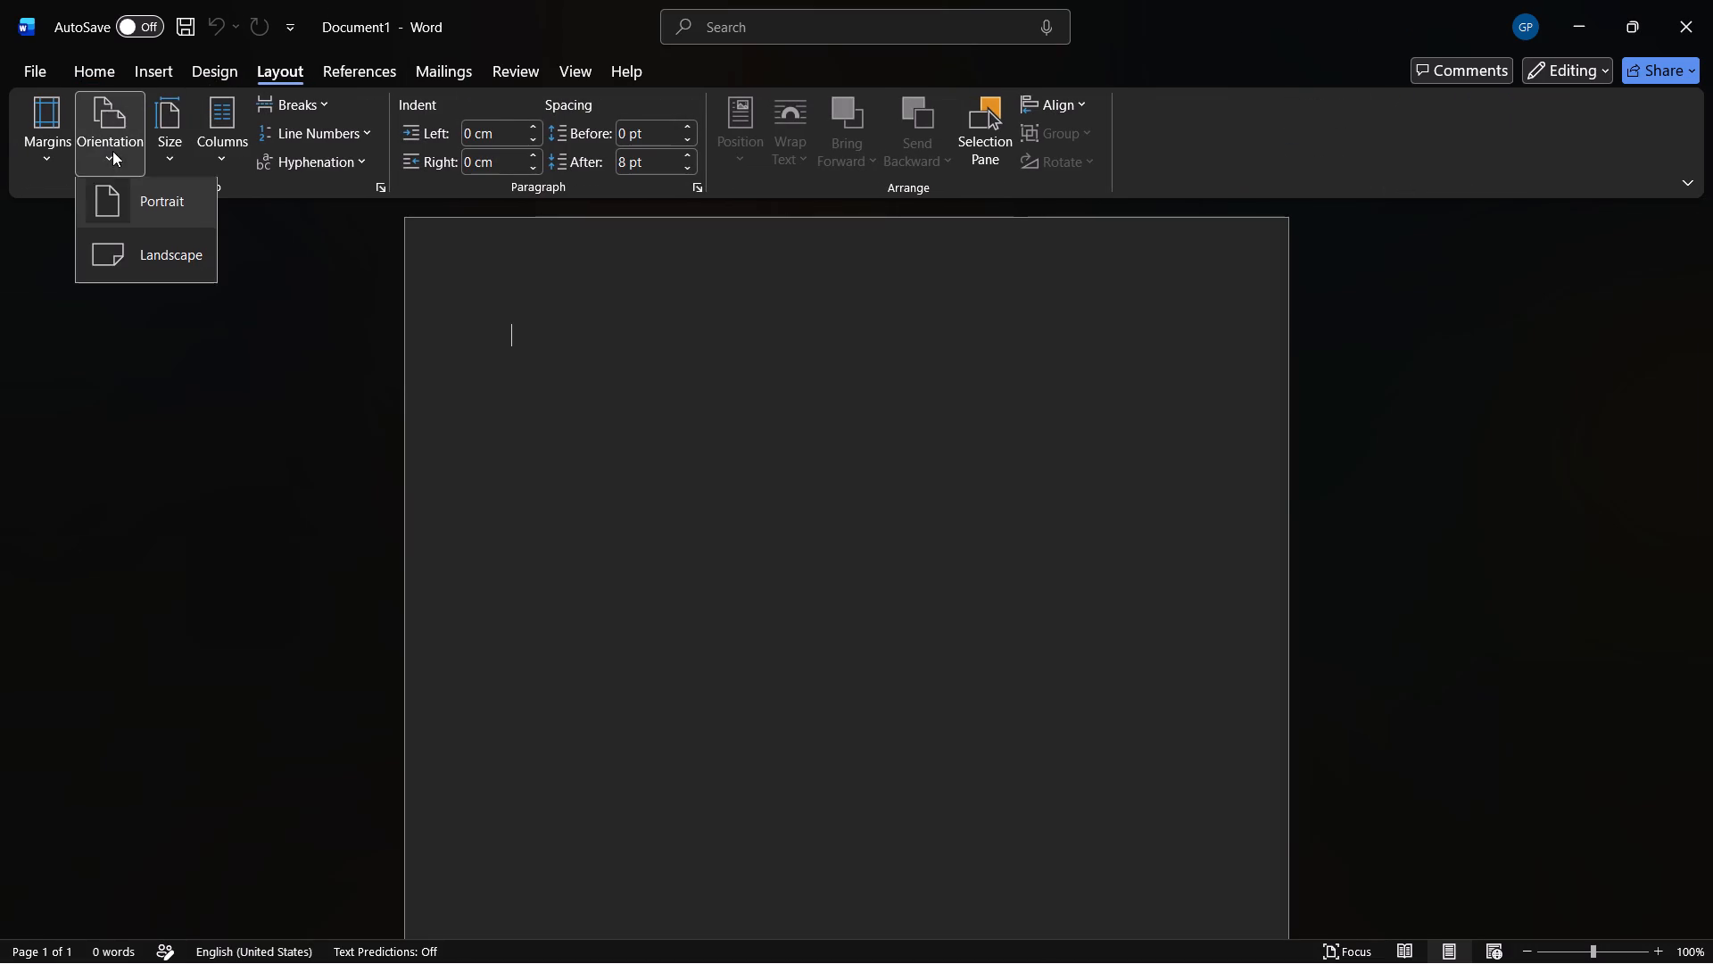
left_click(147, 264)
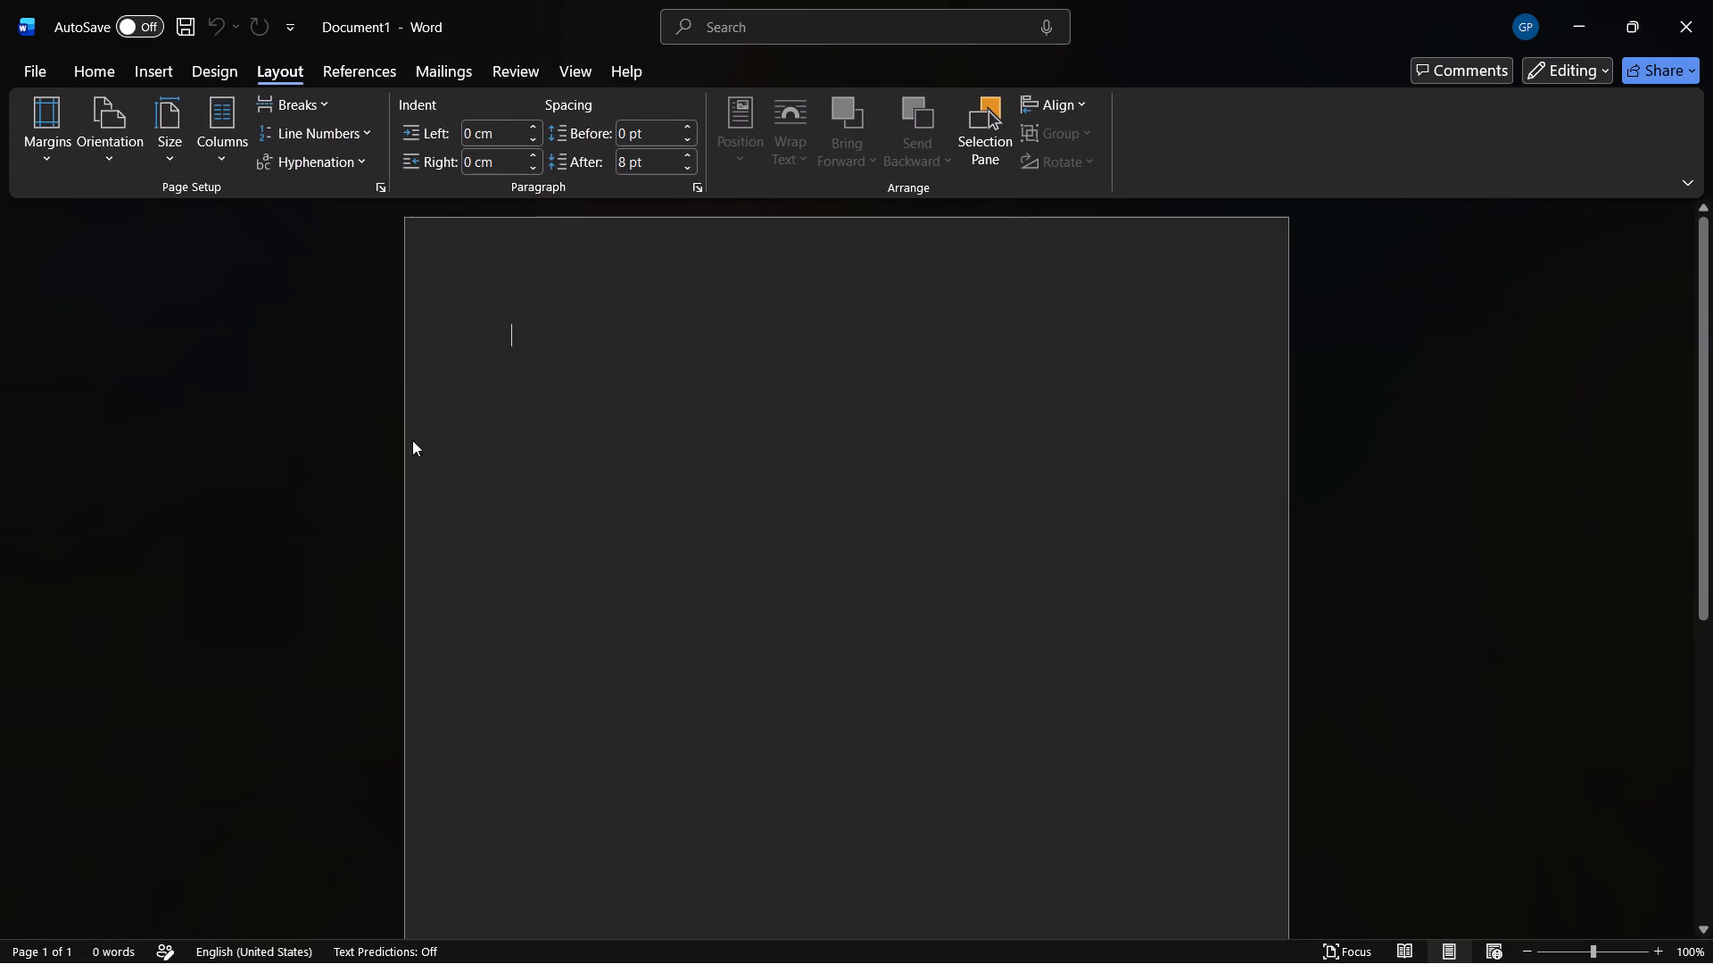
Paste the copied parts table into the page and add an empty line below it.
left_click(578, 580)
key("ctrl+v")
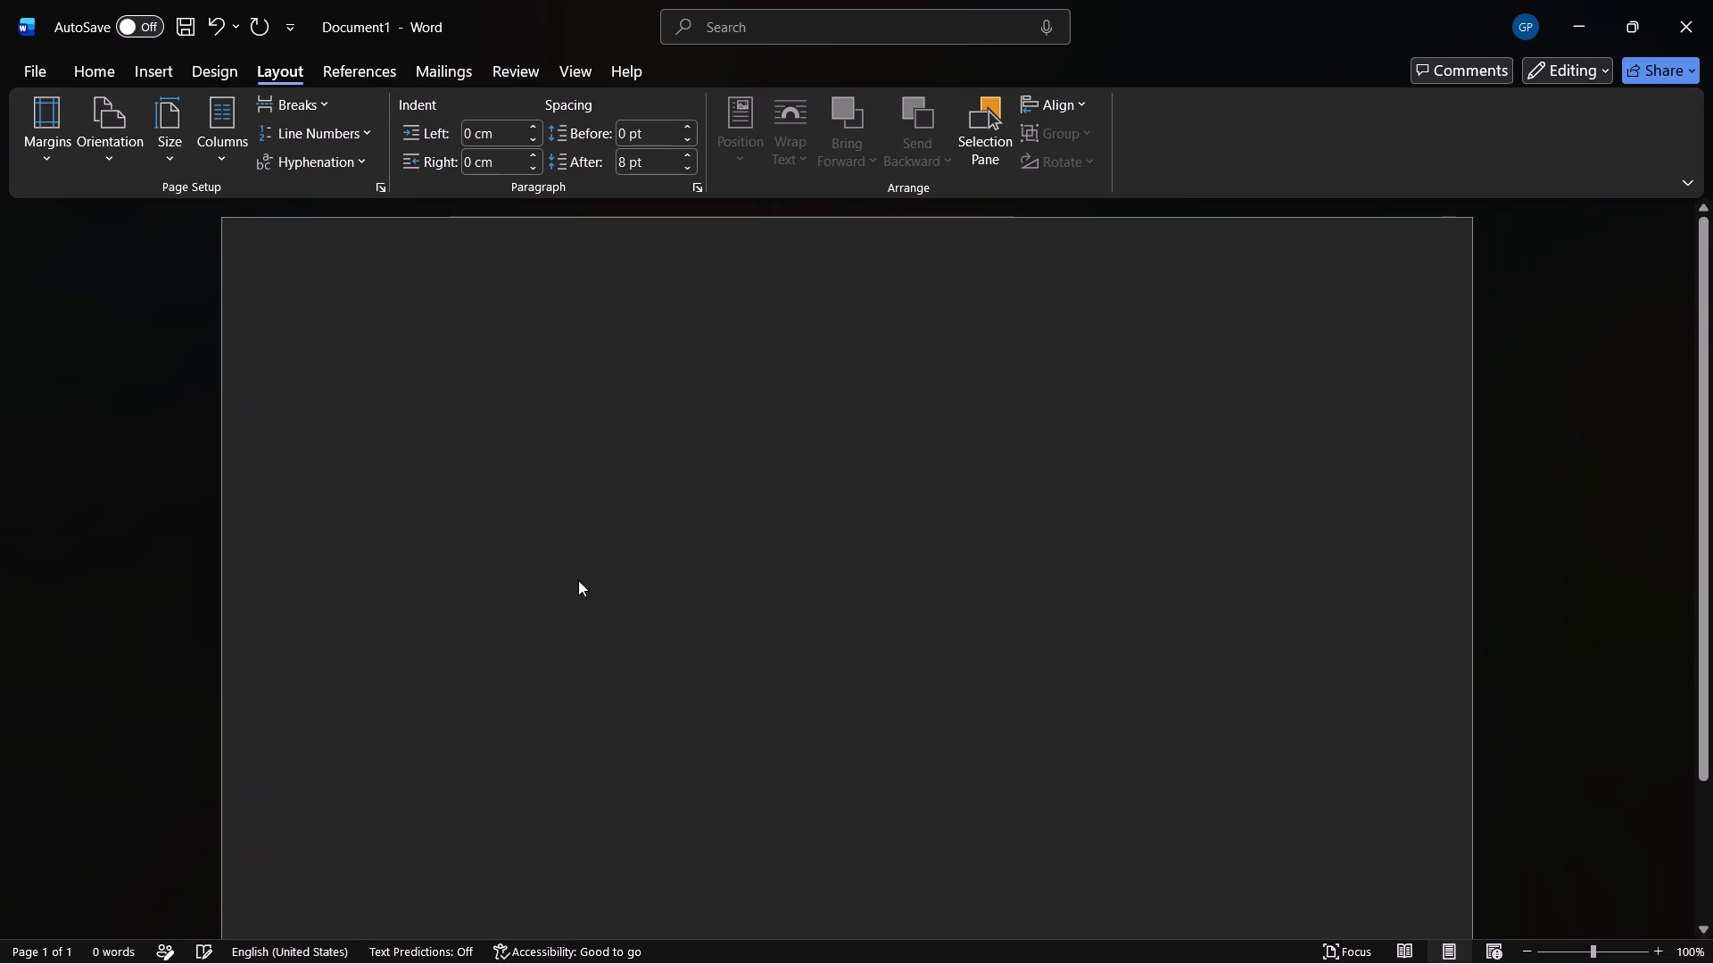
key("Return")
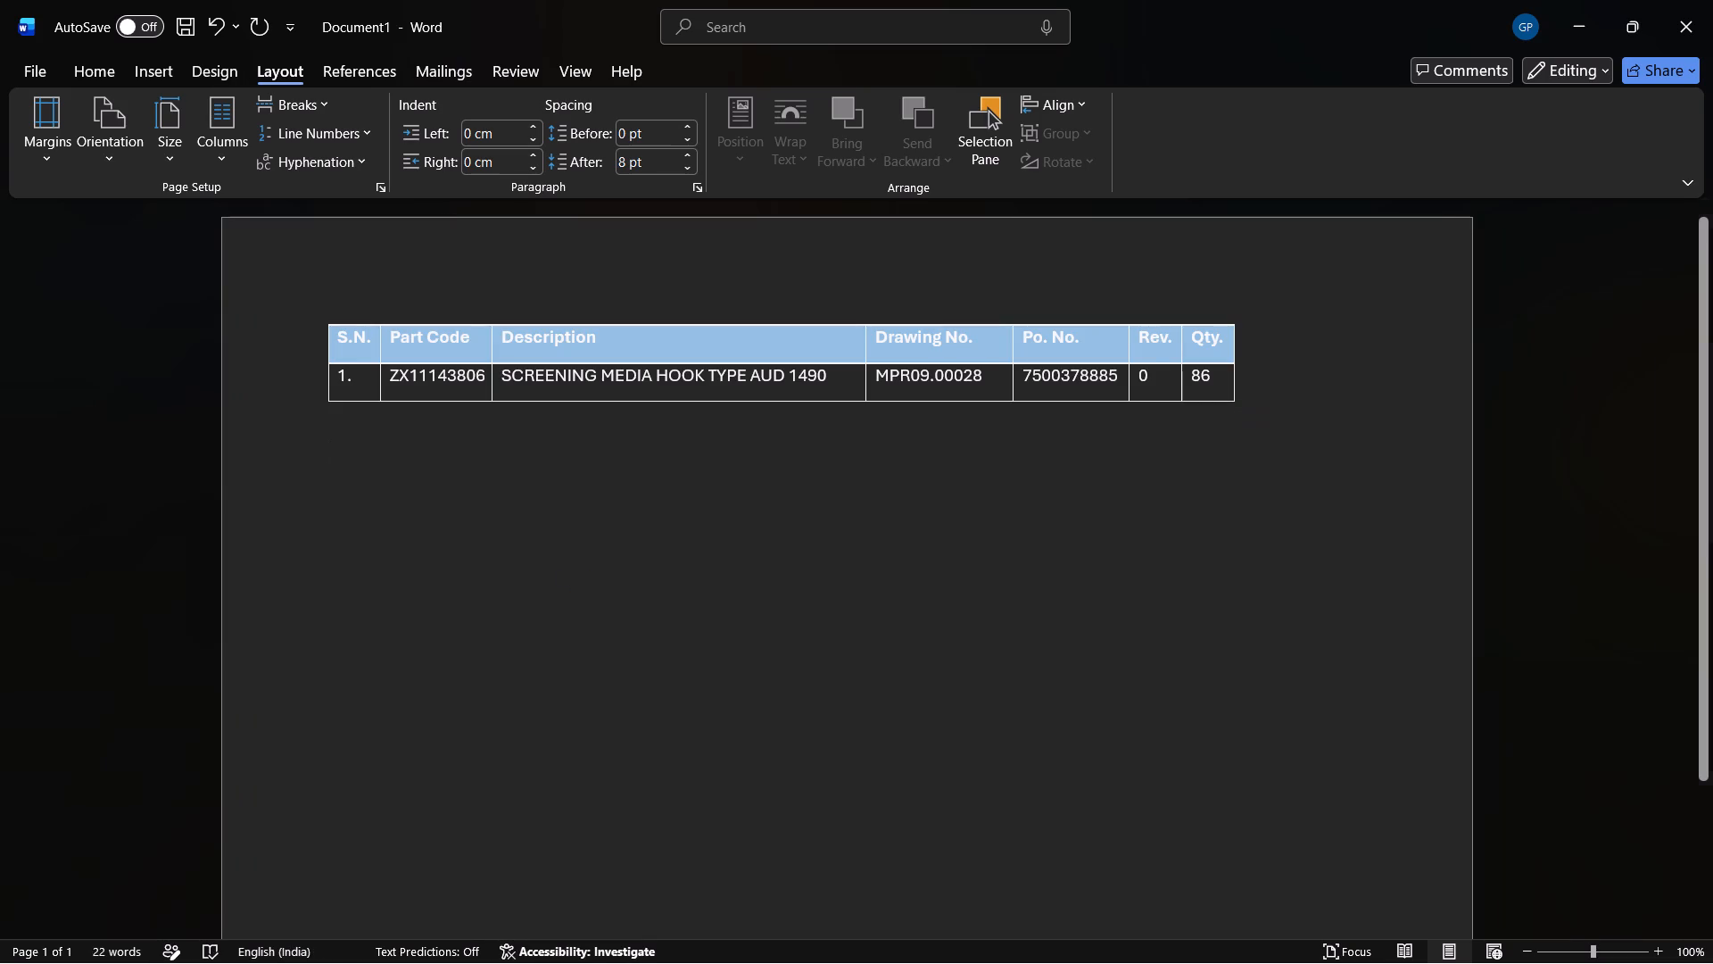
Insert a table with 7 columns and 4 rows below the pasted parts table.
left_click(150, 72)
left_click(187, 154)
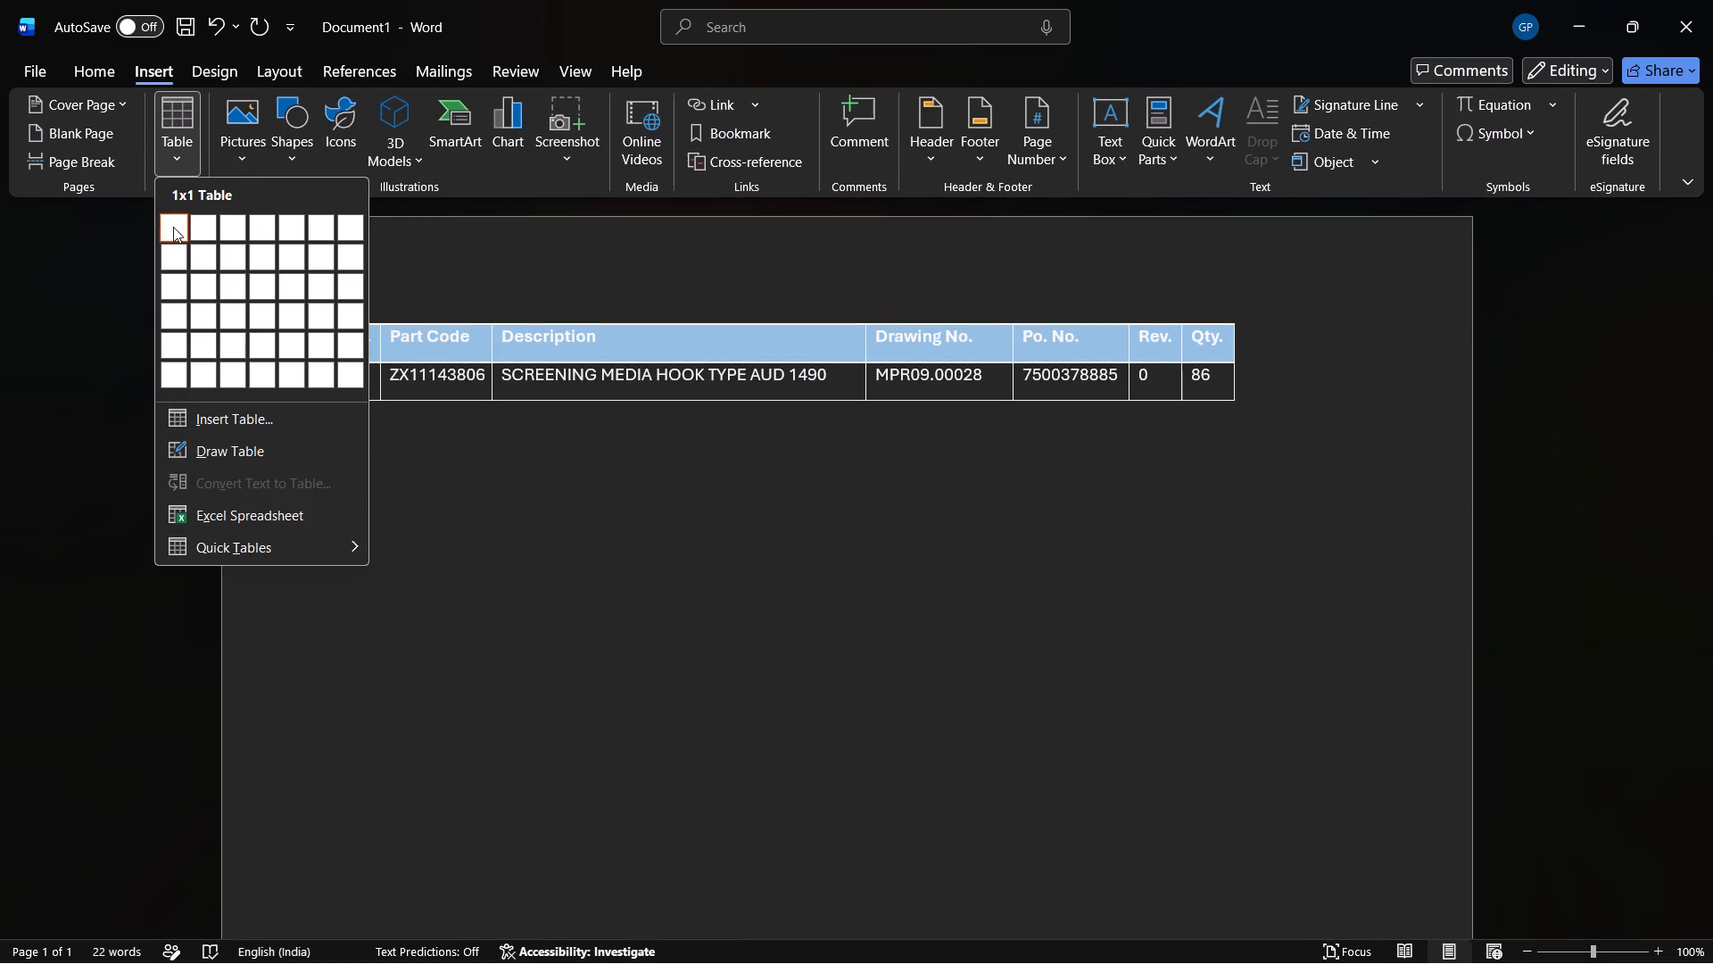
left_click(267, 414)
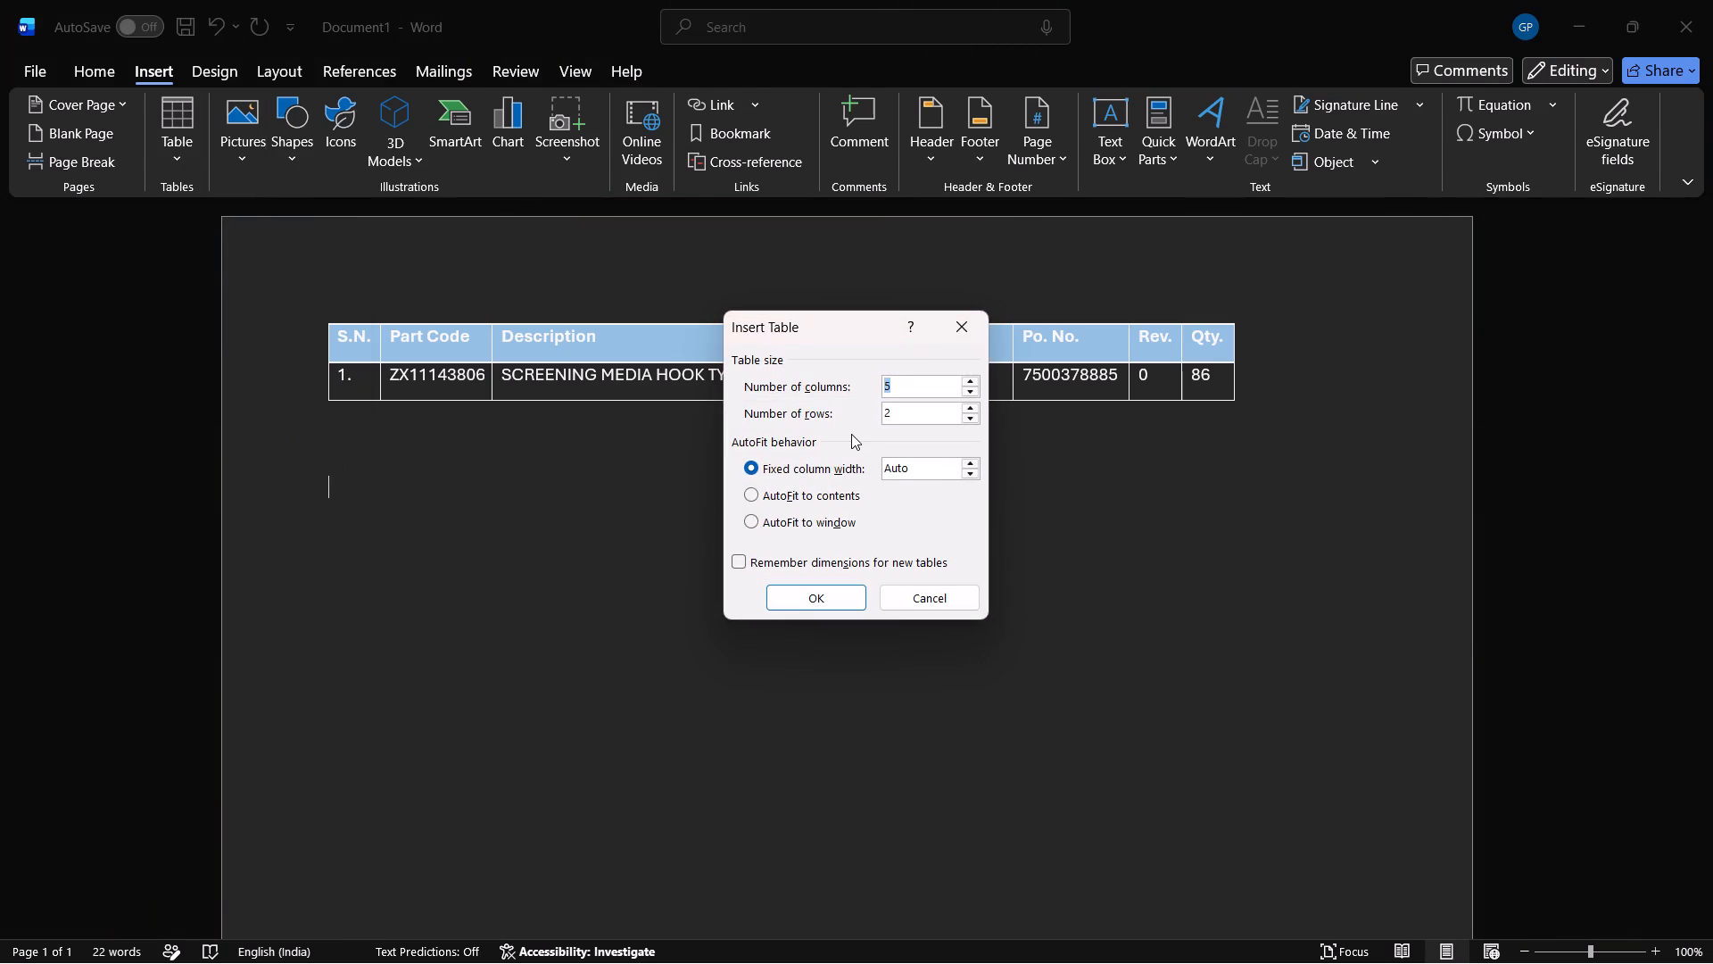
key("BackSpace")
key("7")
left_click(923, 408)
key("BackSpace")
key("4")
key("Return")
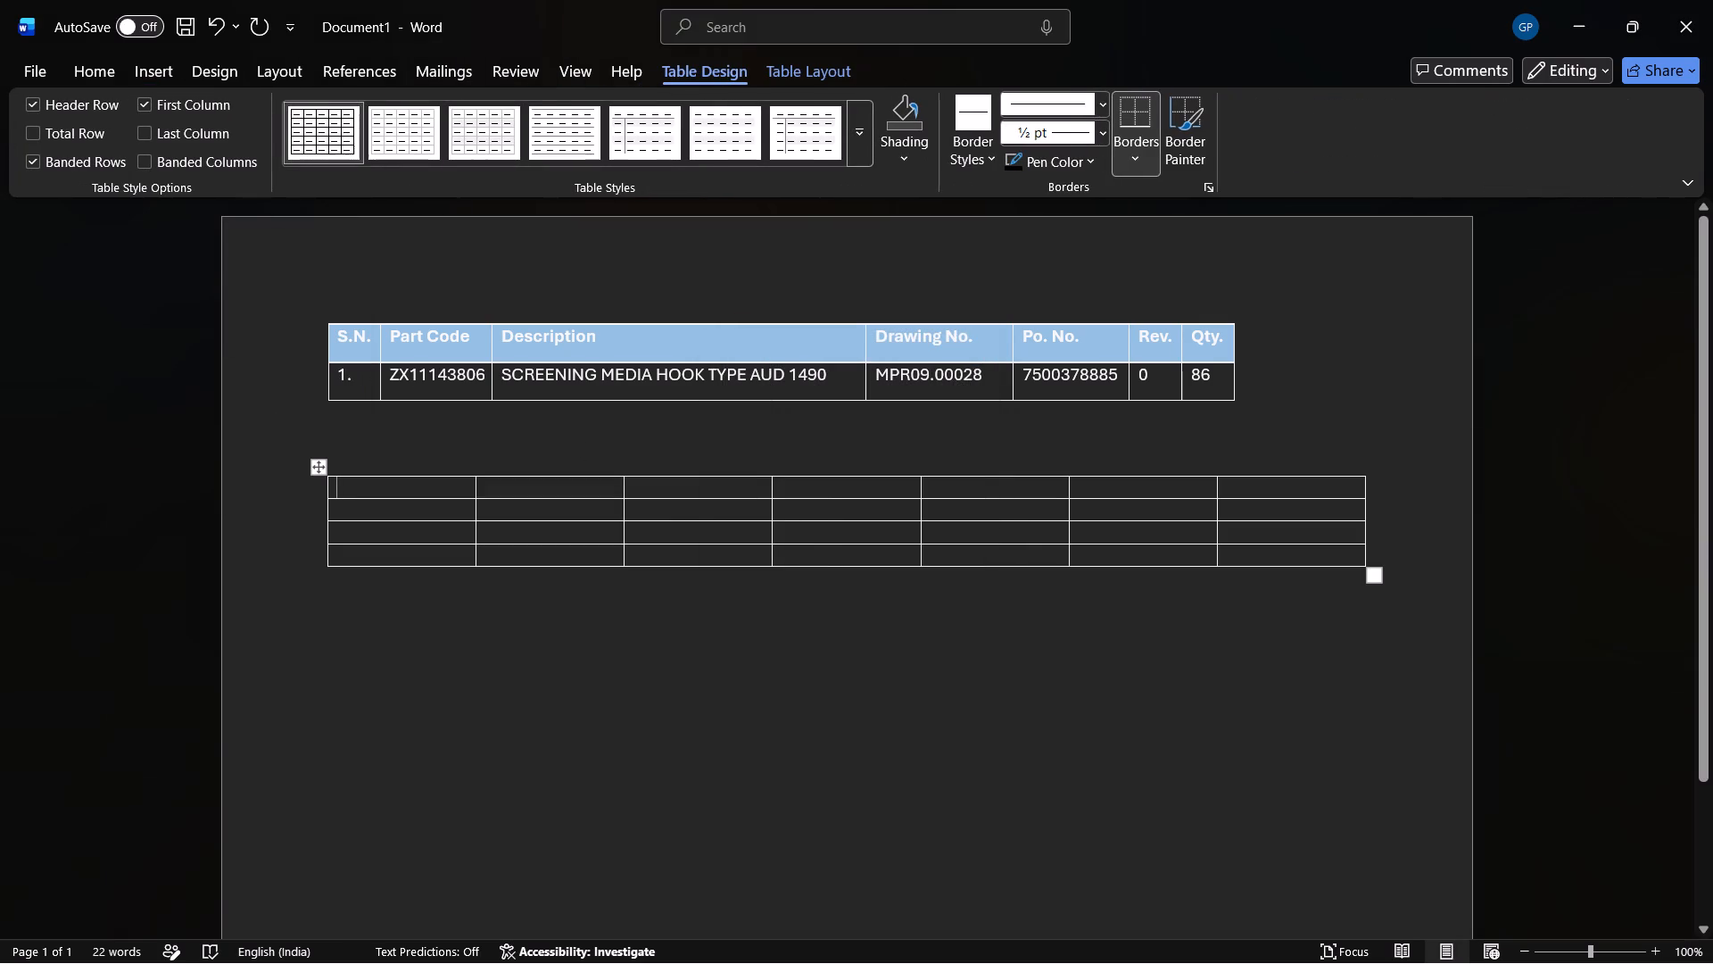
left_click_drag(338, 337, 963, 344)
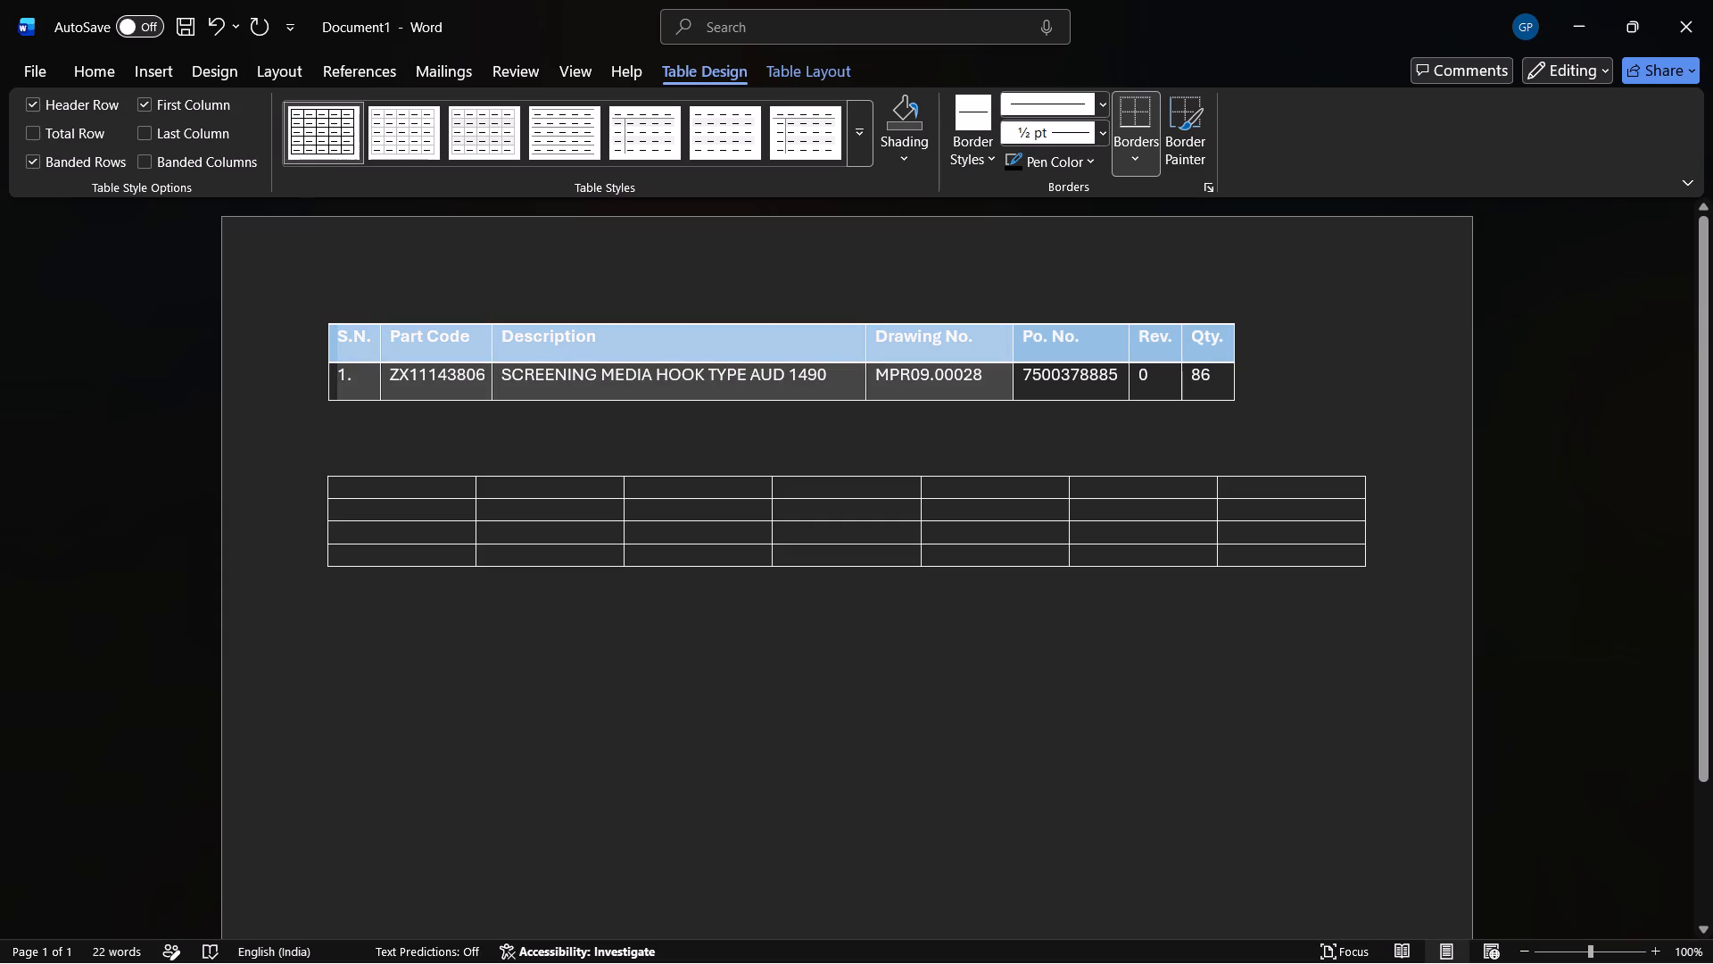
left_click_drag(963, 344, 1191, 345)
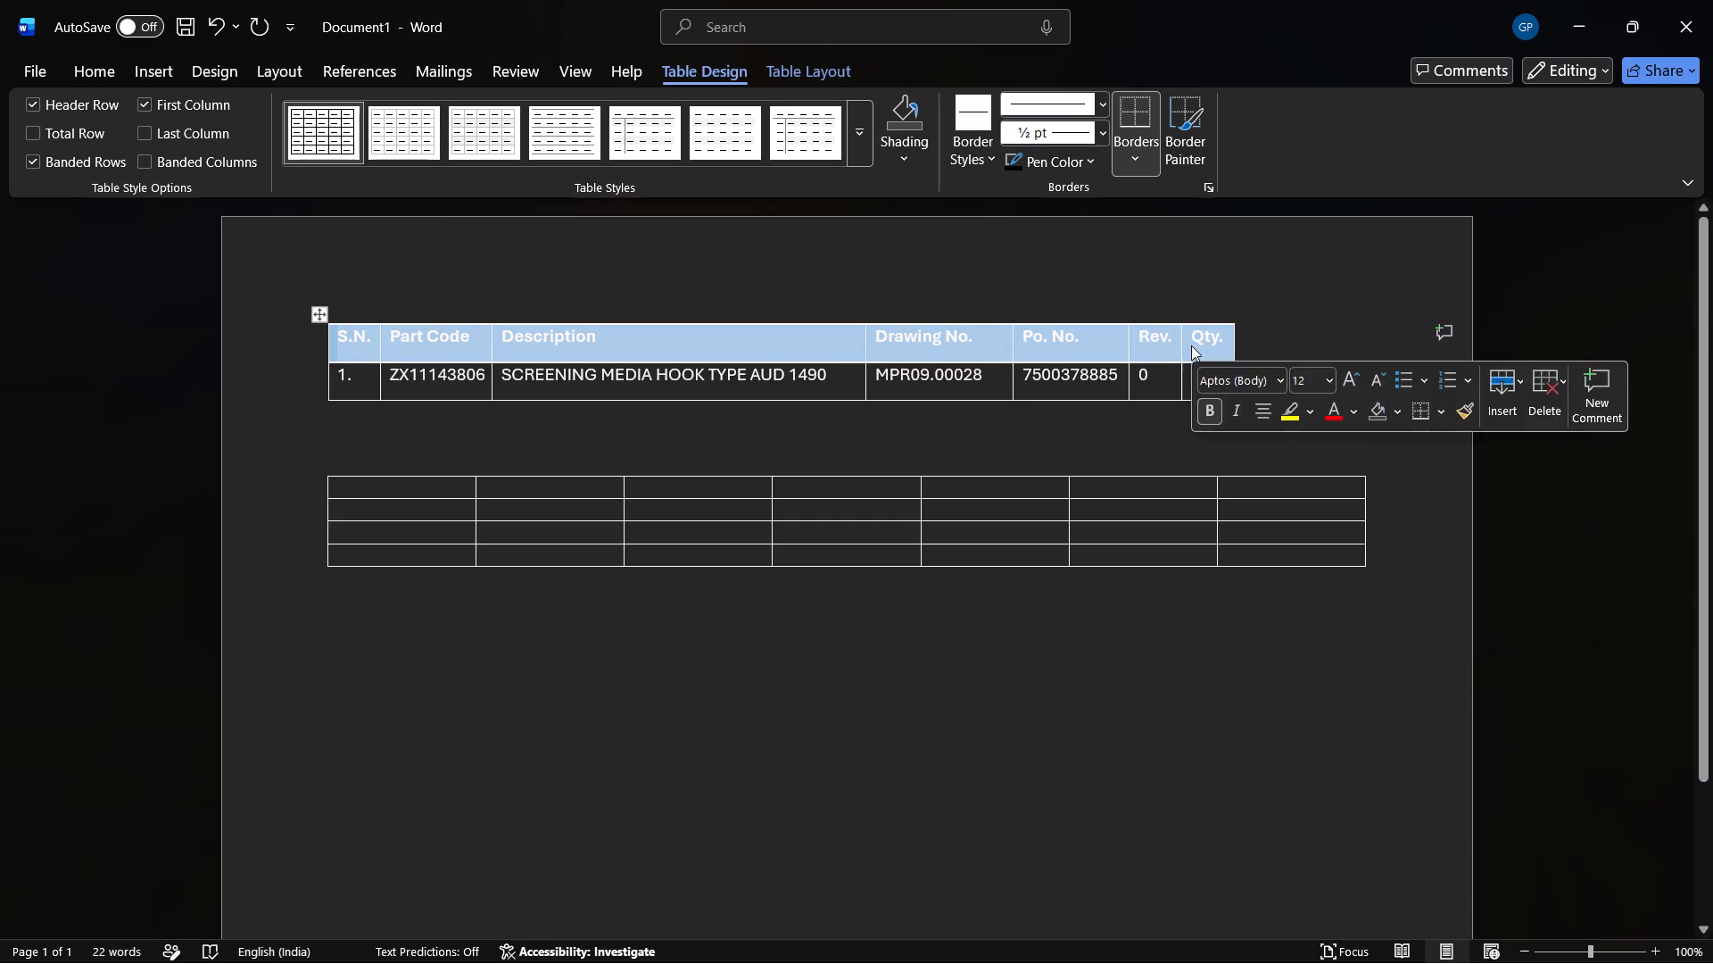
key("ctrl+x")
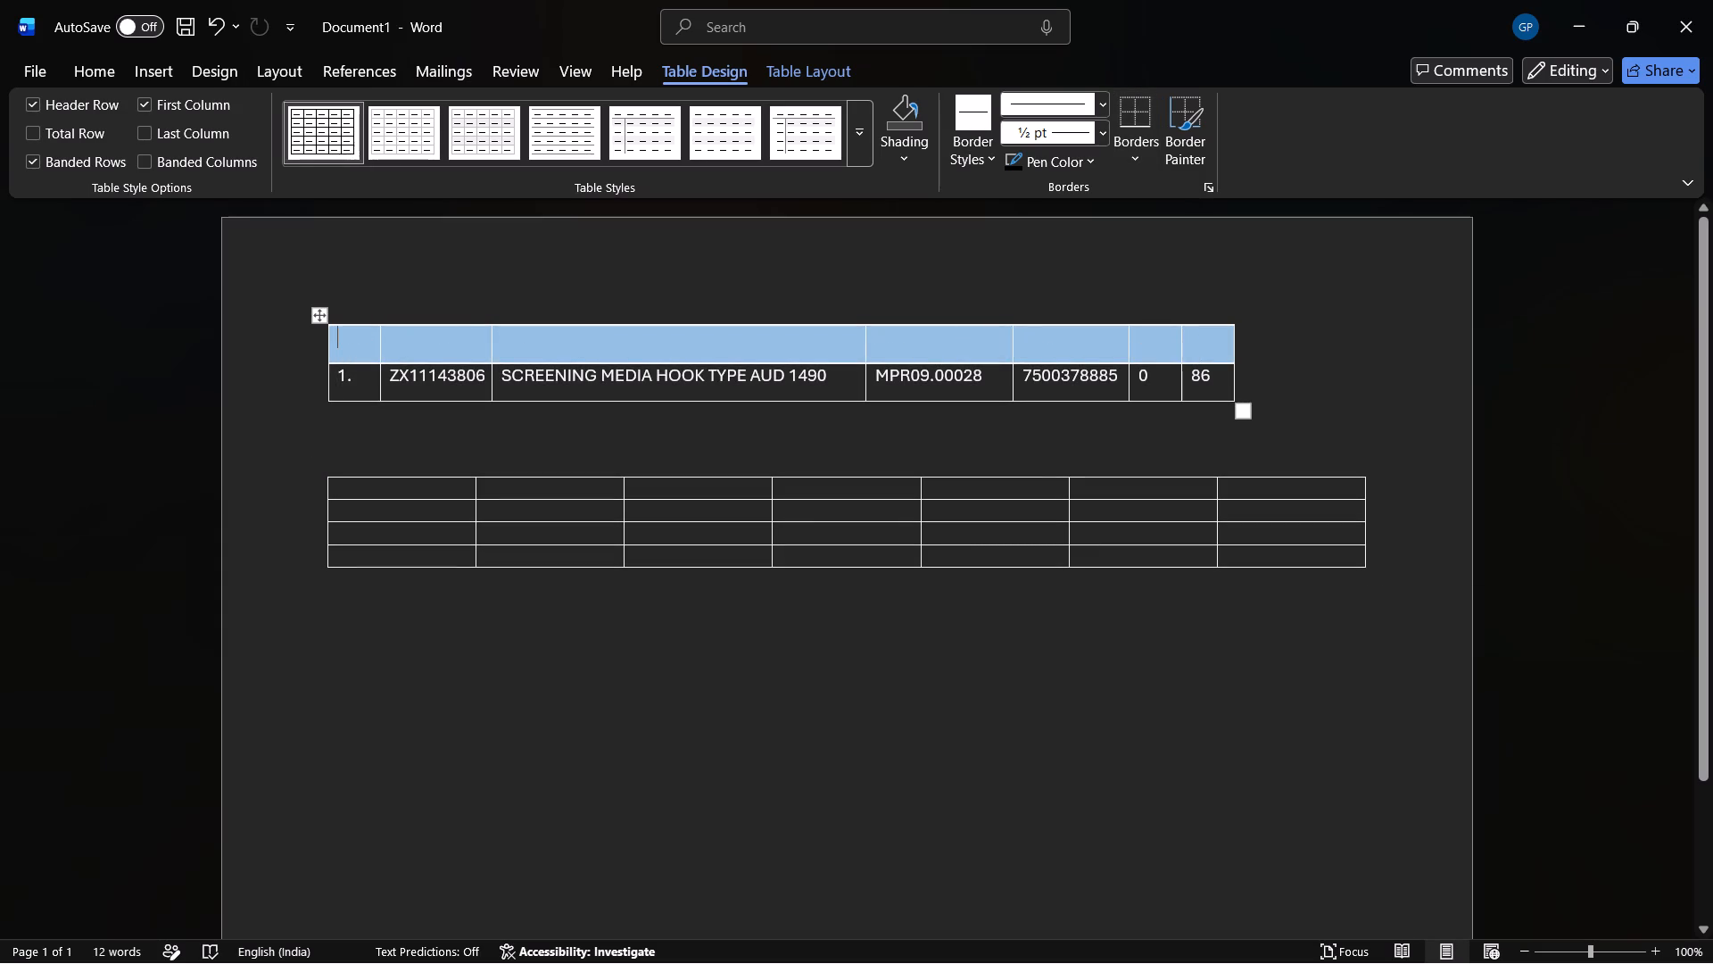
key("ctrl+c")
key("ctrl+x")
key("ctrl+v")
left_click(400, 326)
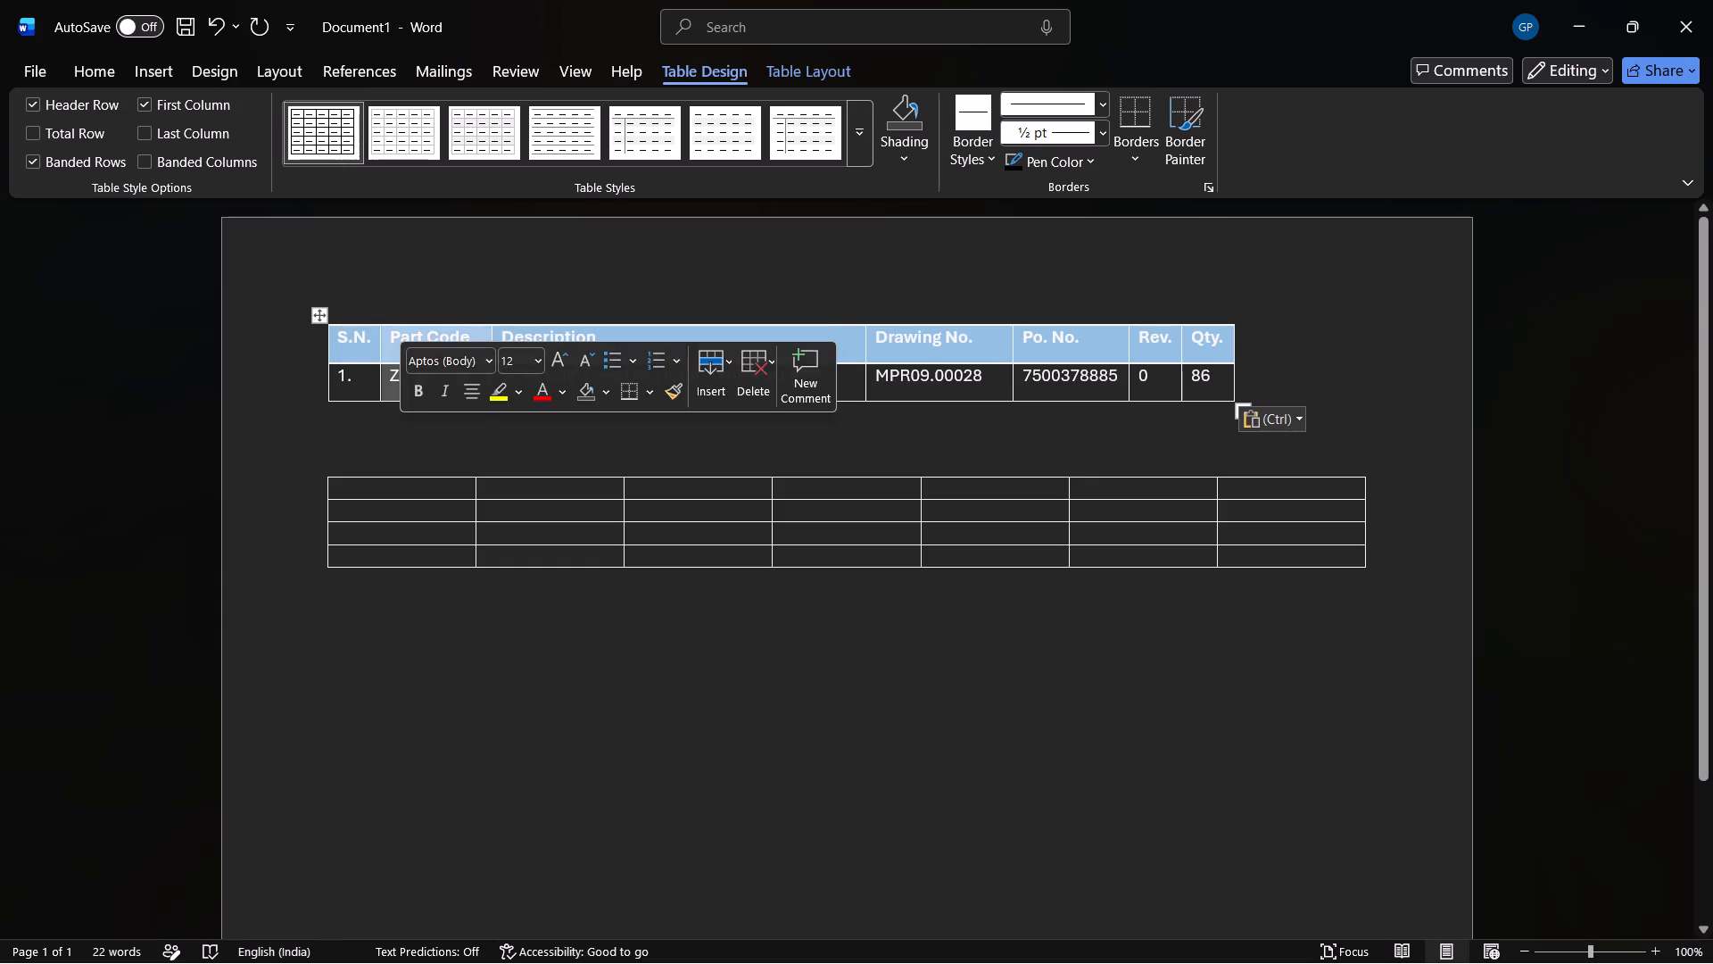
Copy the header row from S.N. to Qty. of the upper table into the first row of the new table.
left_click(346, 340)
left_click_drag(339, 341, 1182, 345)
key("ctrl+c")
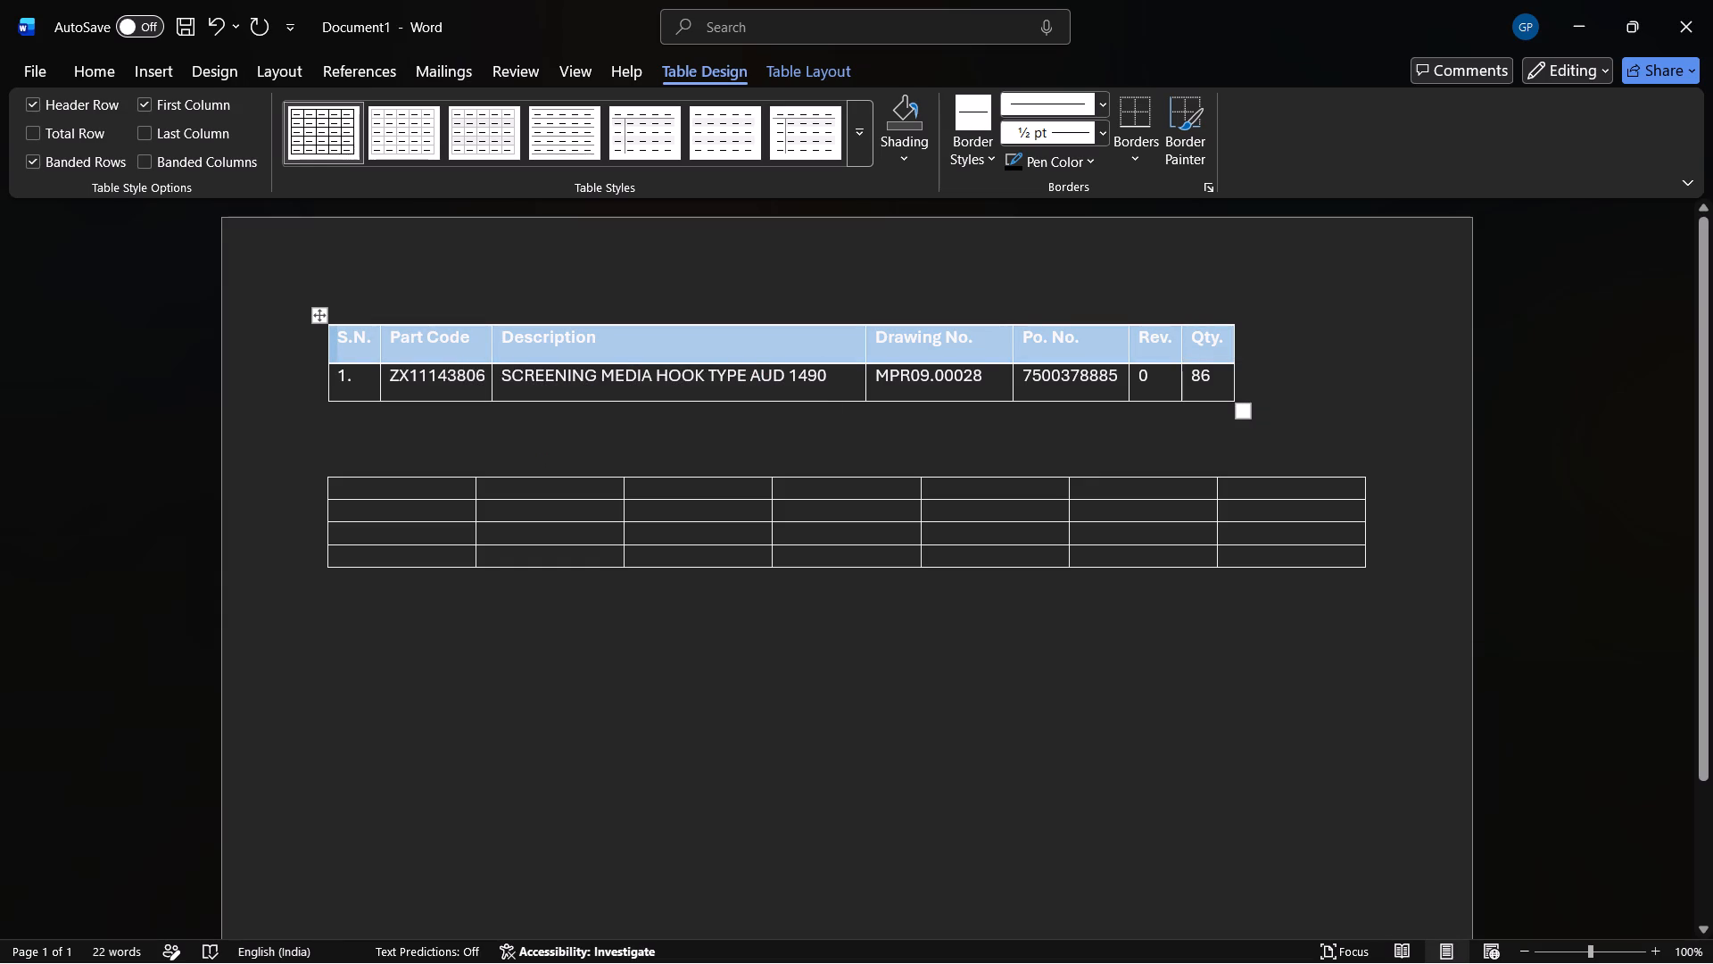
left_click_drag(370, 491, 1228, 478)
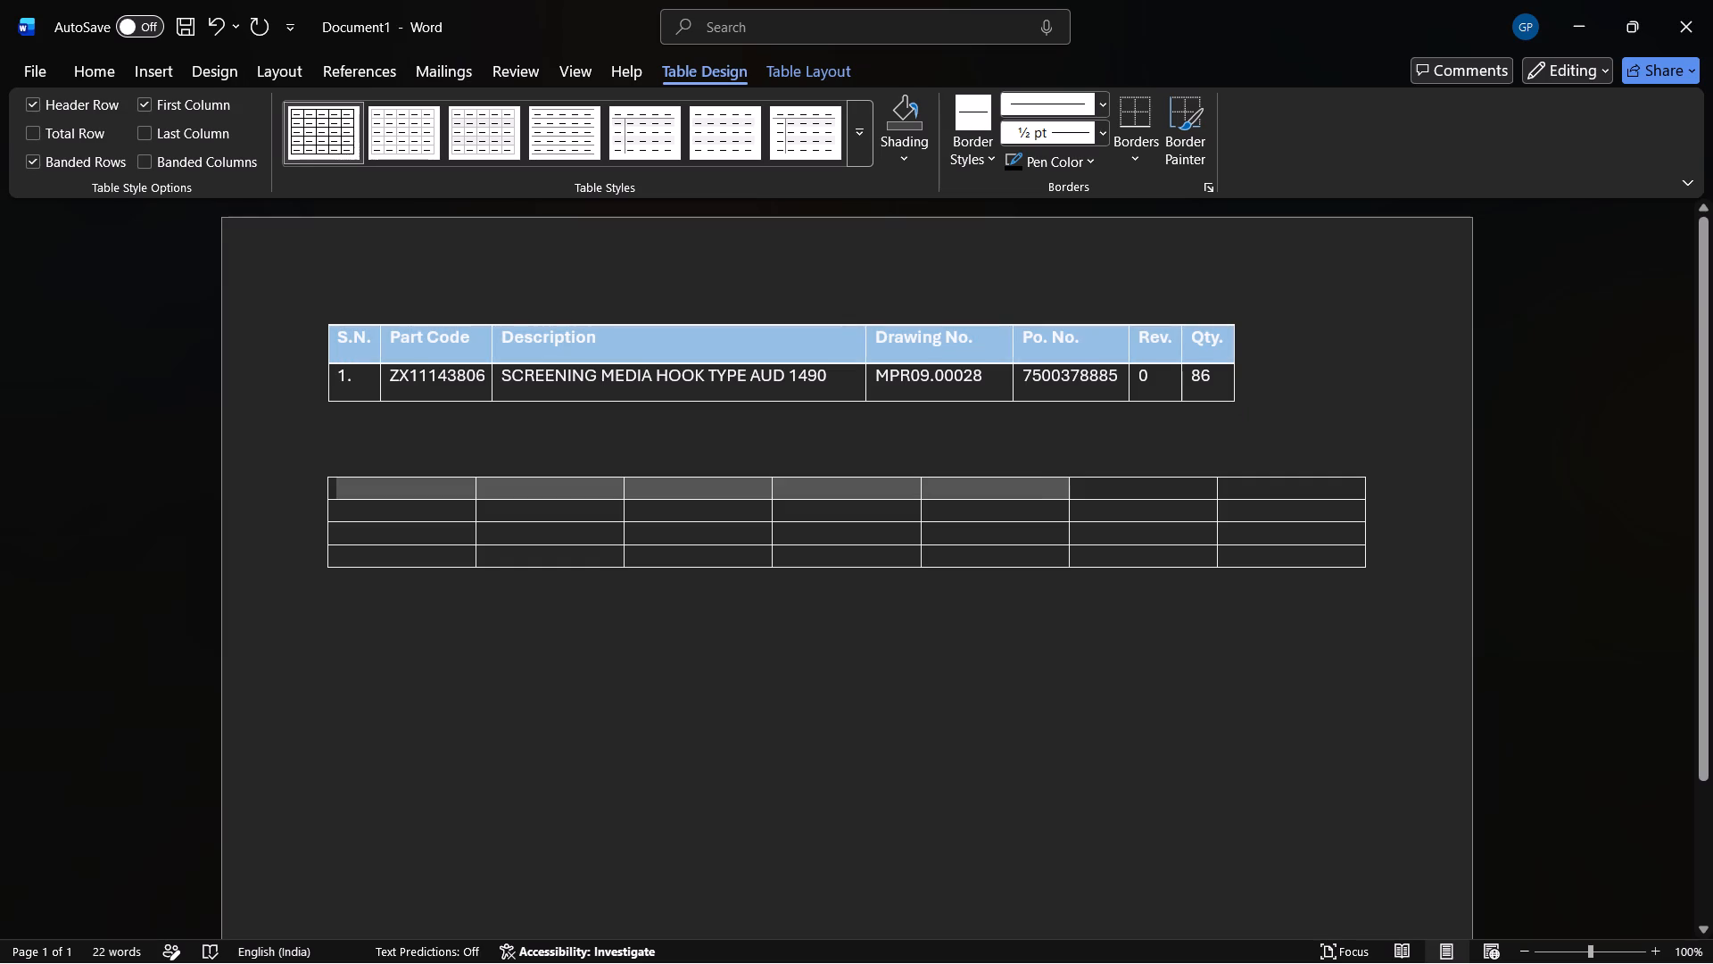
left_click_drag(1228, 478, 1251, 491)
key("ctrl+v")
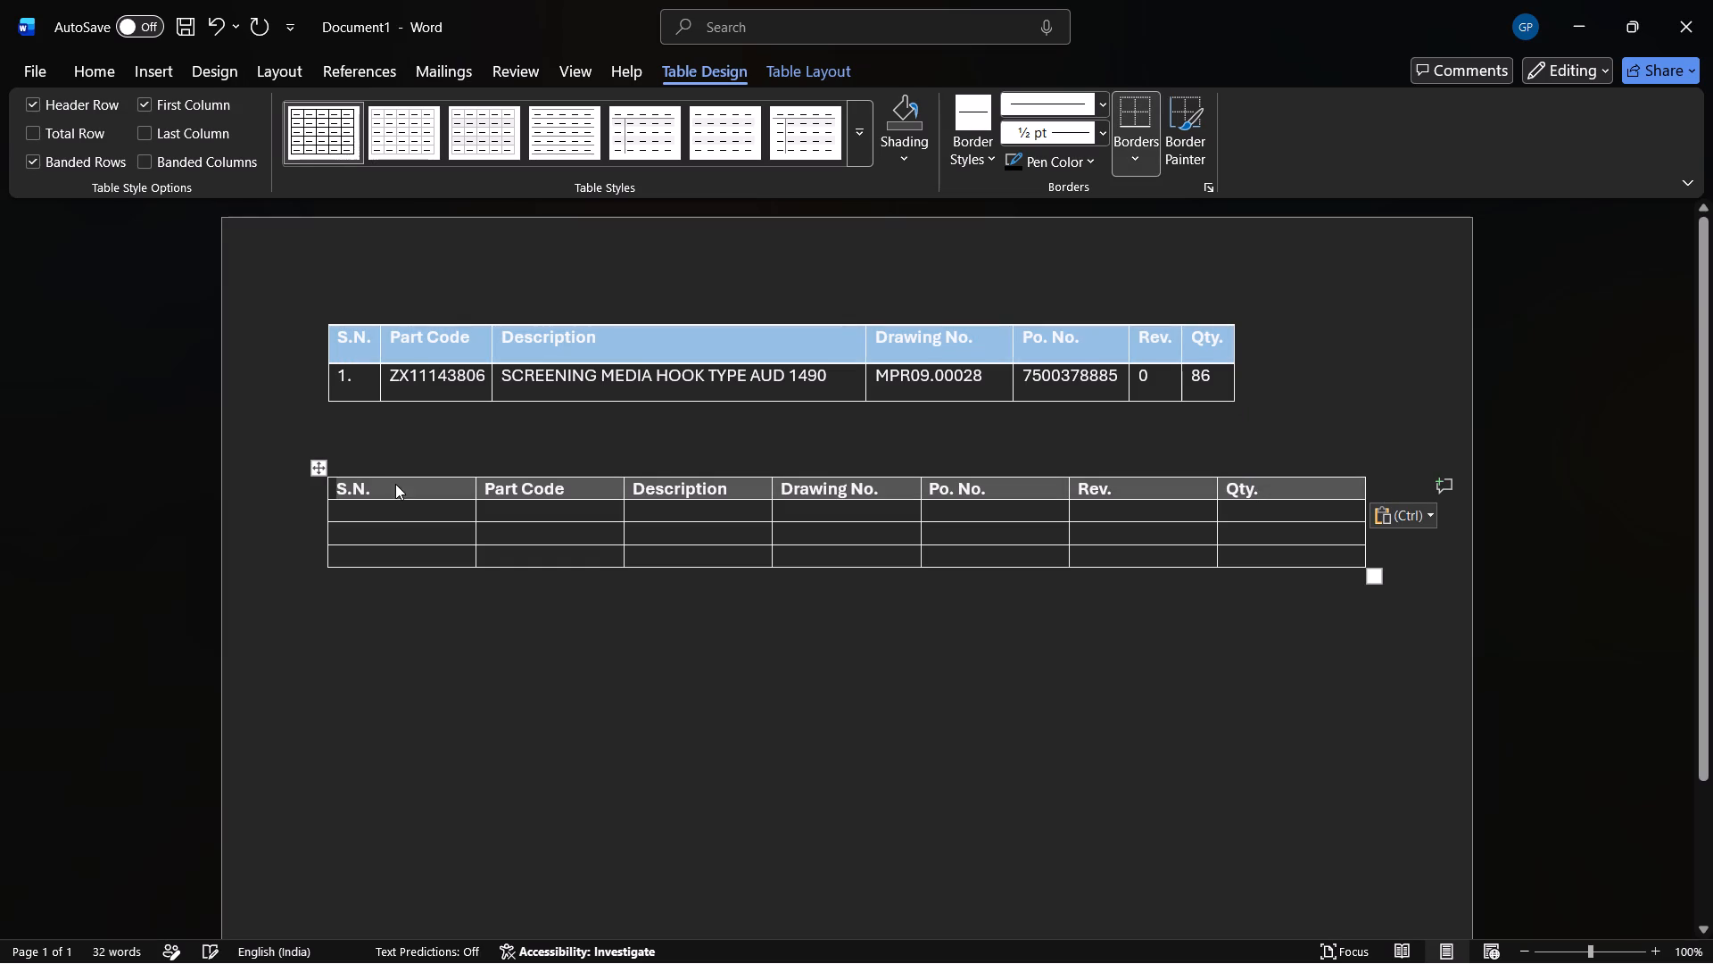
Resize the new table's seven columns, S.N. through Qty., to roughly match the column widths of the table above.
left_click(468, 519)
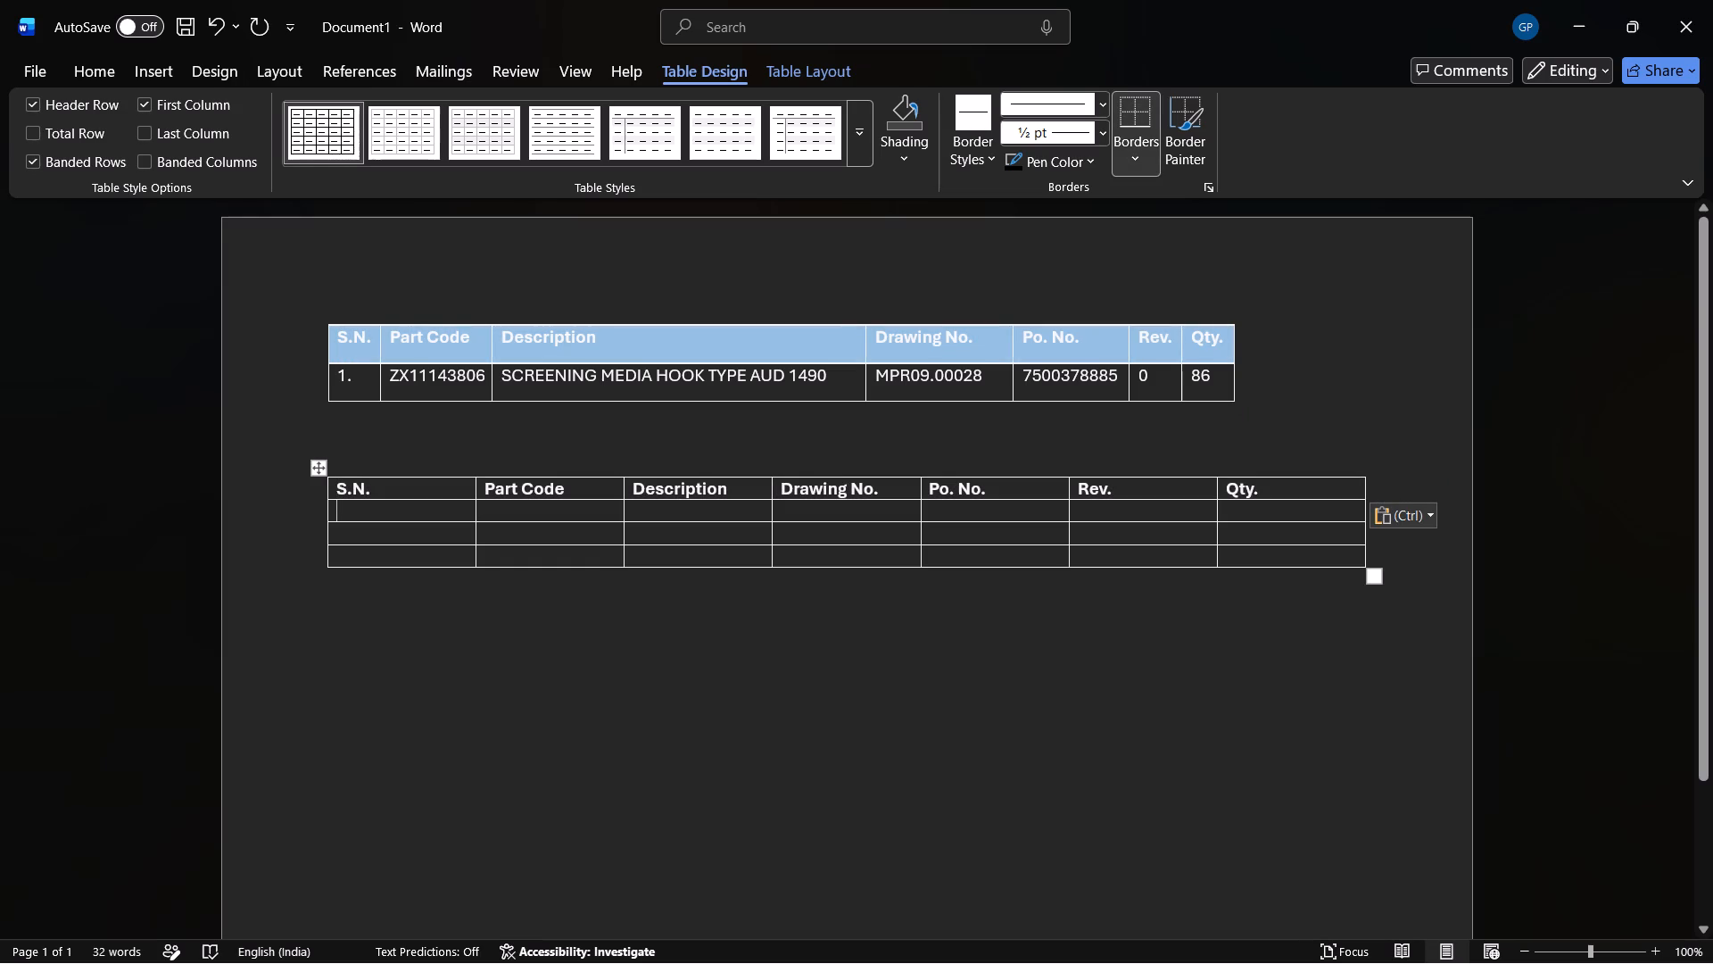
left_click_drag(473, 511, 353, 514)
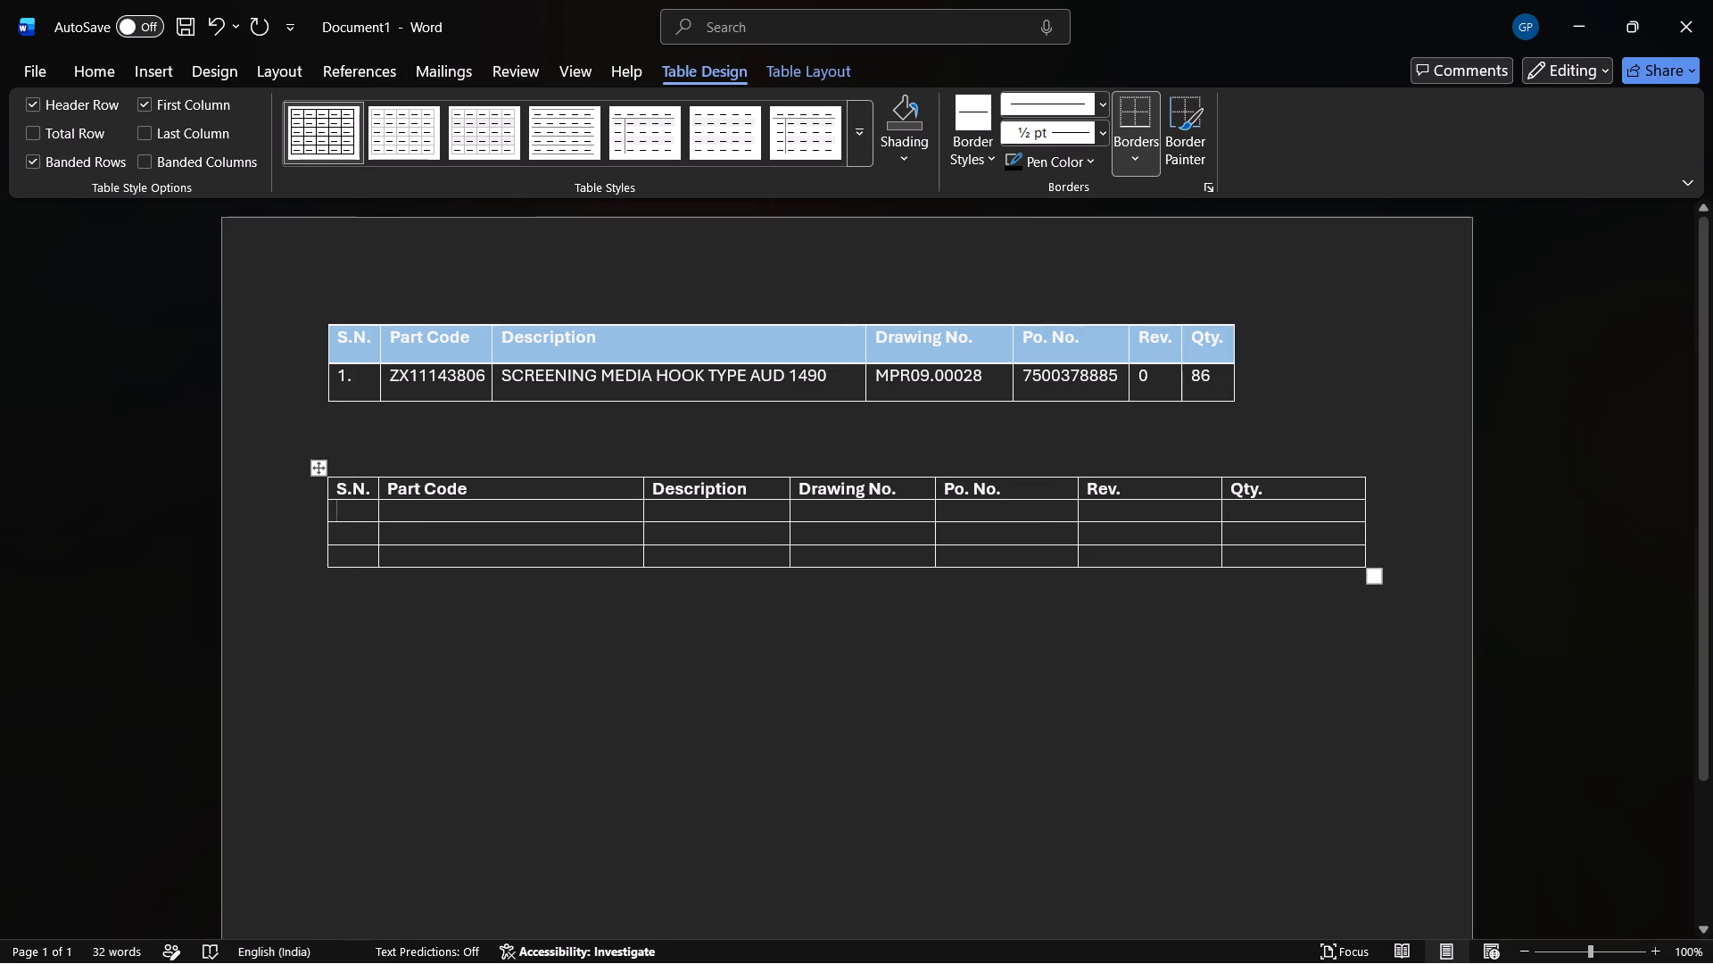
left_click_drag(642, 491, 484, 482)
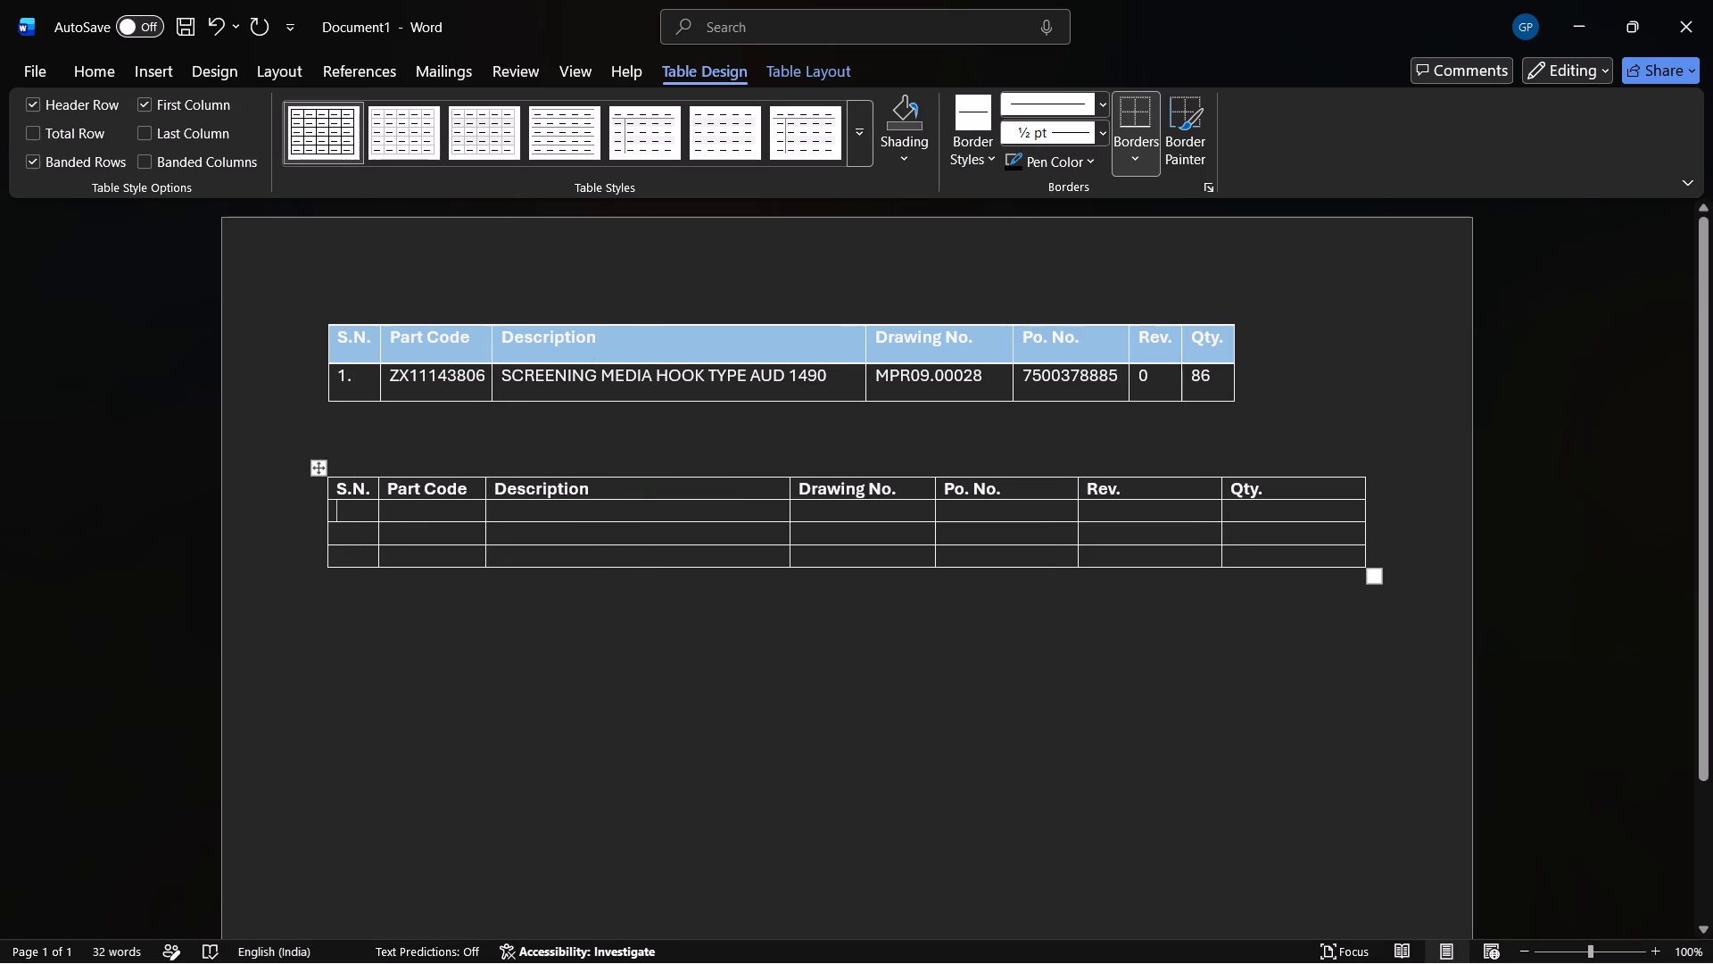
left_click_drag(788, 493, 869, 500)
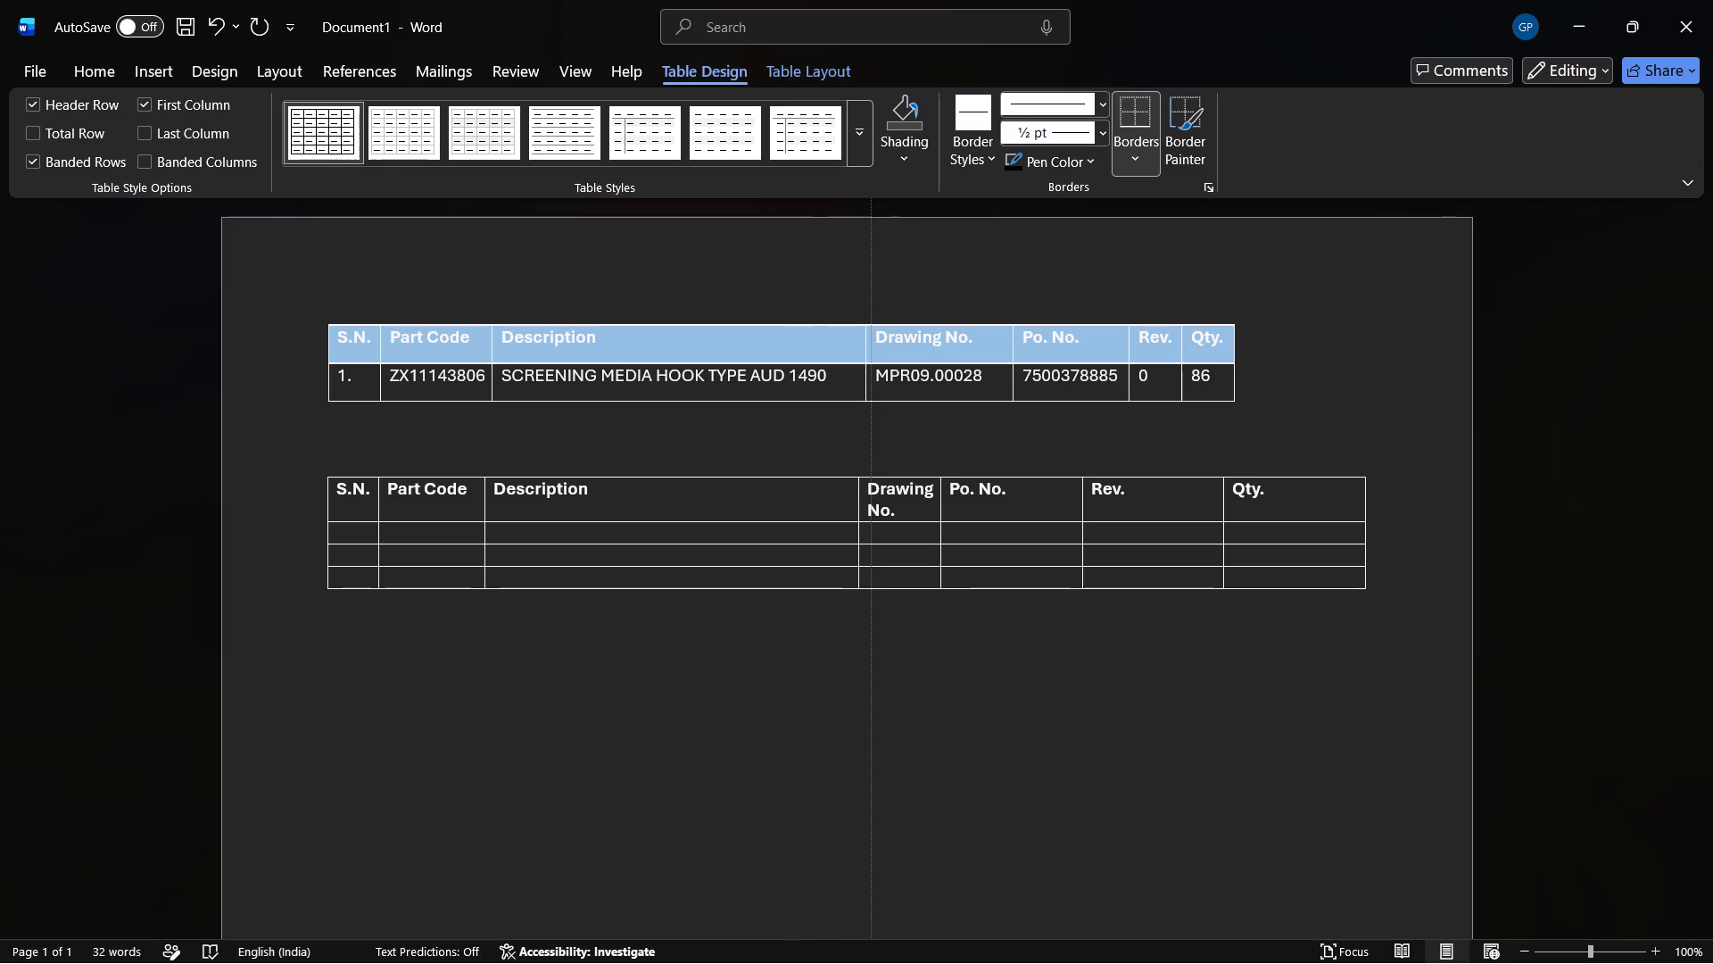
left_click_drag(869, 500, 868, 500)
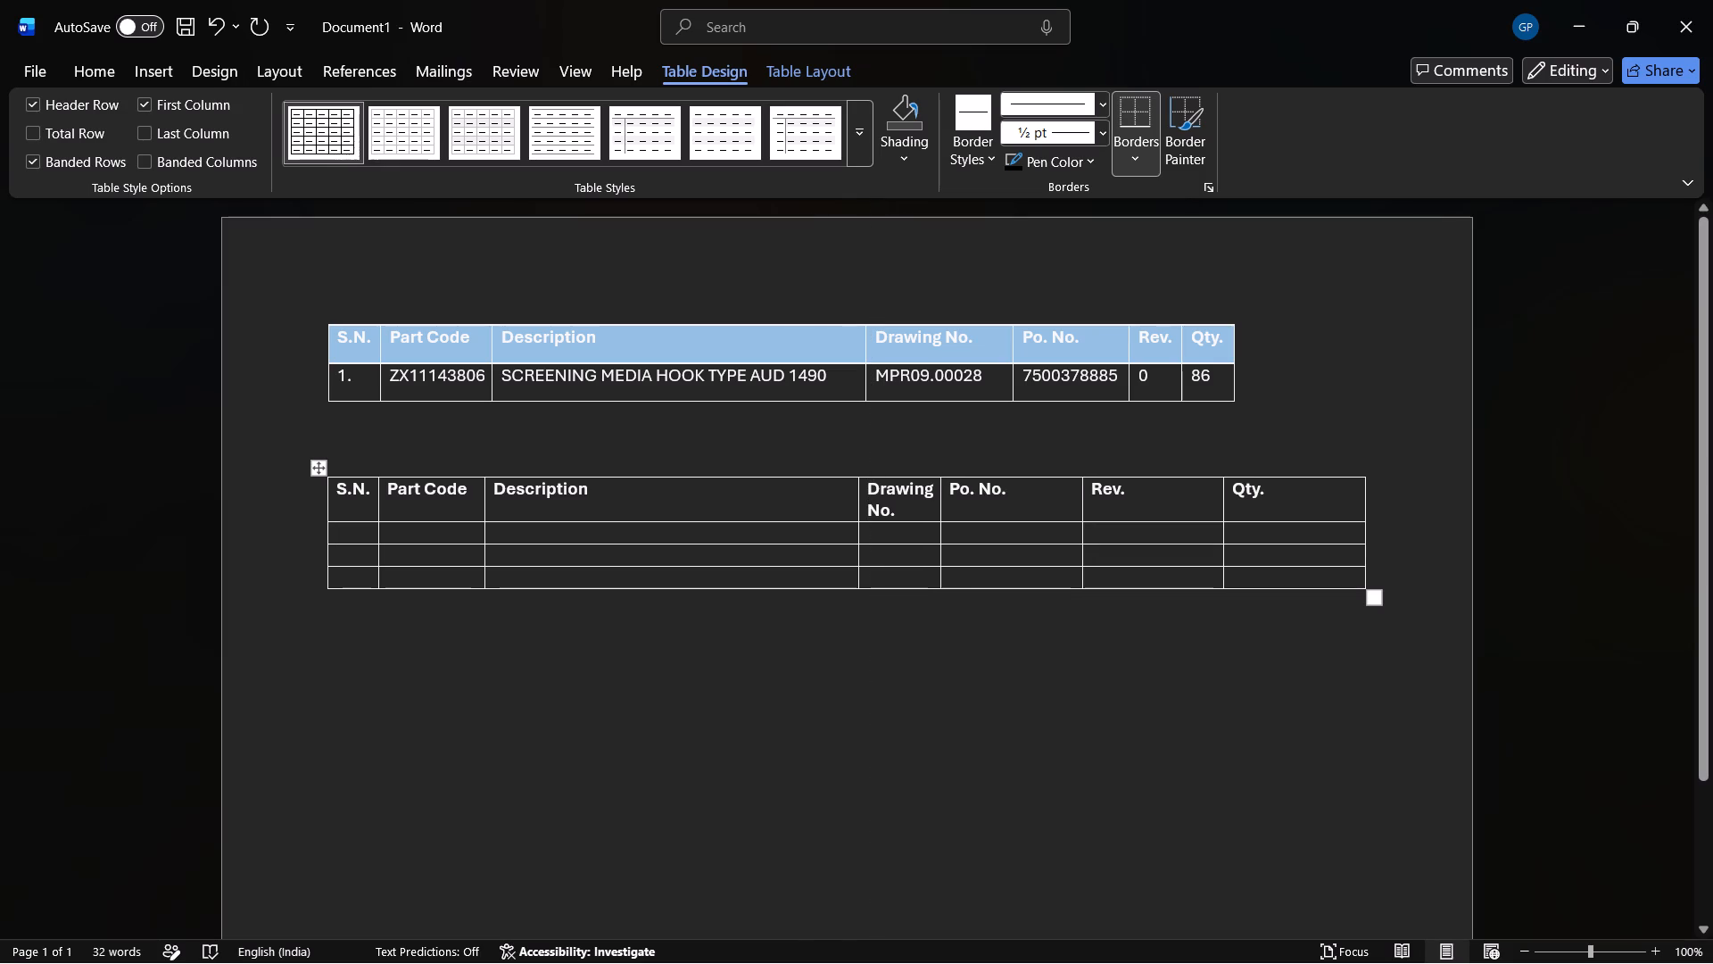
left_click_drag(938, 502, 1019, 496)
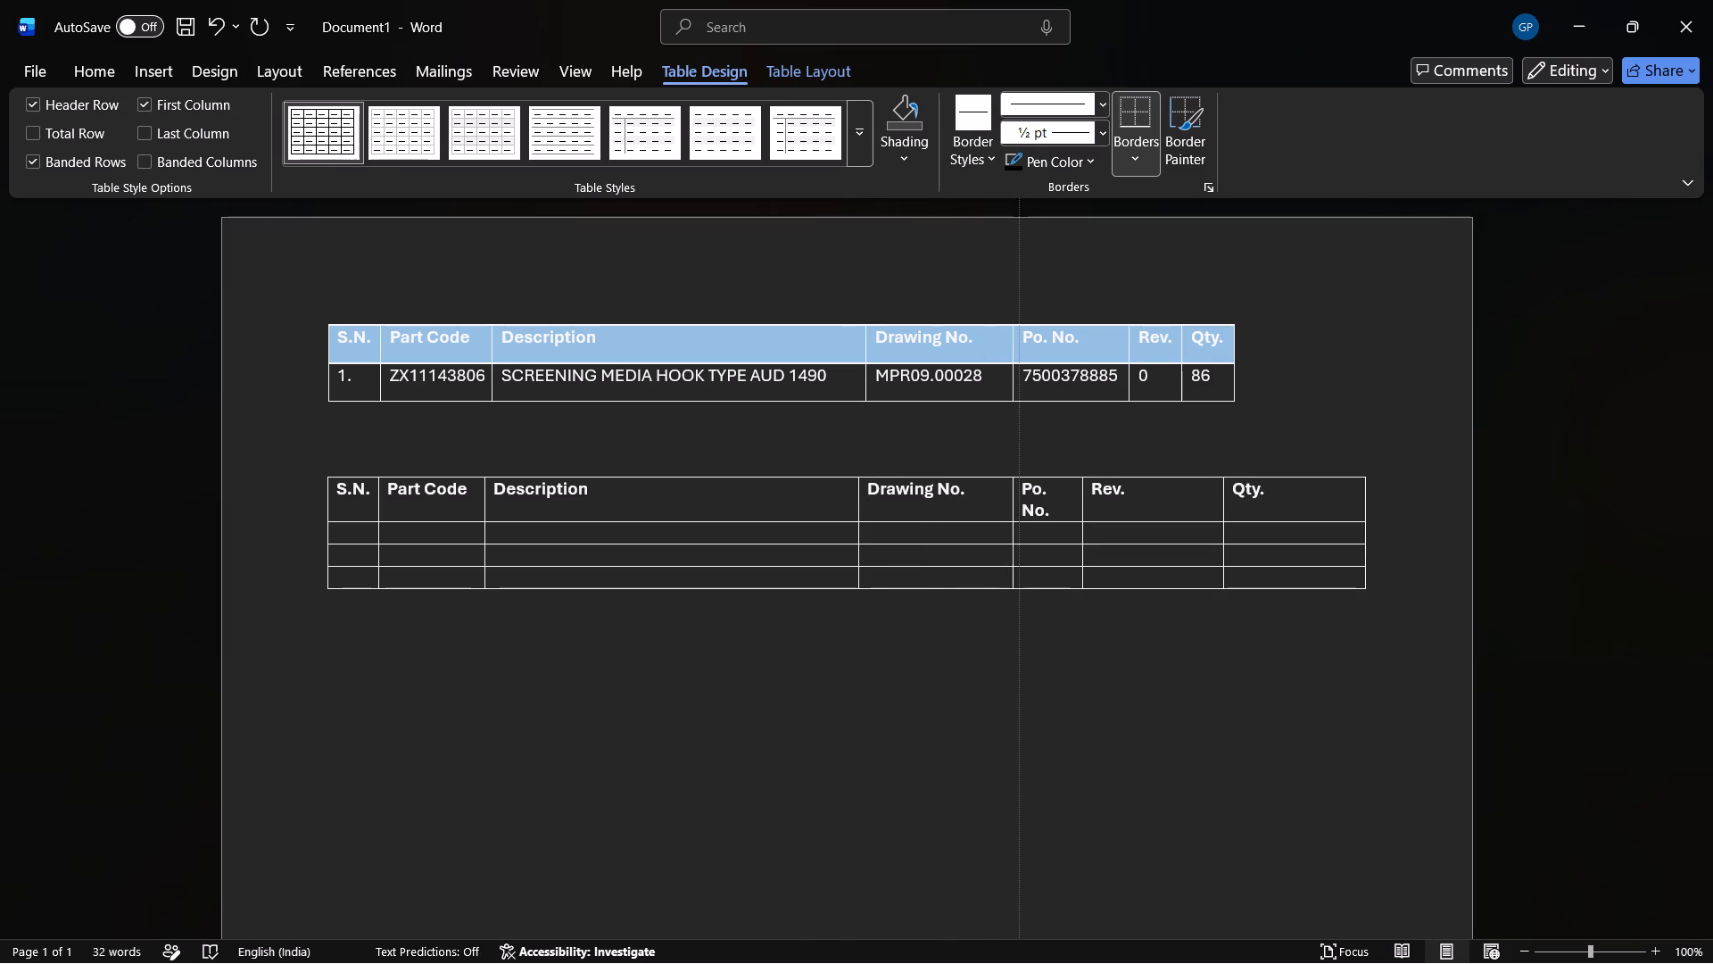
left_click_drag(1019, 496, 1005, 501)
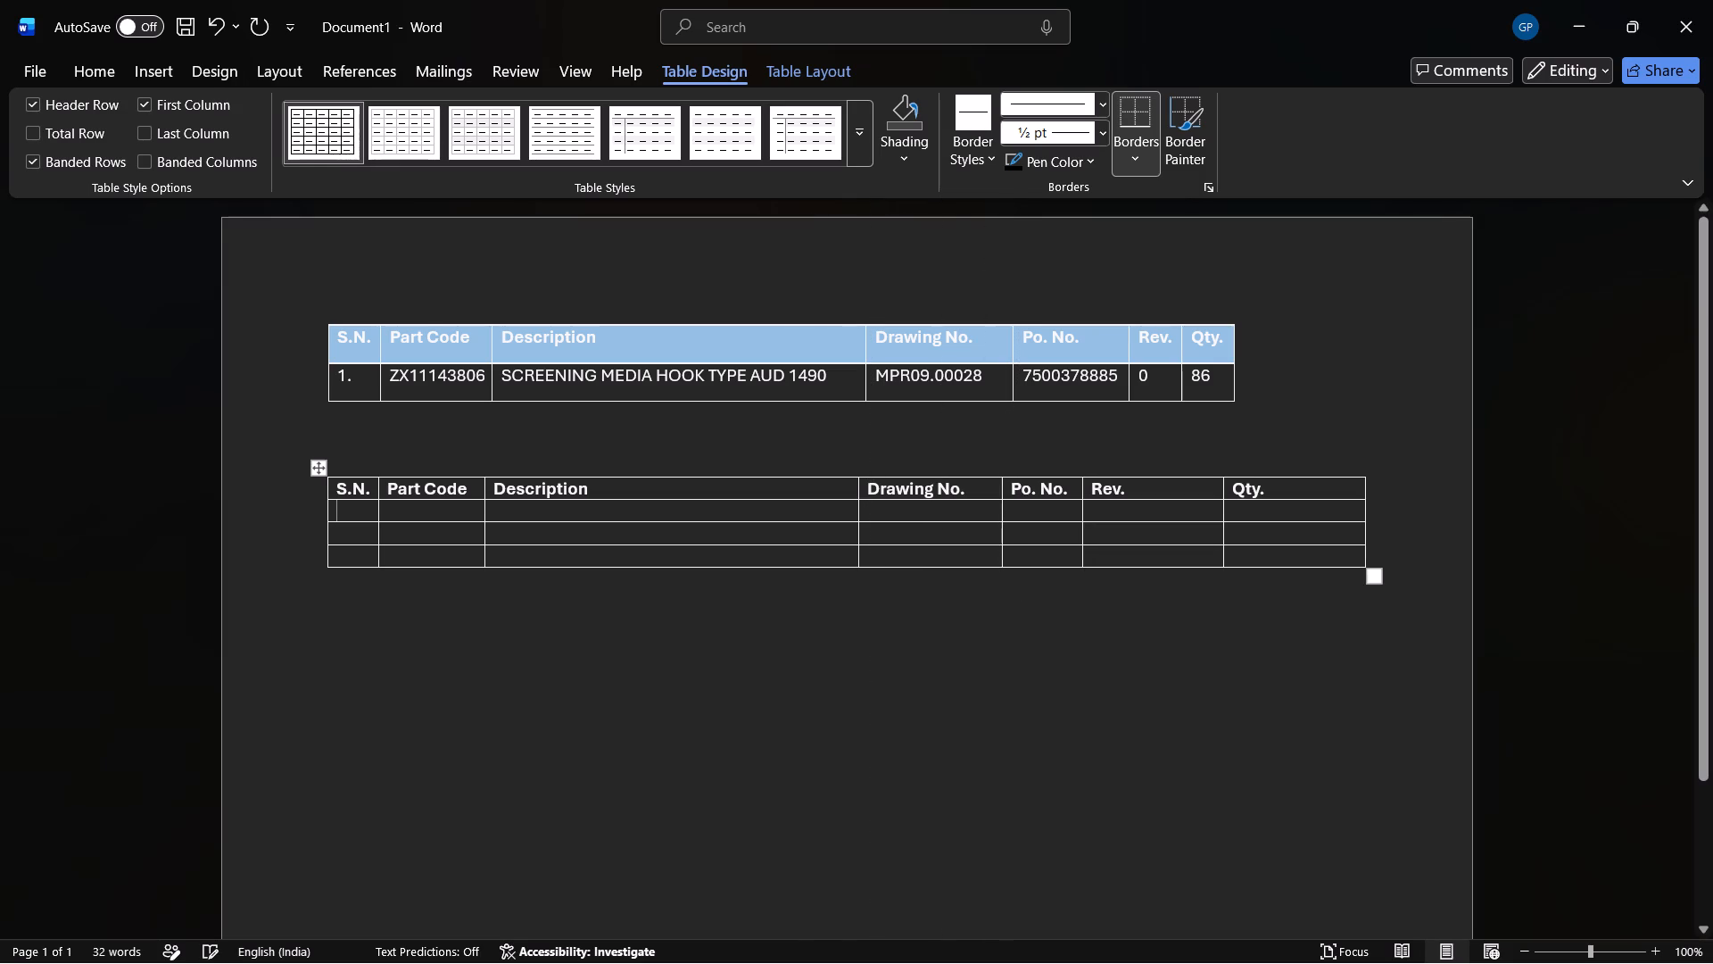
left_click_drag(1081, 490, 1102, 486)
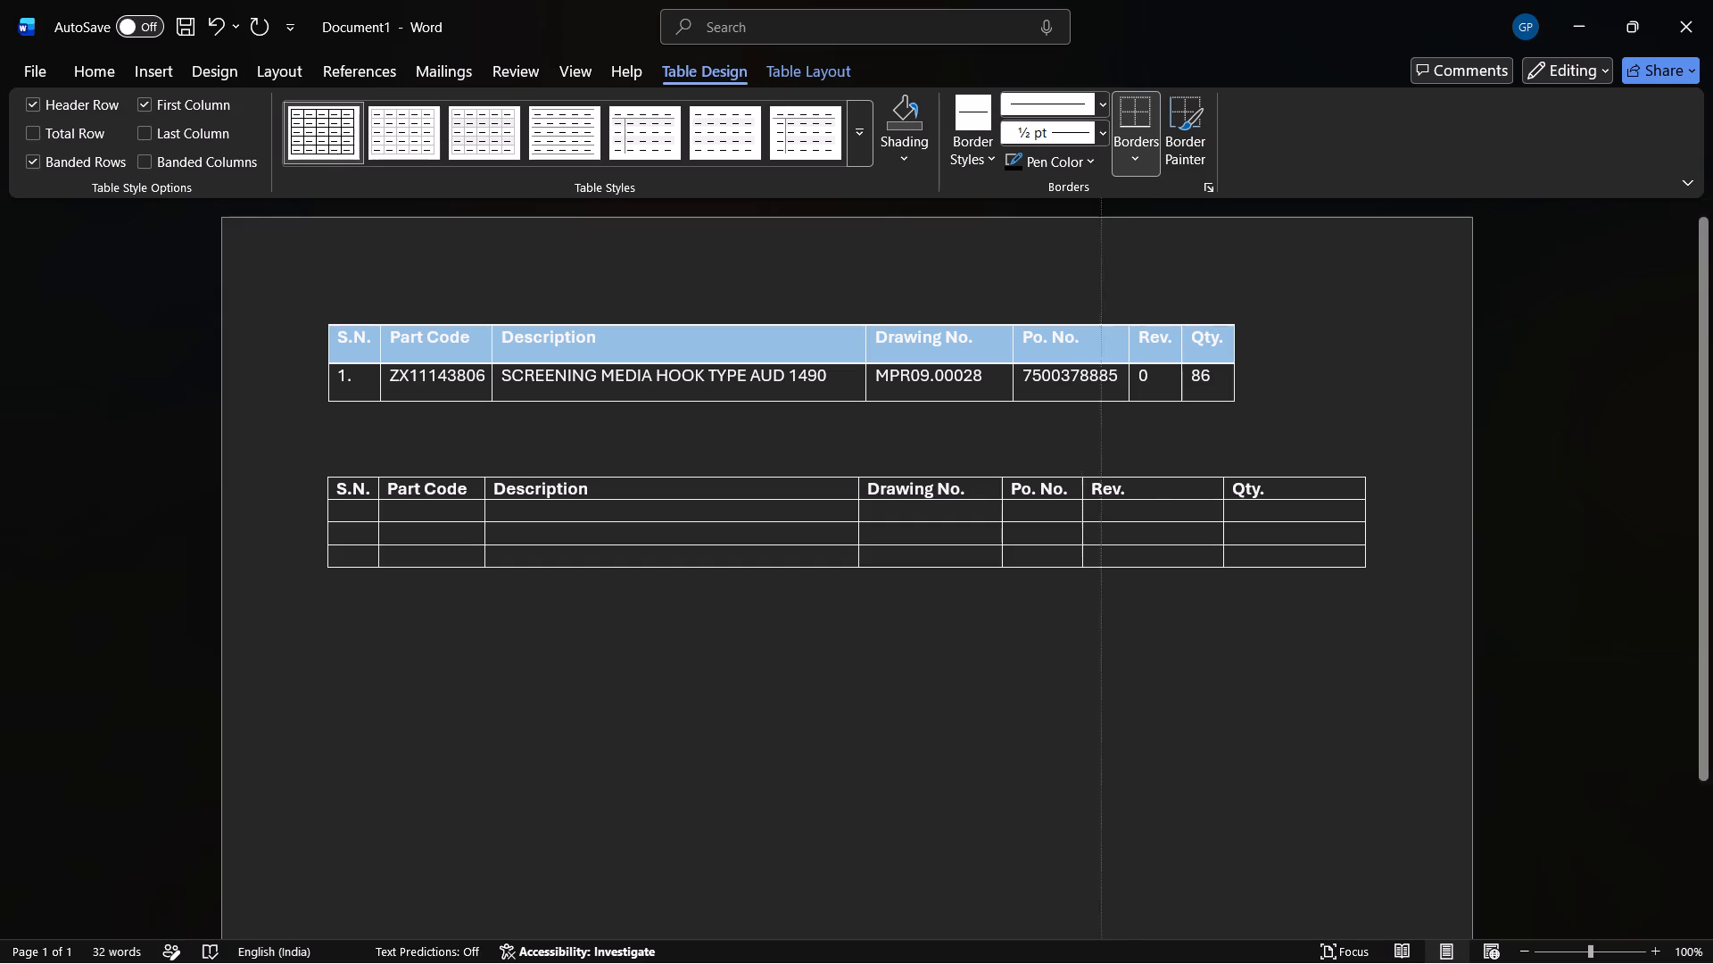
left_click_drag(1102, 486, 1121, 482)
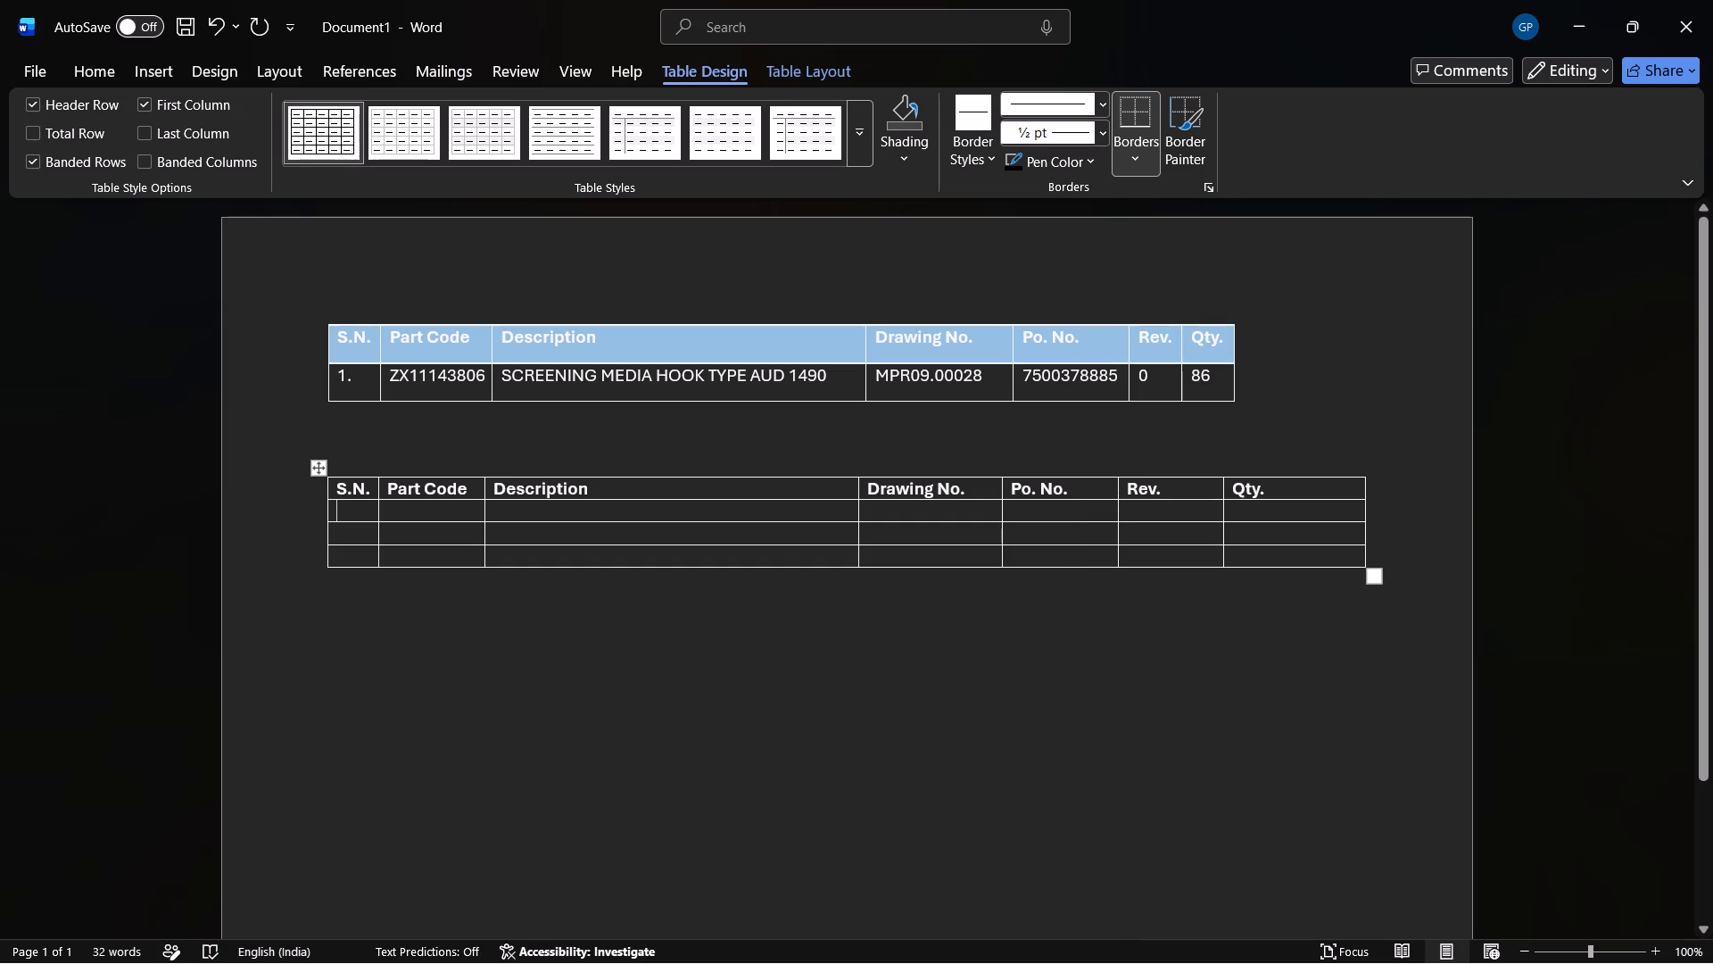
left_click_drag(1116, 494, 1130, 494)
left_click_drag(1221, 487, 1177, 489)
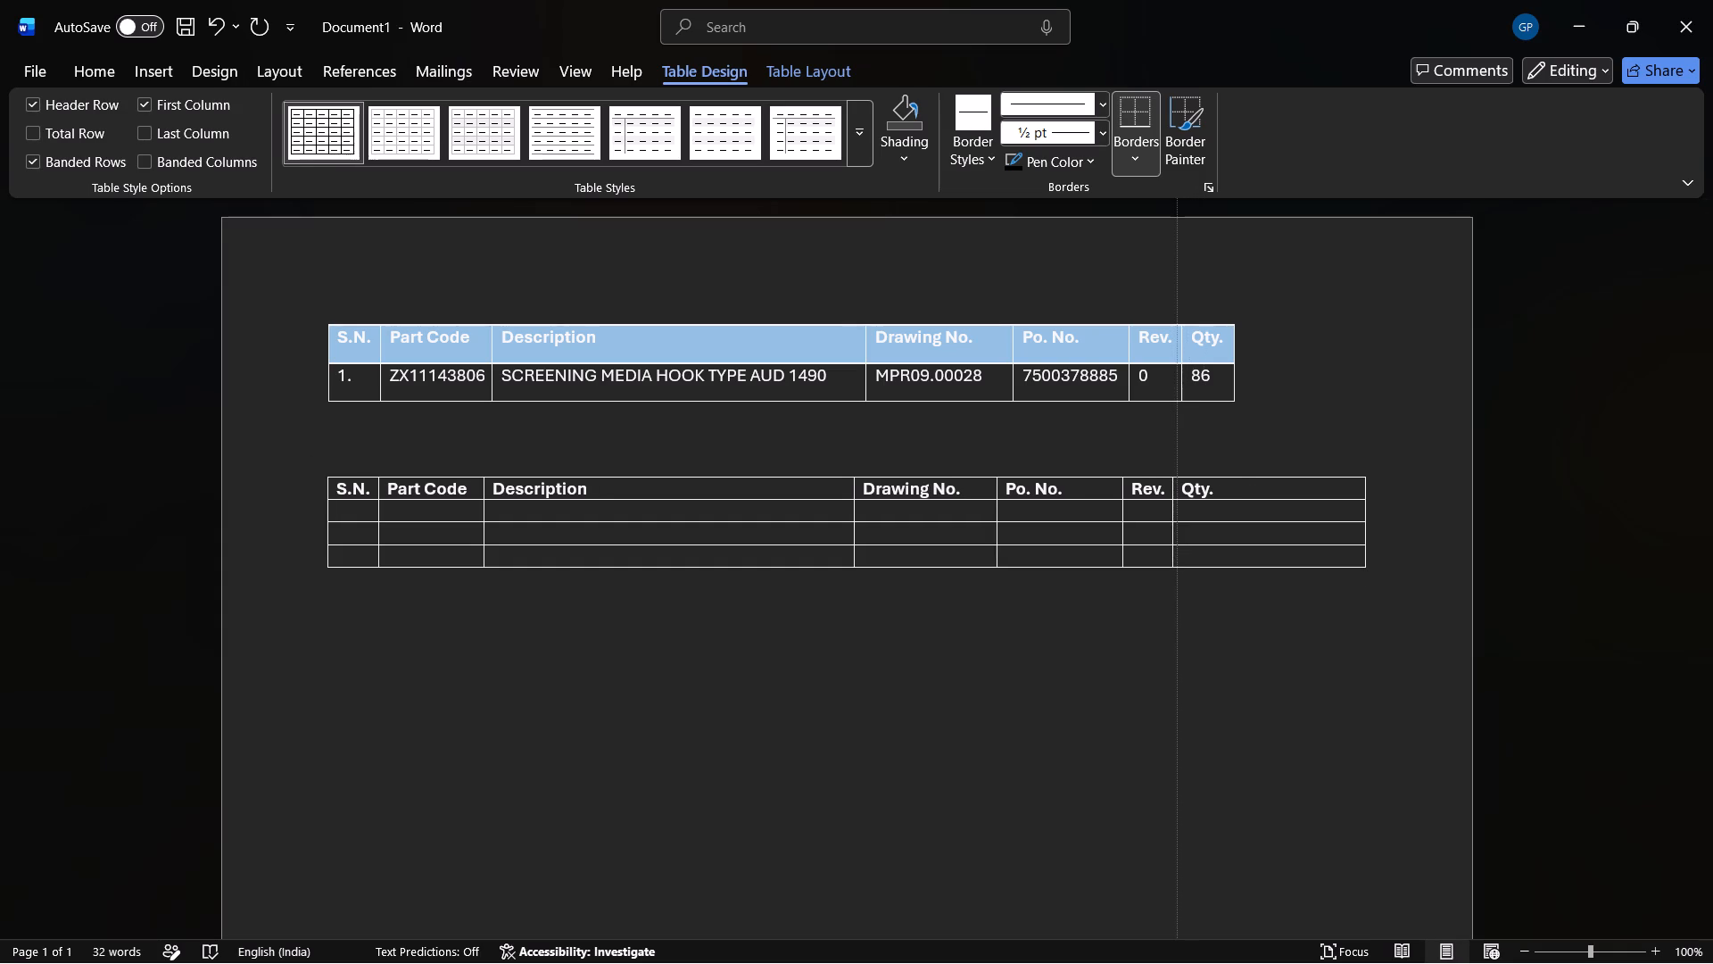
left_click_drag(1177, 489, 1186, 488)
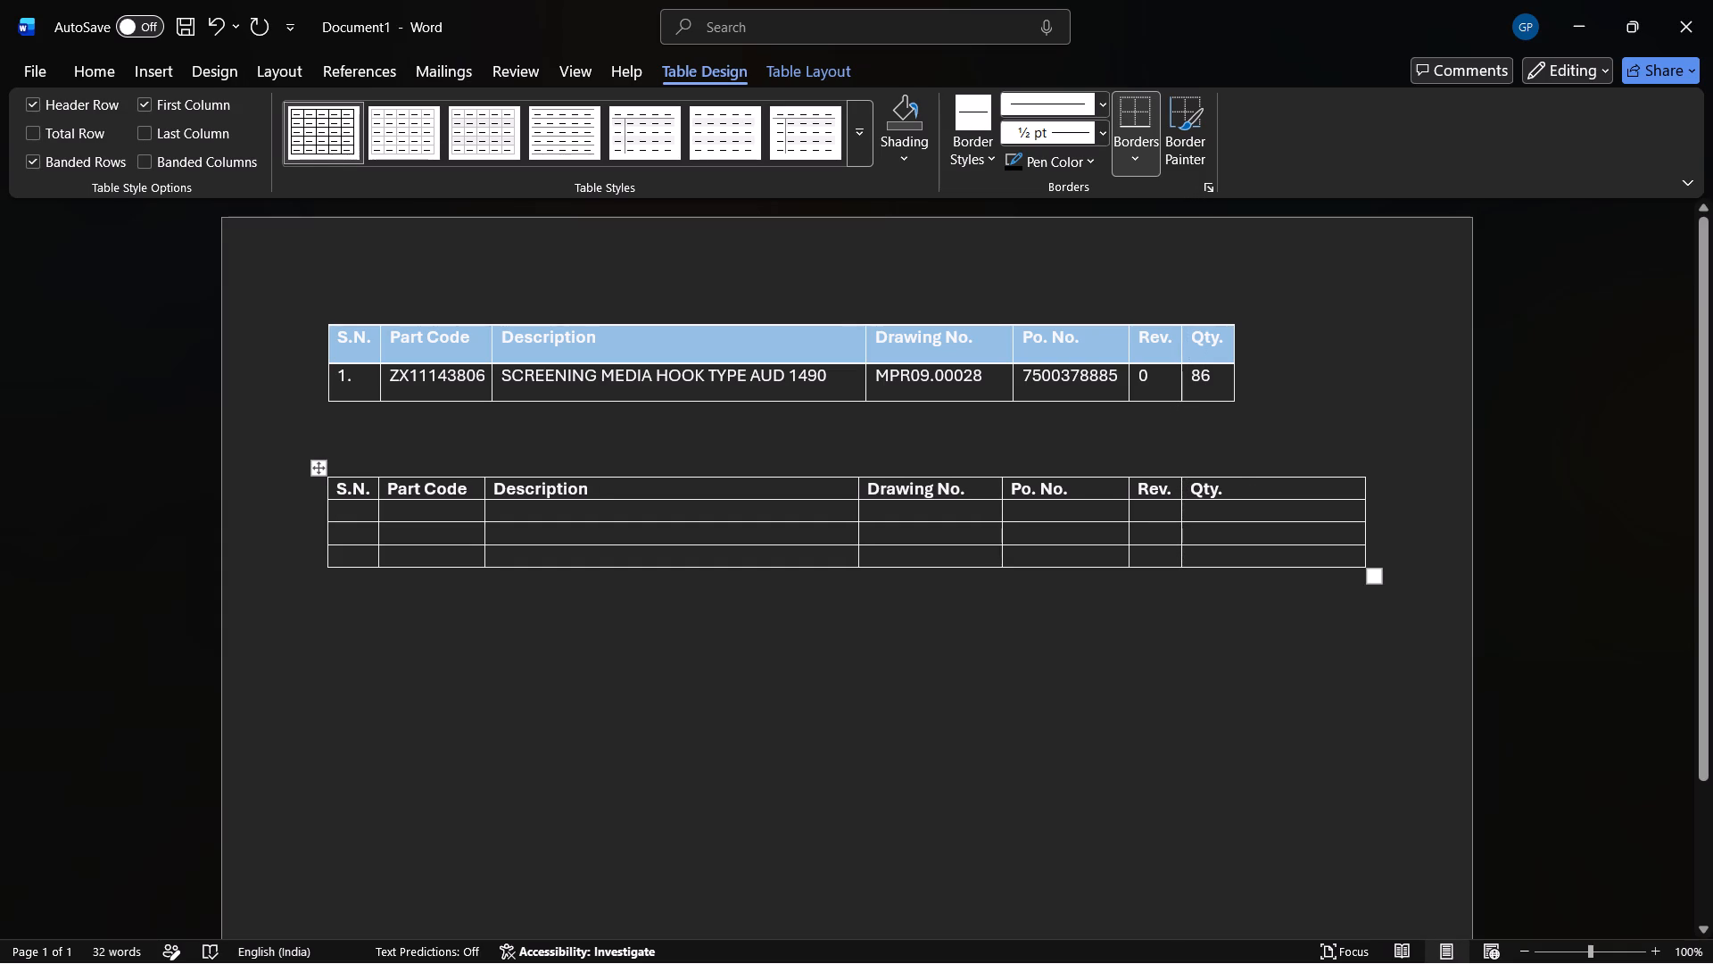
left_click_drag(1364, 493, 1223, 497)
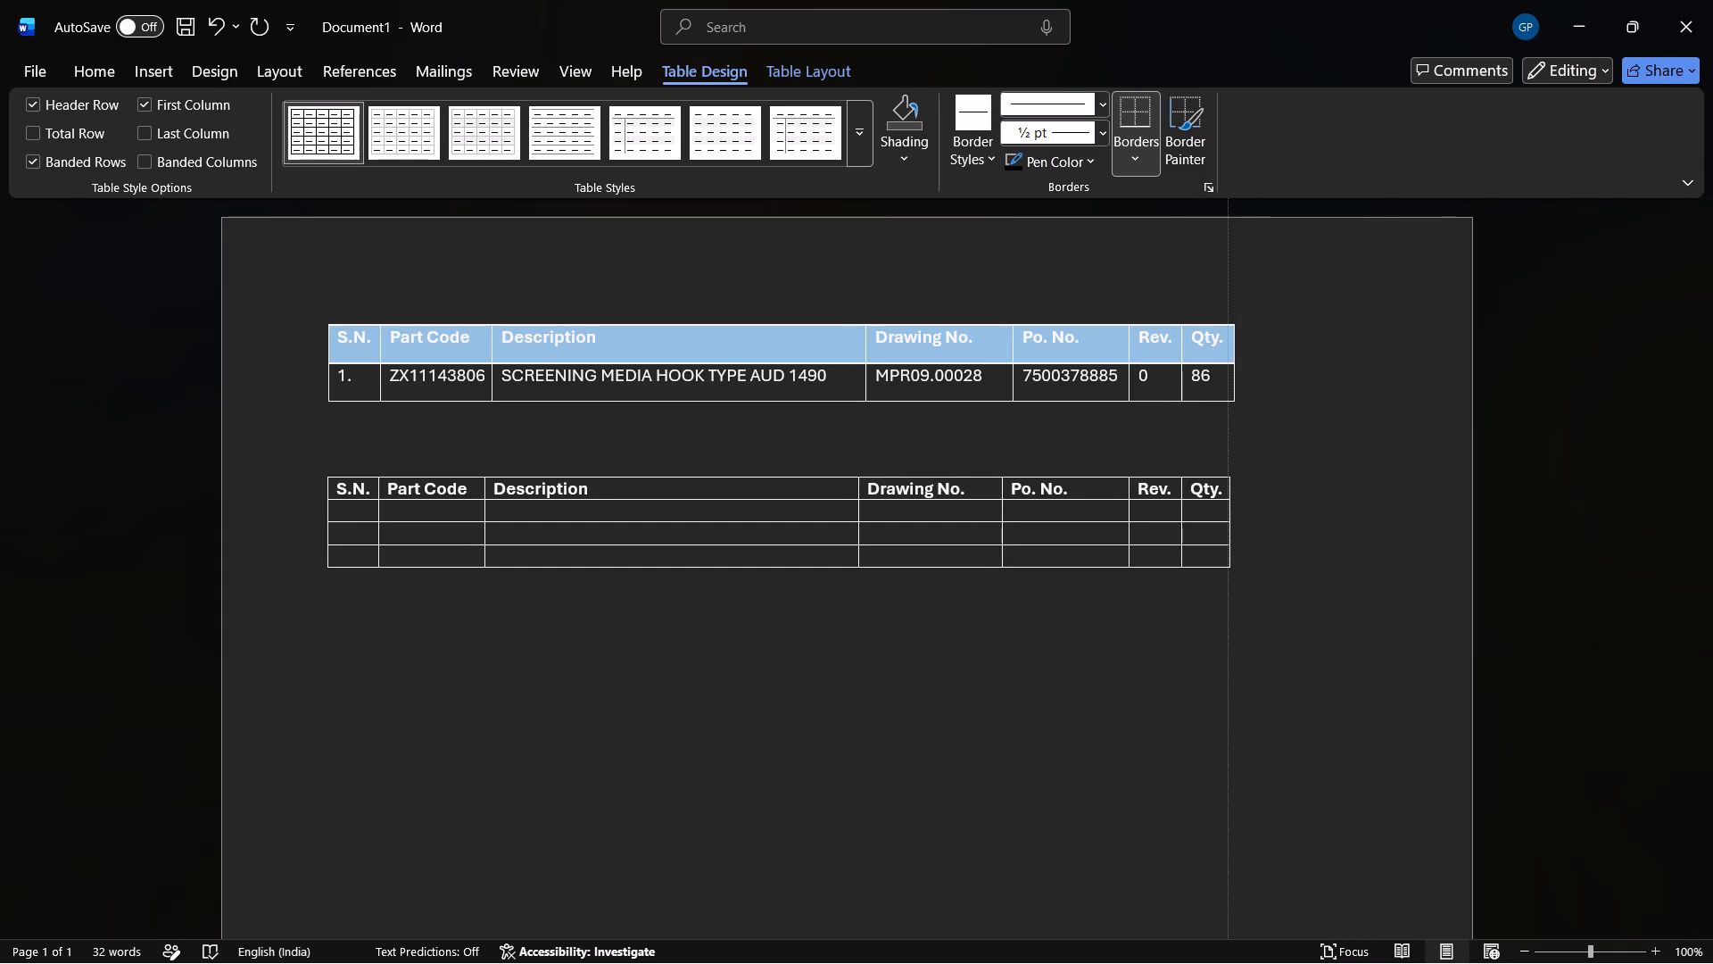
left_click_drag(1223, 497, 1221, 497)
Number the three empty rows of the new table 1., 2. and 3. in the S.N. column.
type("1.")
key("Up")
key("Down")
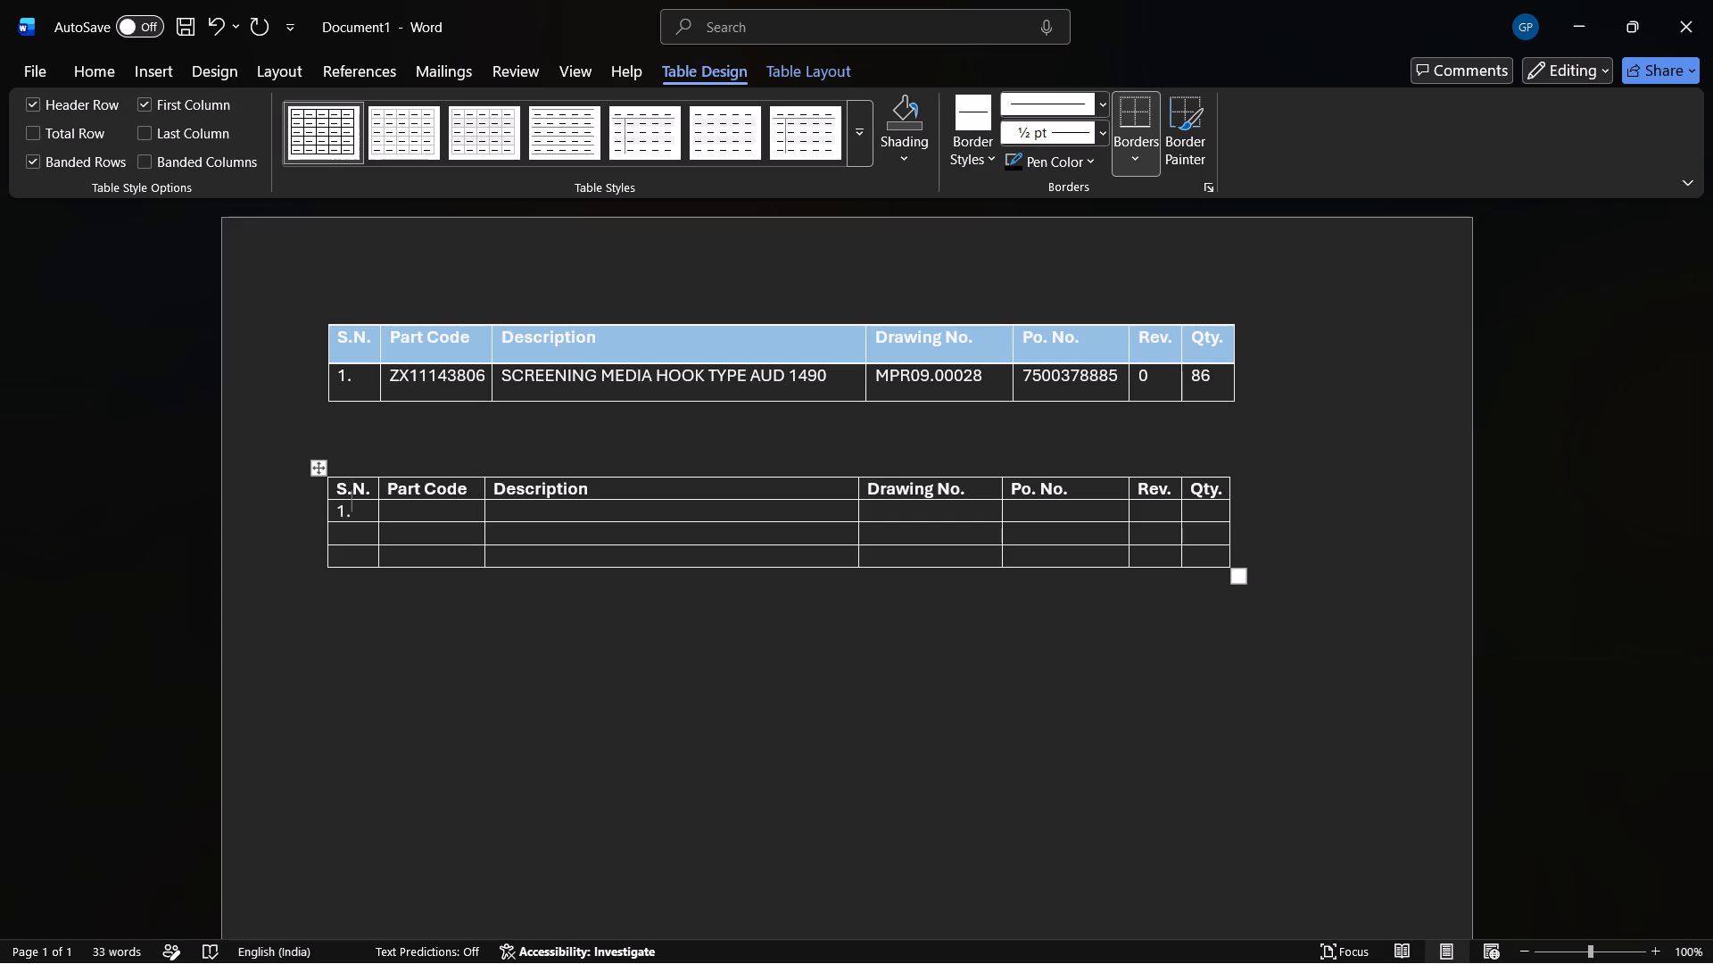
key("Down")
type("2.")
key("Down")
type("3.")
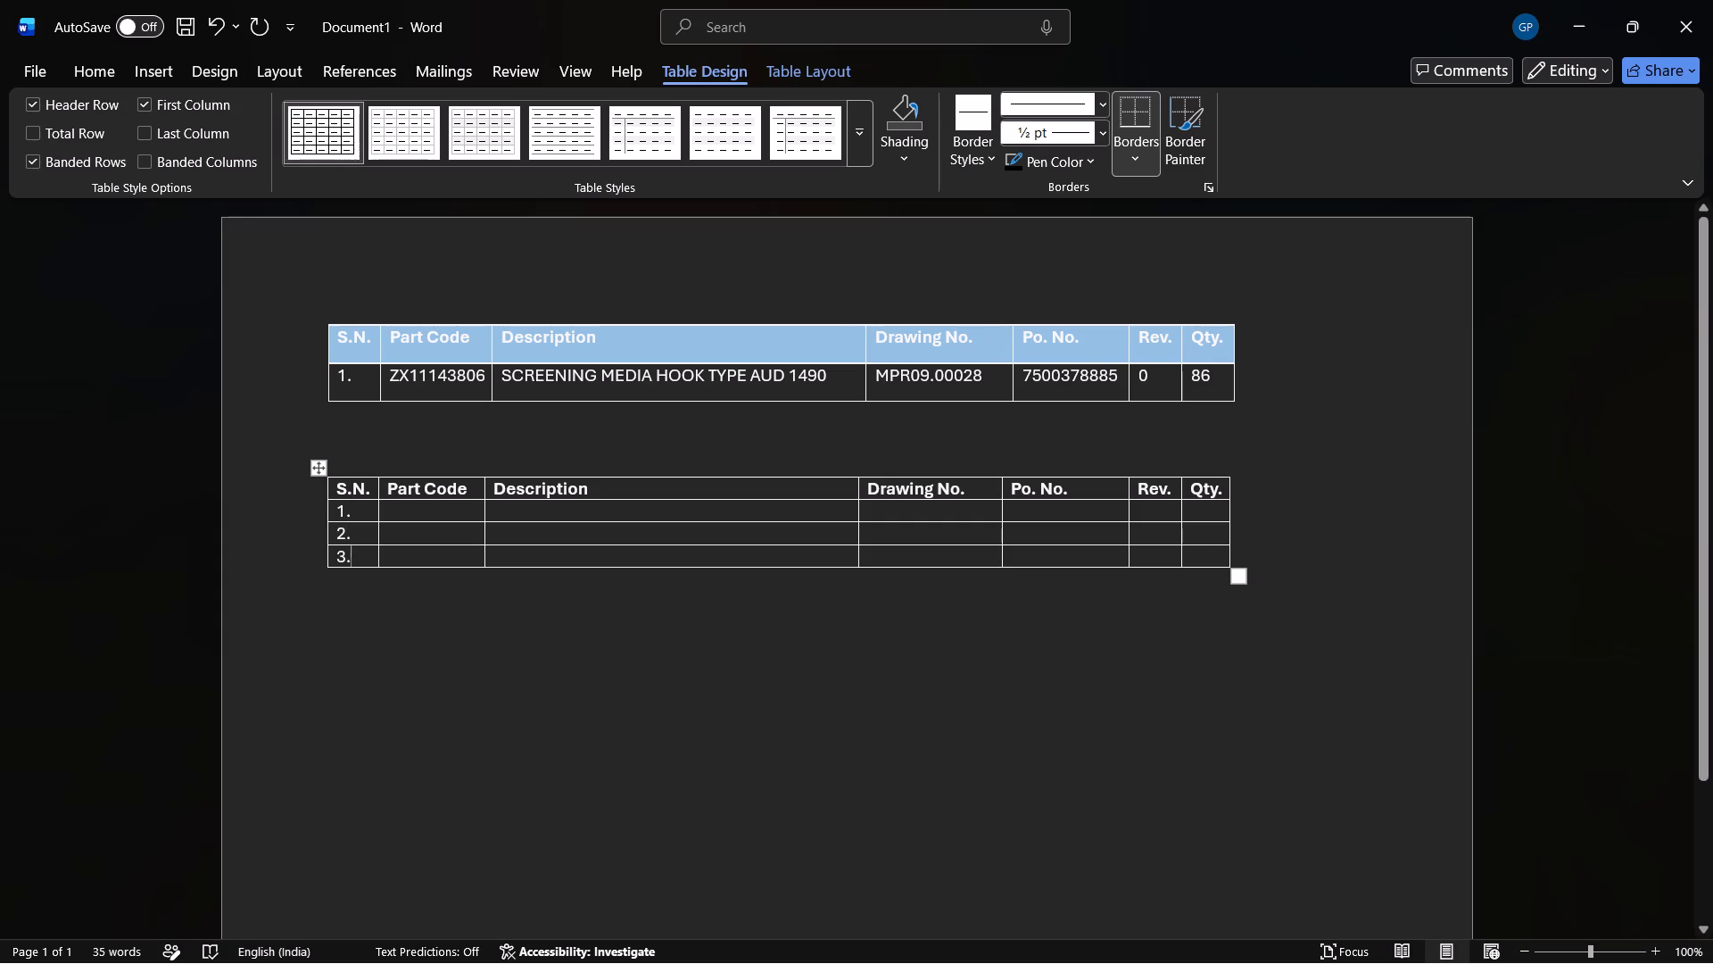
Begin the Part Code entry in row 1 of the new table.
left_click(413, 493)
left_click(418, 505)
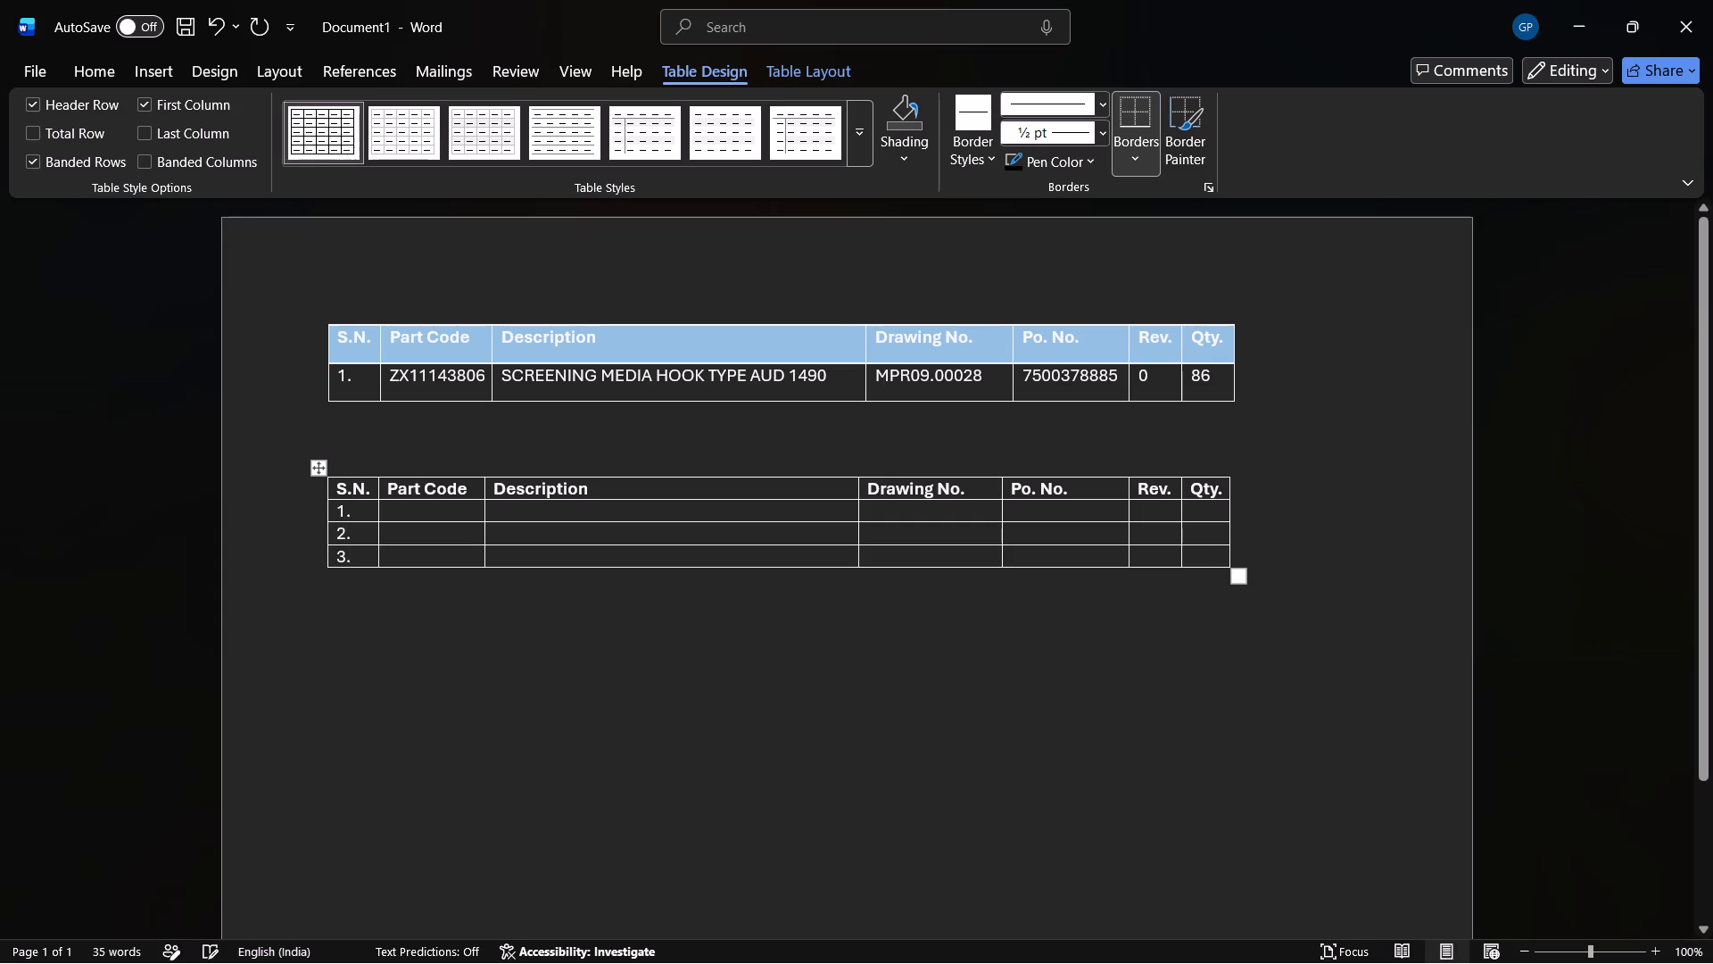
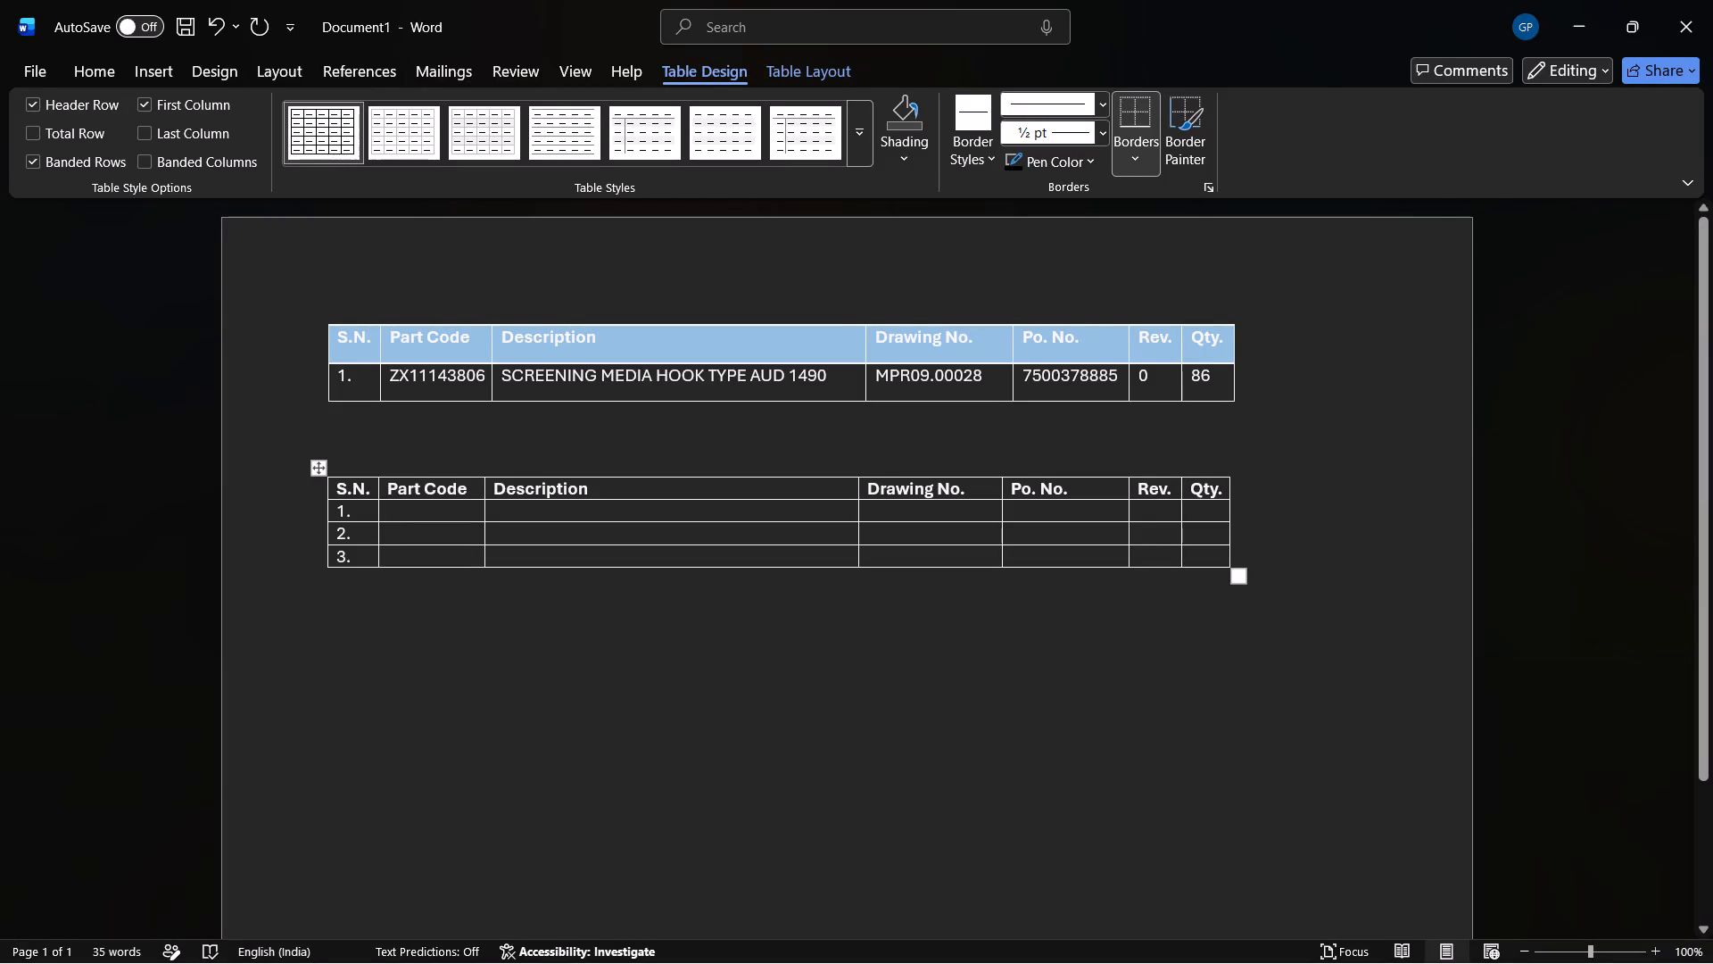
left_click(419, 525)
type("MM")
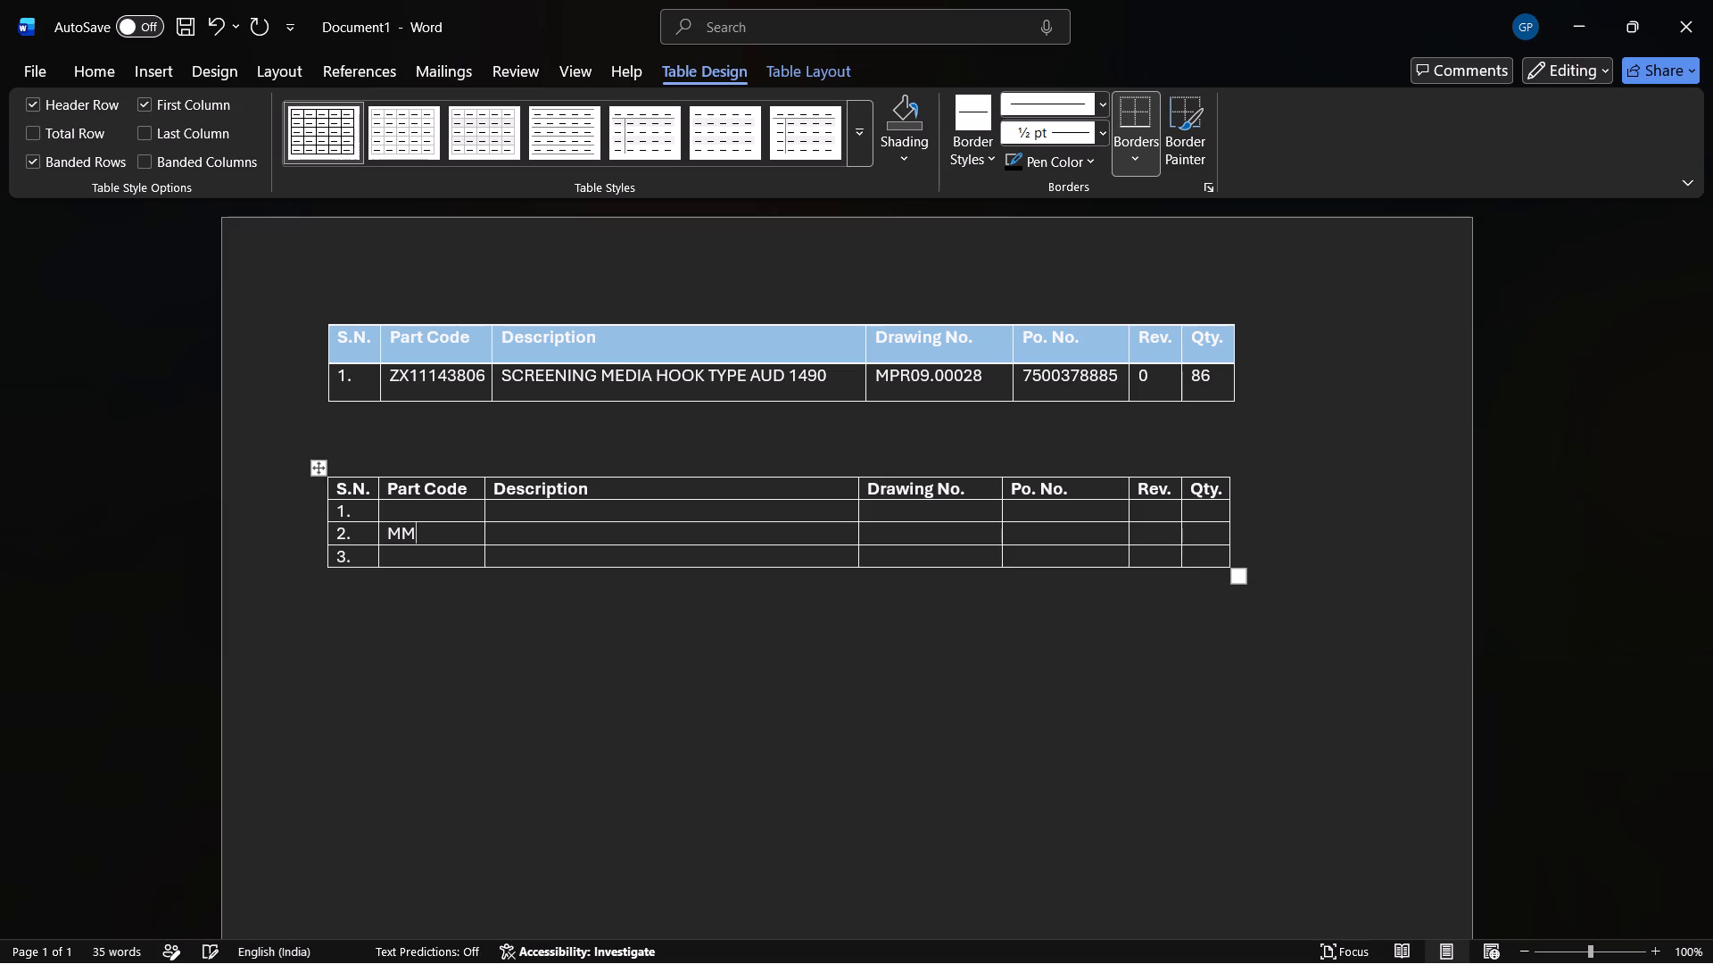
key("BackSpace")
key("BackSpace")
Enter the part code MM2546520 in row 1 of the new table.
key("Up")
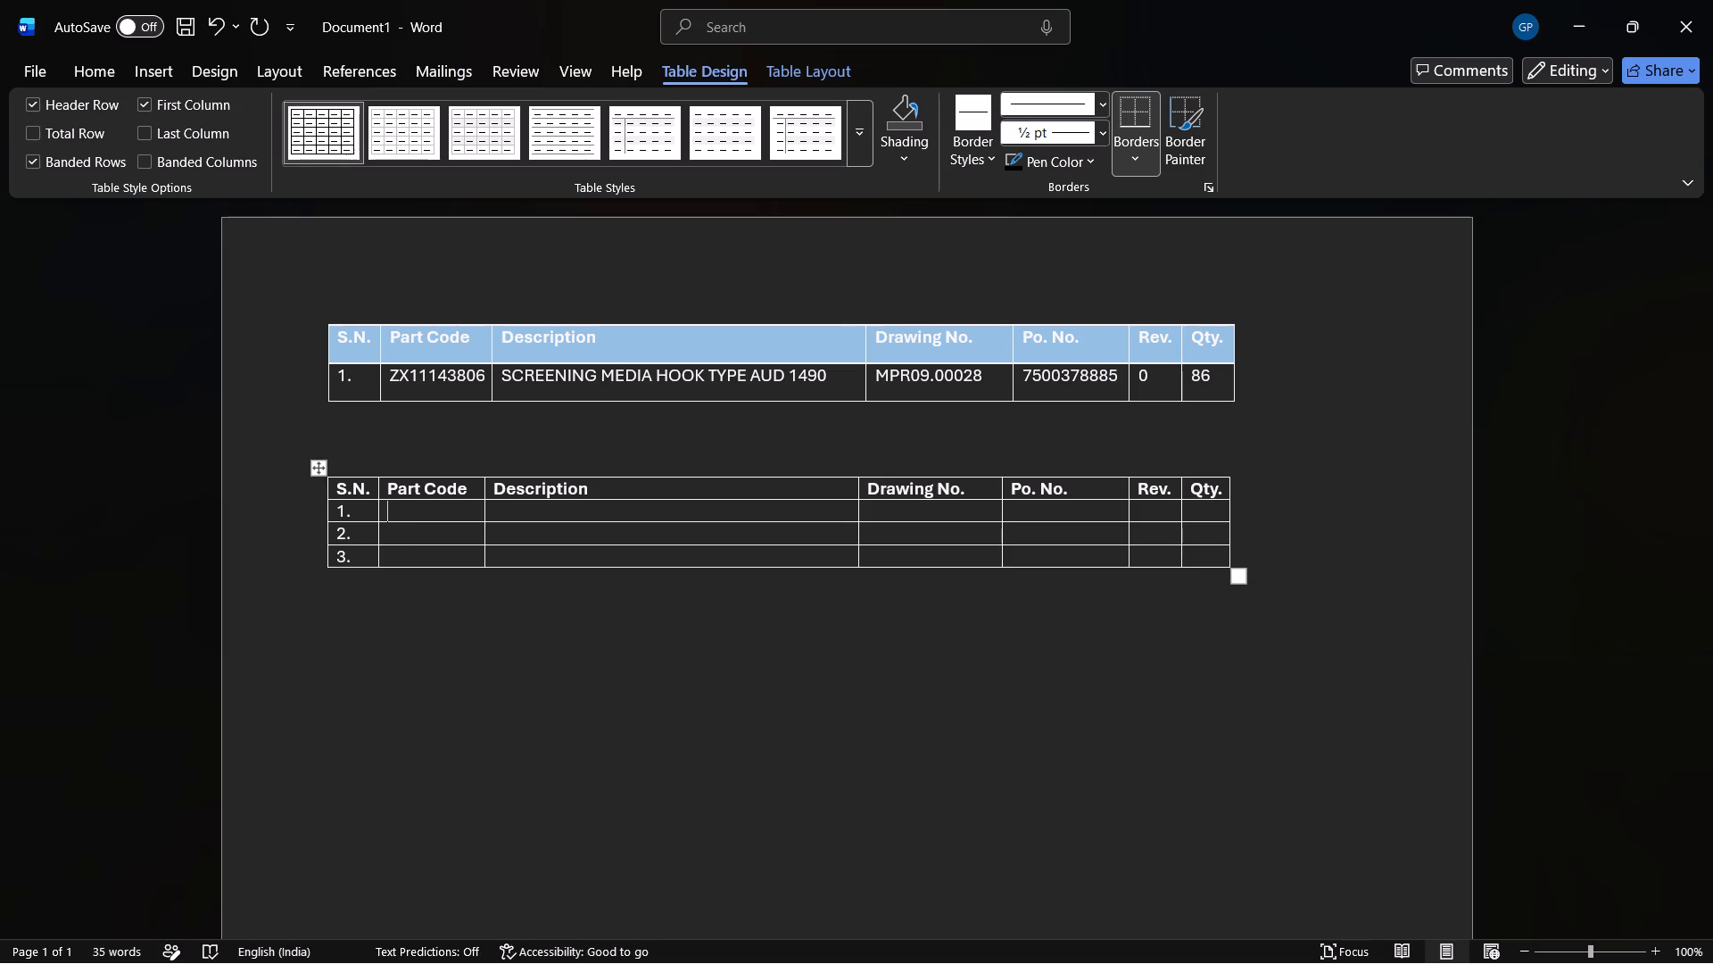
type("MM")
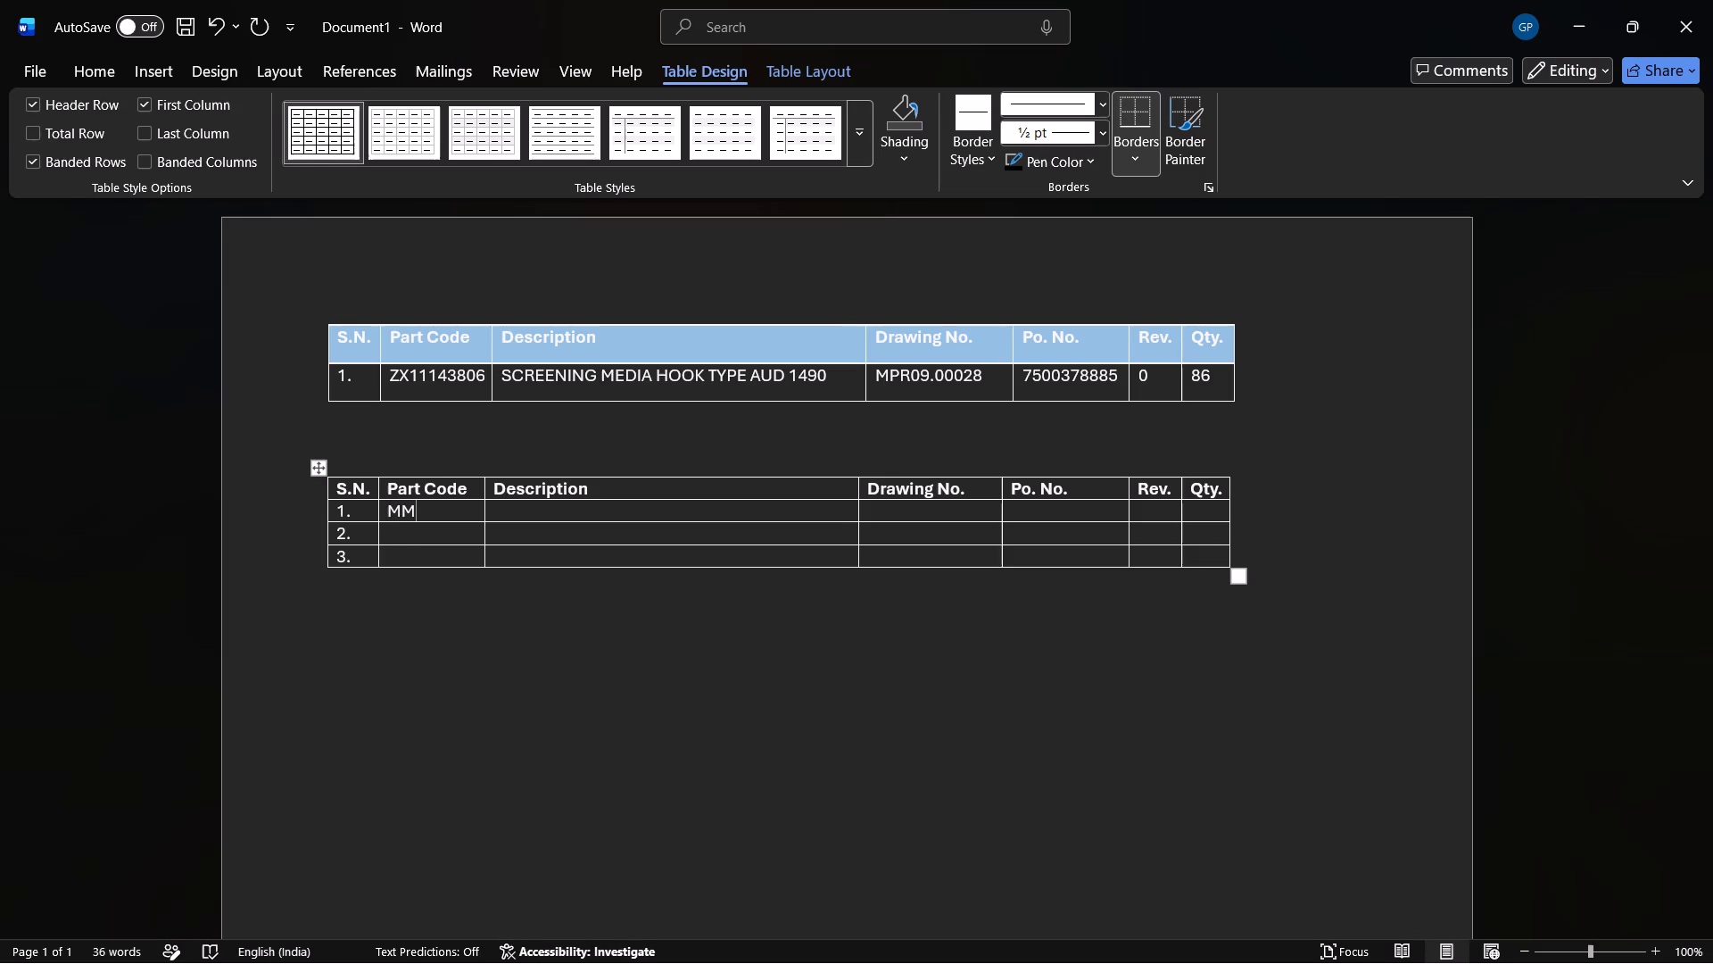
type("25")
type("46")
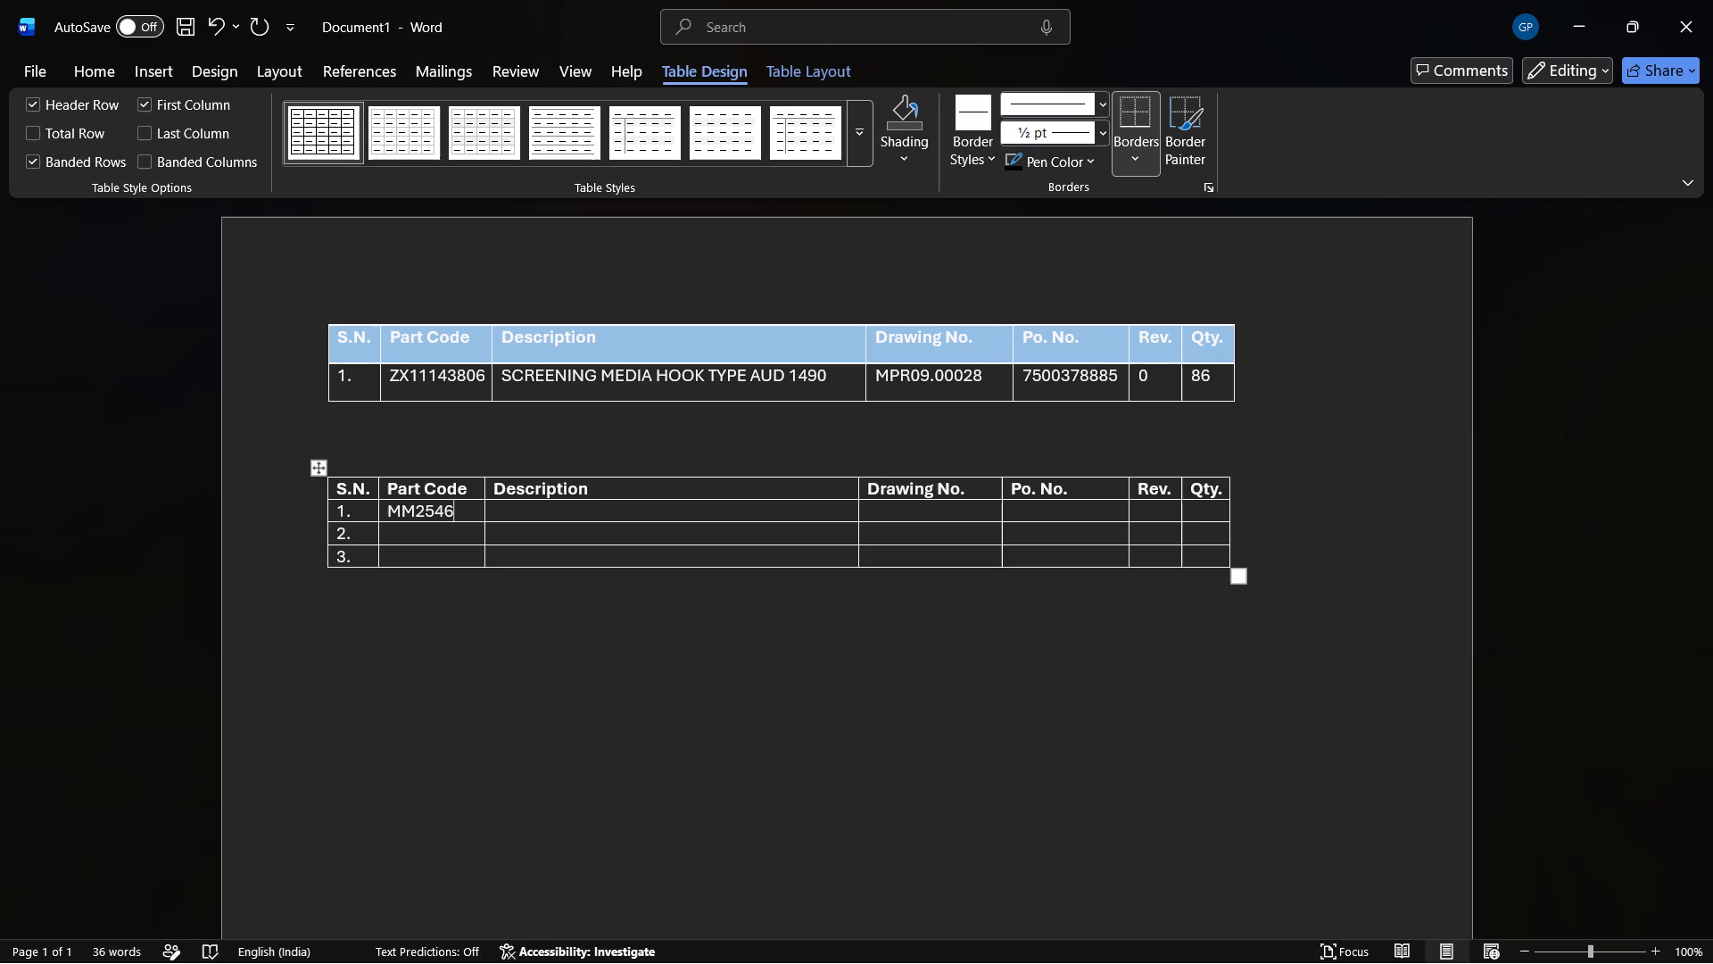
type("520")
Enter the part code MM2545018 in row 2 of the new table.
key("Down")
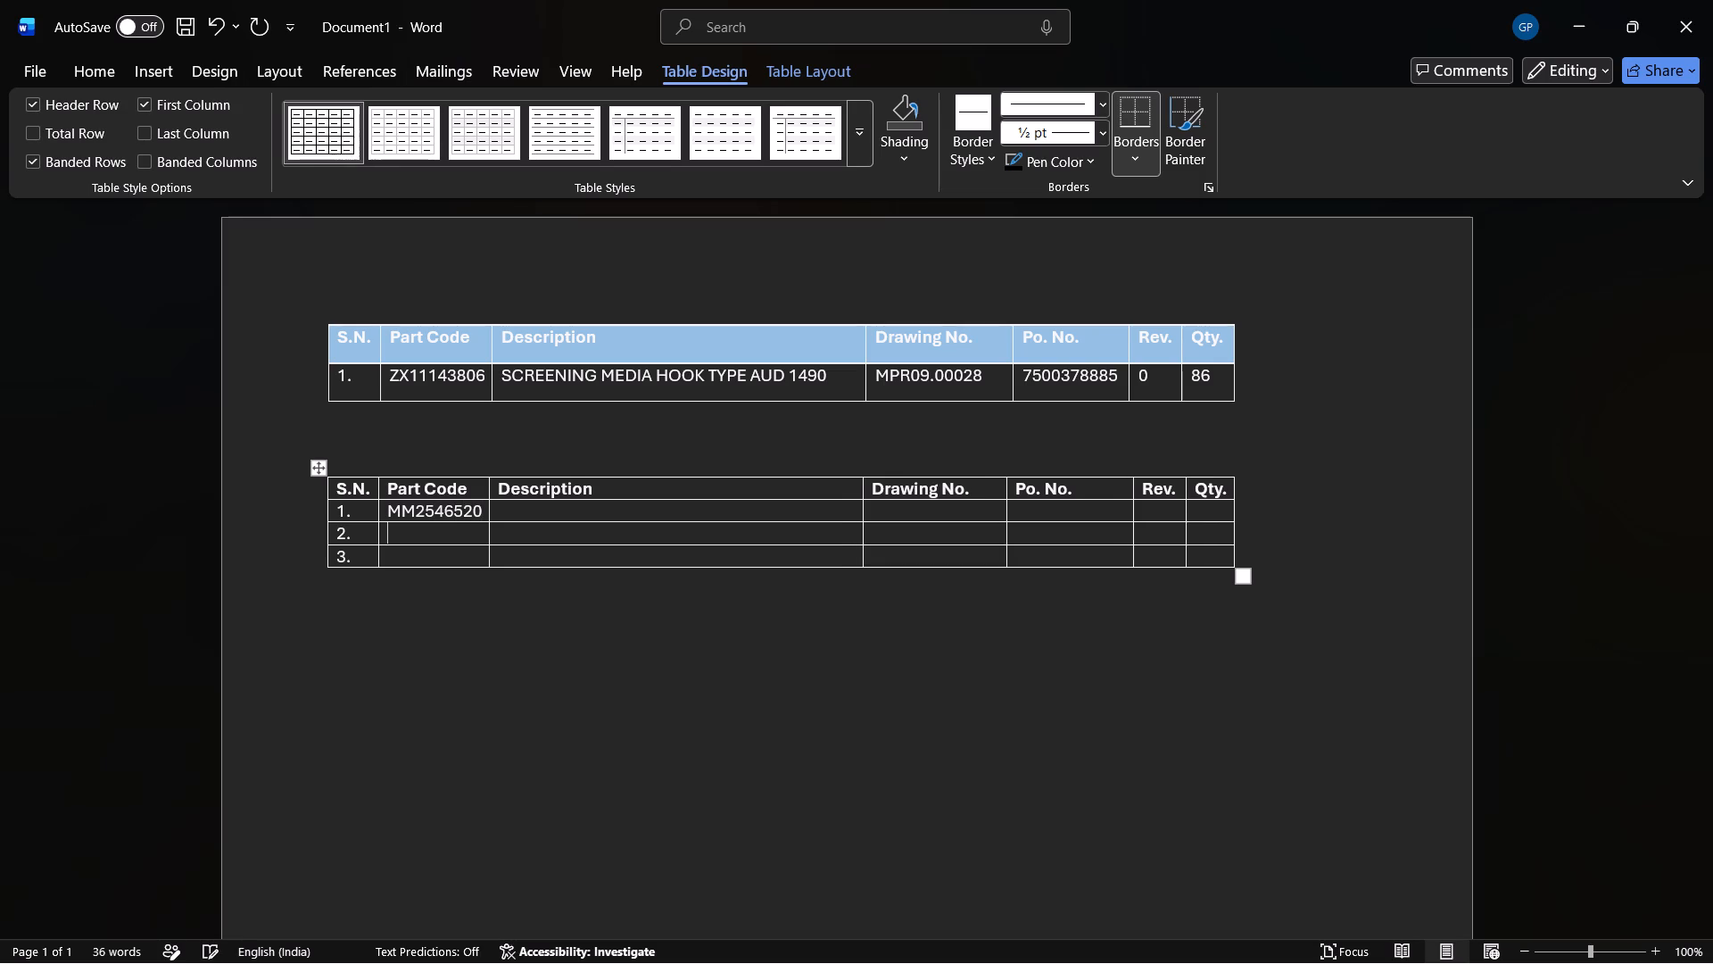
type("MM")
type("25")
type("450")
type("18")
Enter the part code MM2546345 in row 3 of the new table.
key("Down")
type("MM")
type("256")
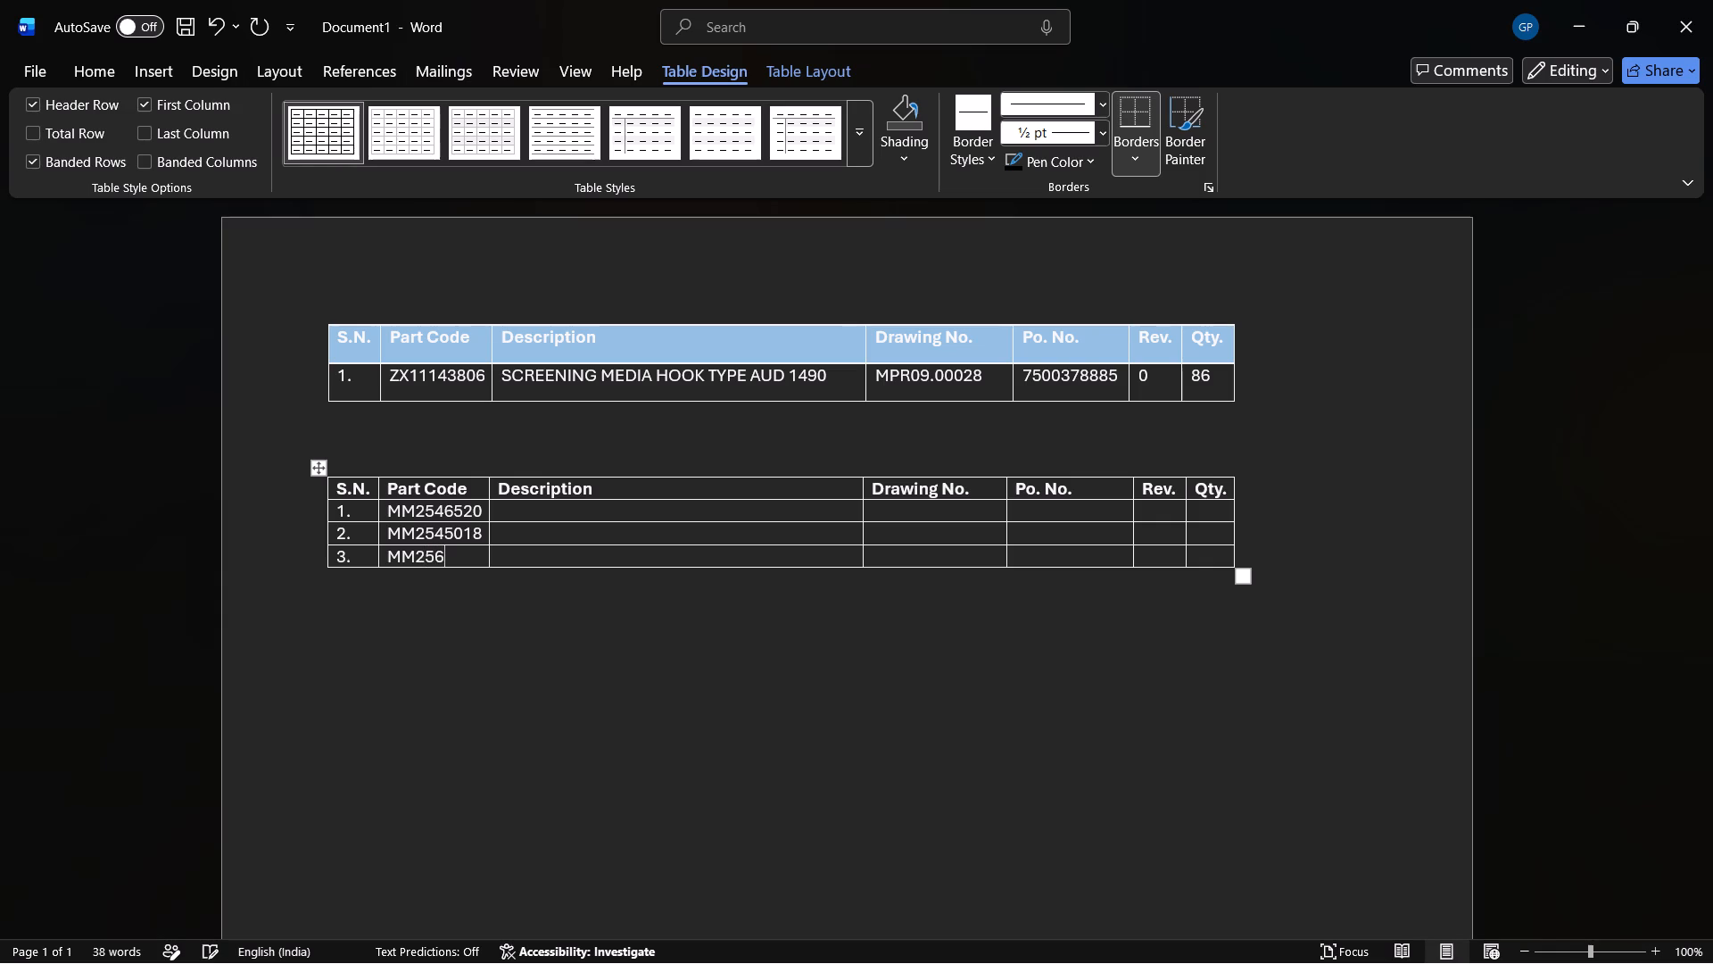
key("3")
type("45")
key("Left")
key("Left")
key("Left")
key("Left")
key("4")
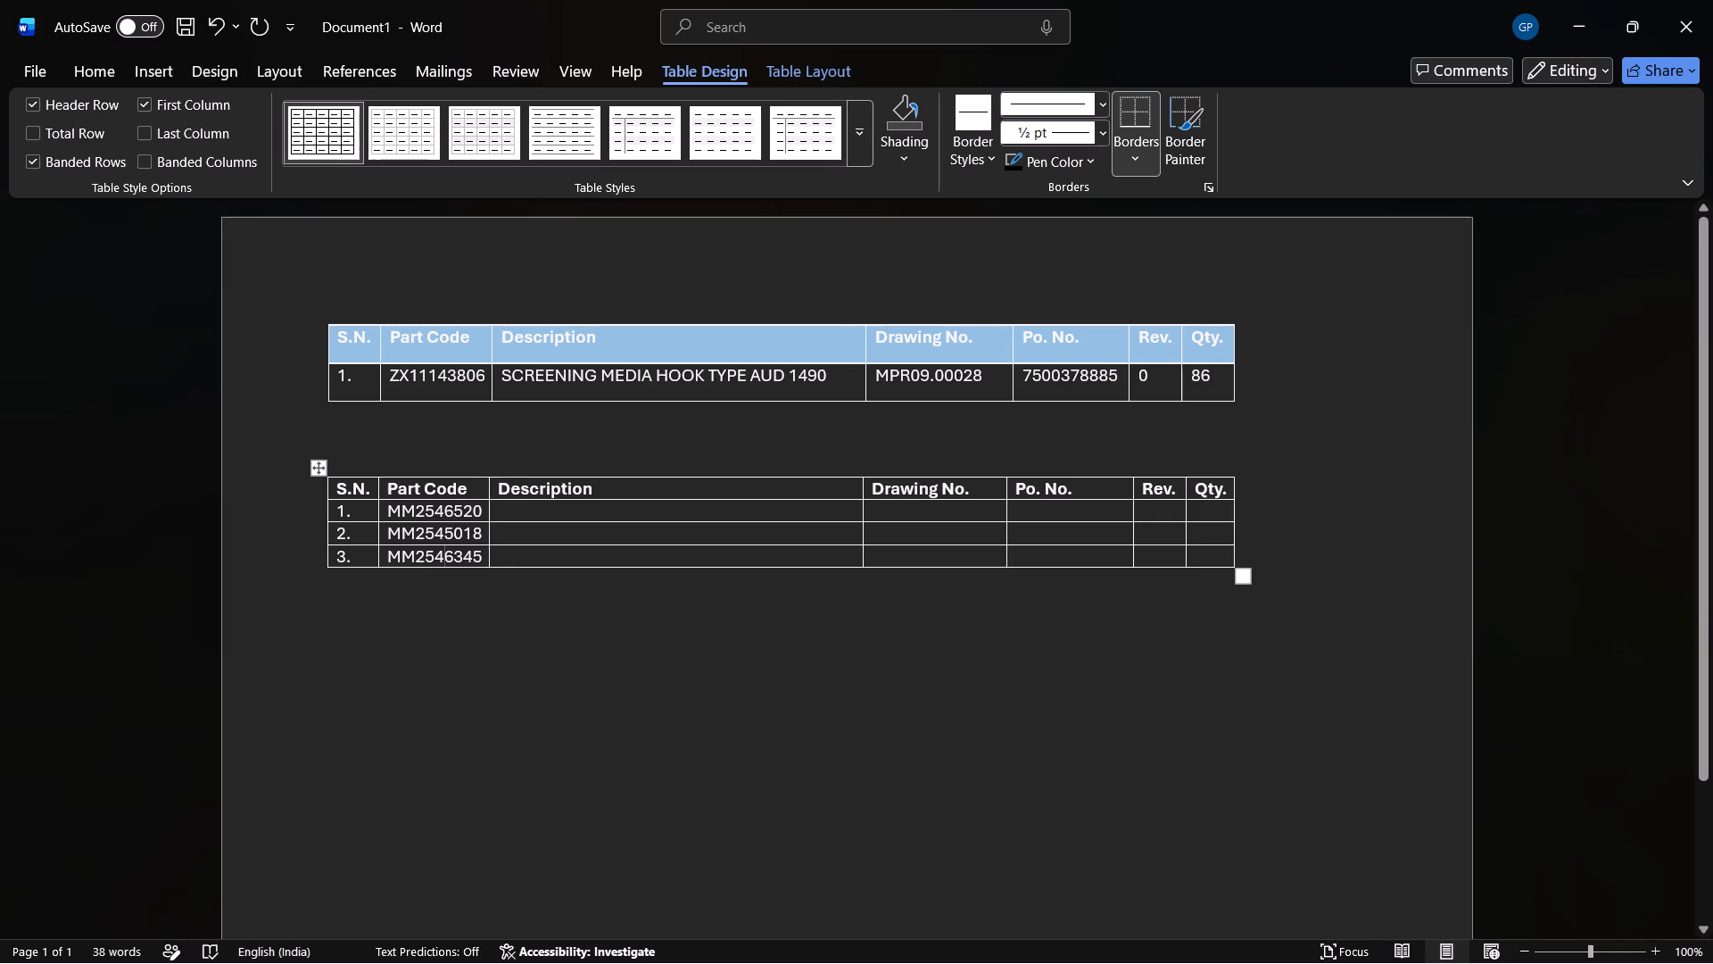
Go to the start of the Part Code cell in row 1 of the new table.
left_click(385, 509)
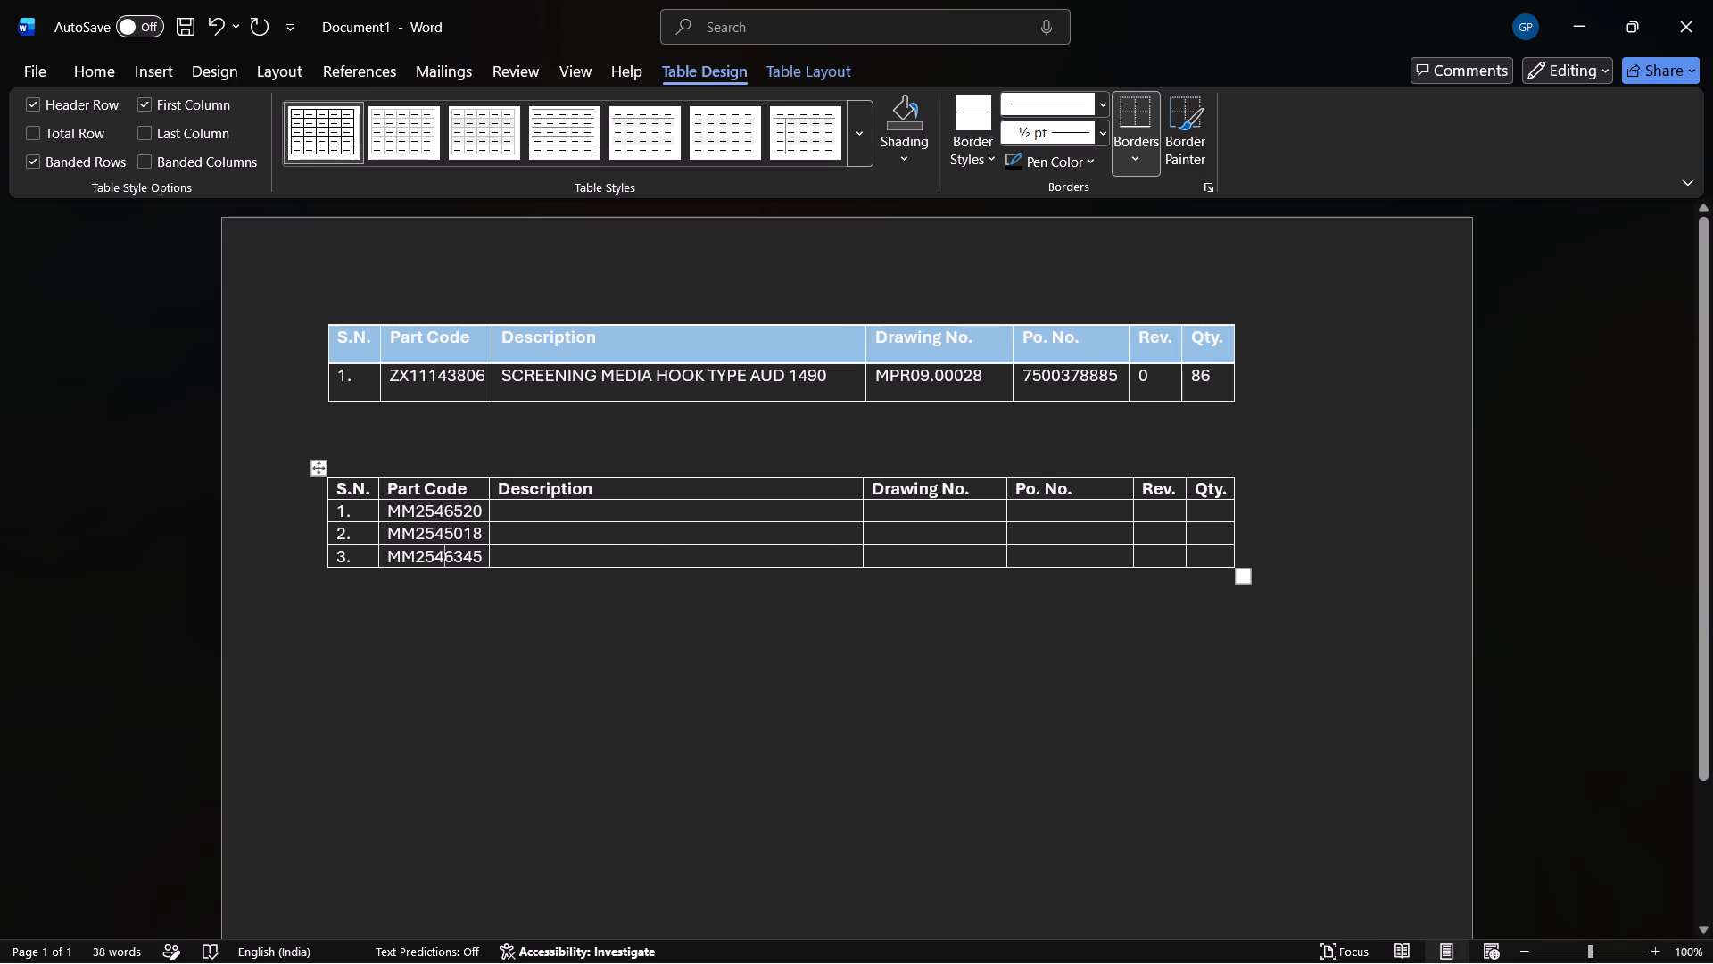
Copy the part code MM2546520 from row 1 of the second table.
double_click(385, 509)
left_click(385, 509)
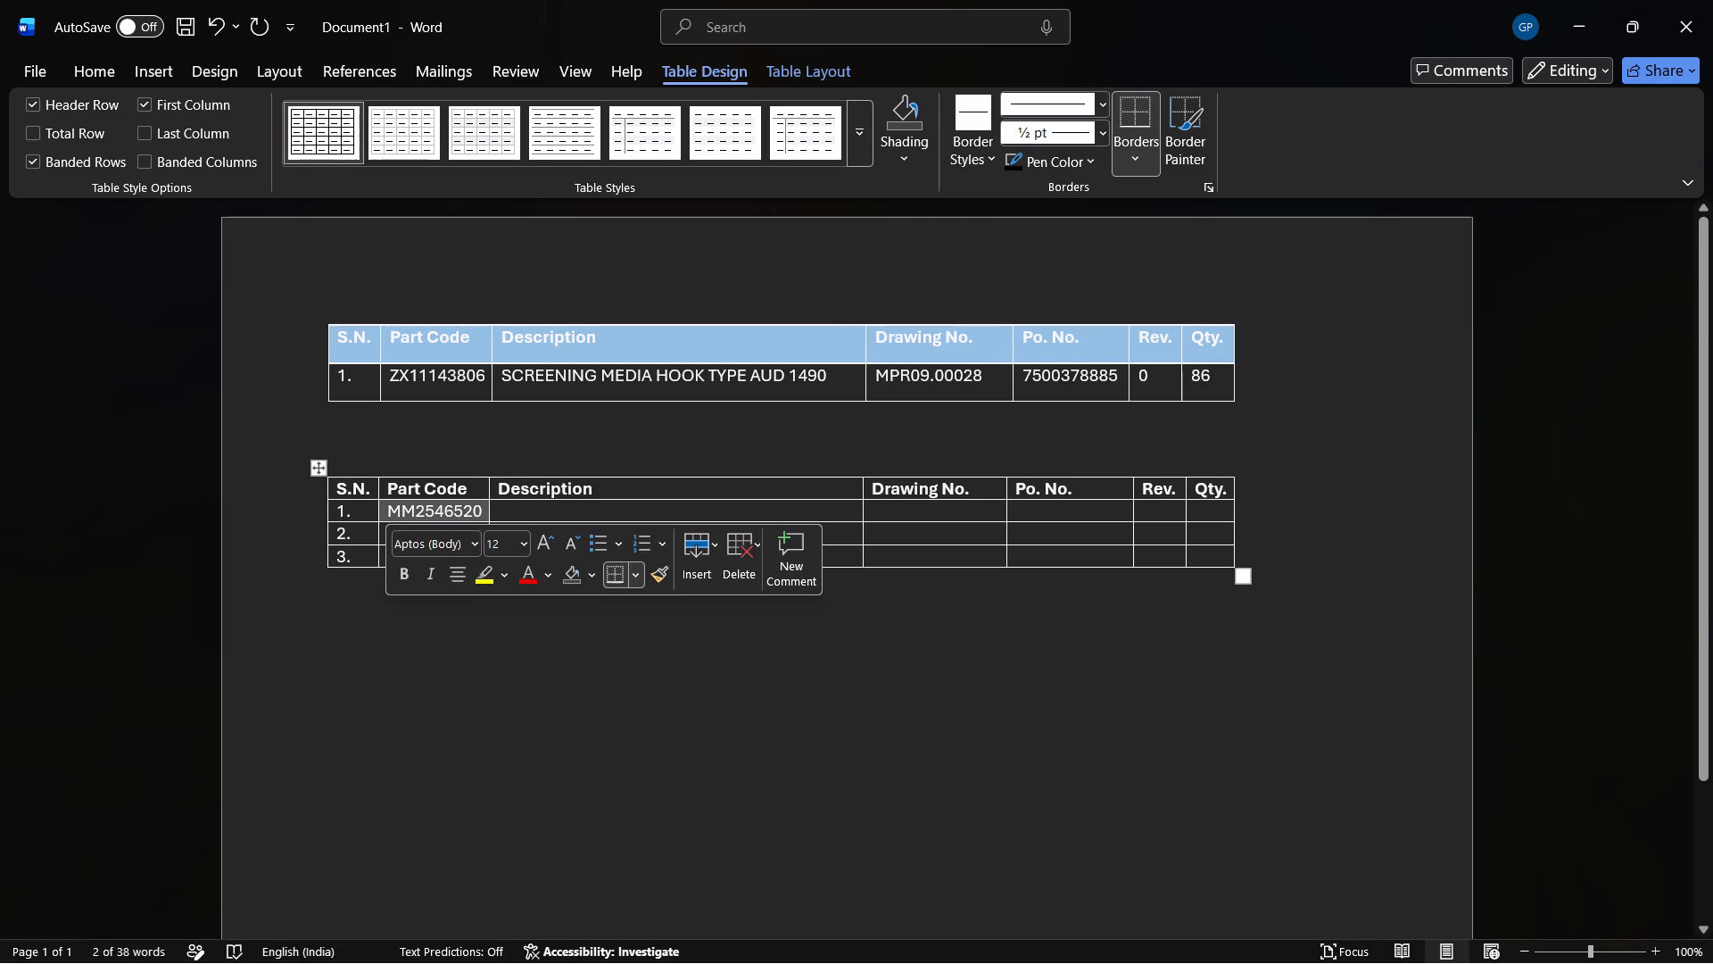
key("ctrl+c")
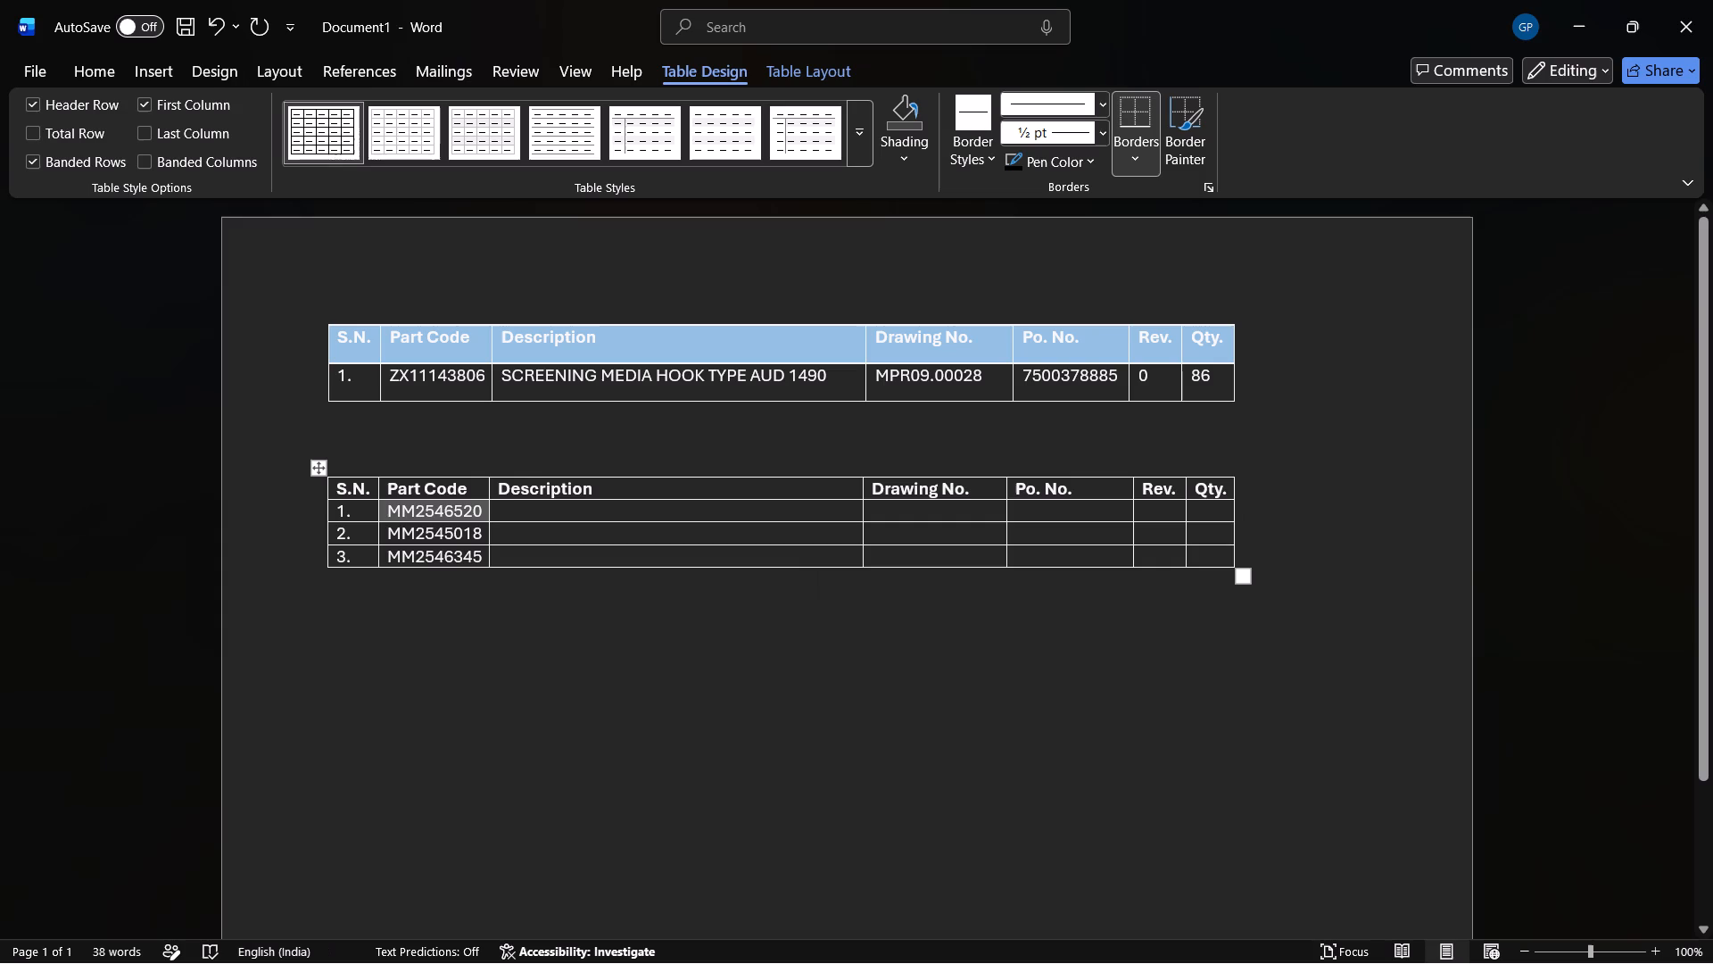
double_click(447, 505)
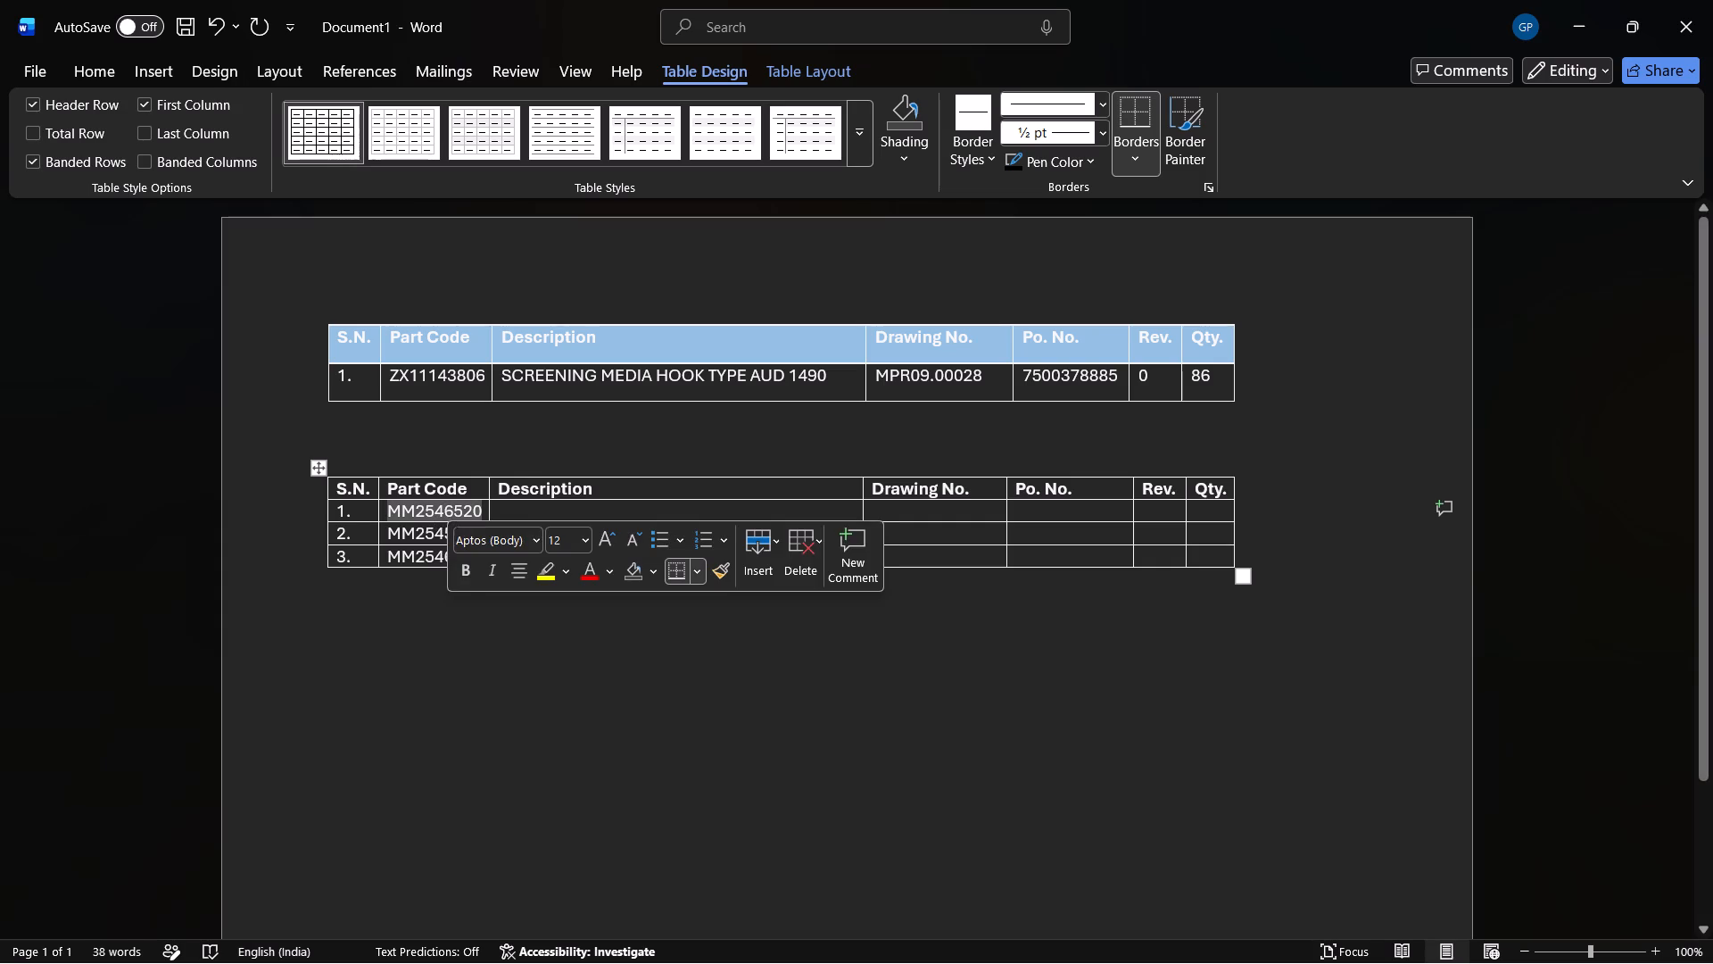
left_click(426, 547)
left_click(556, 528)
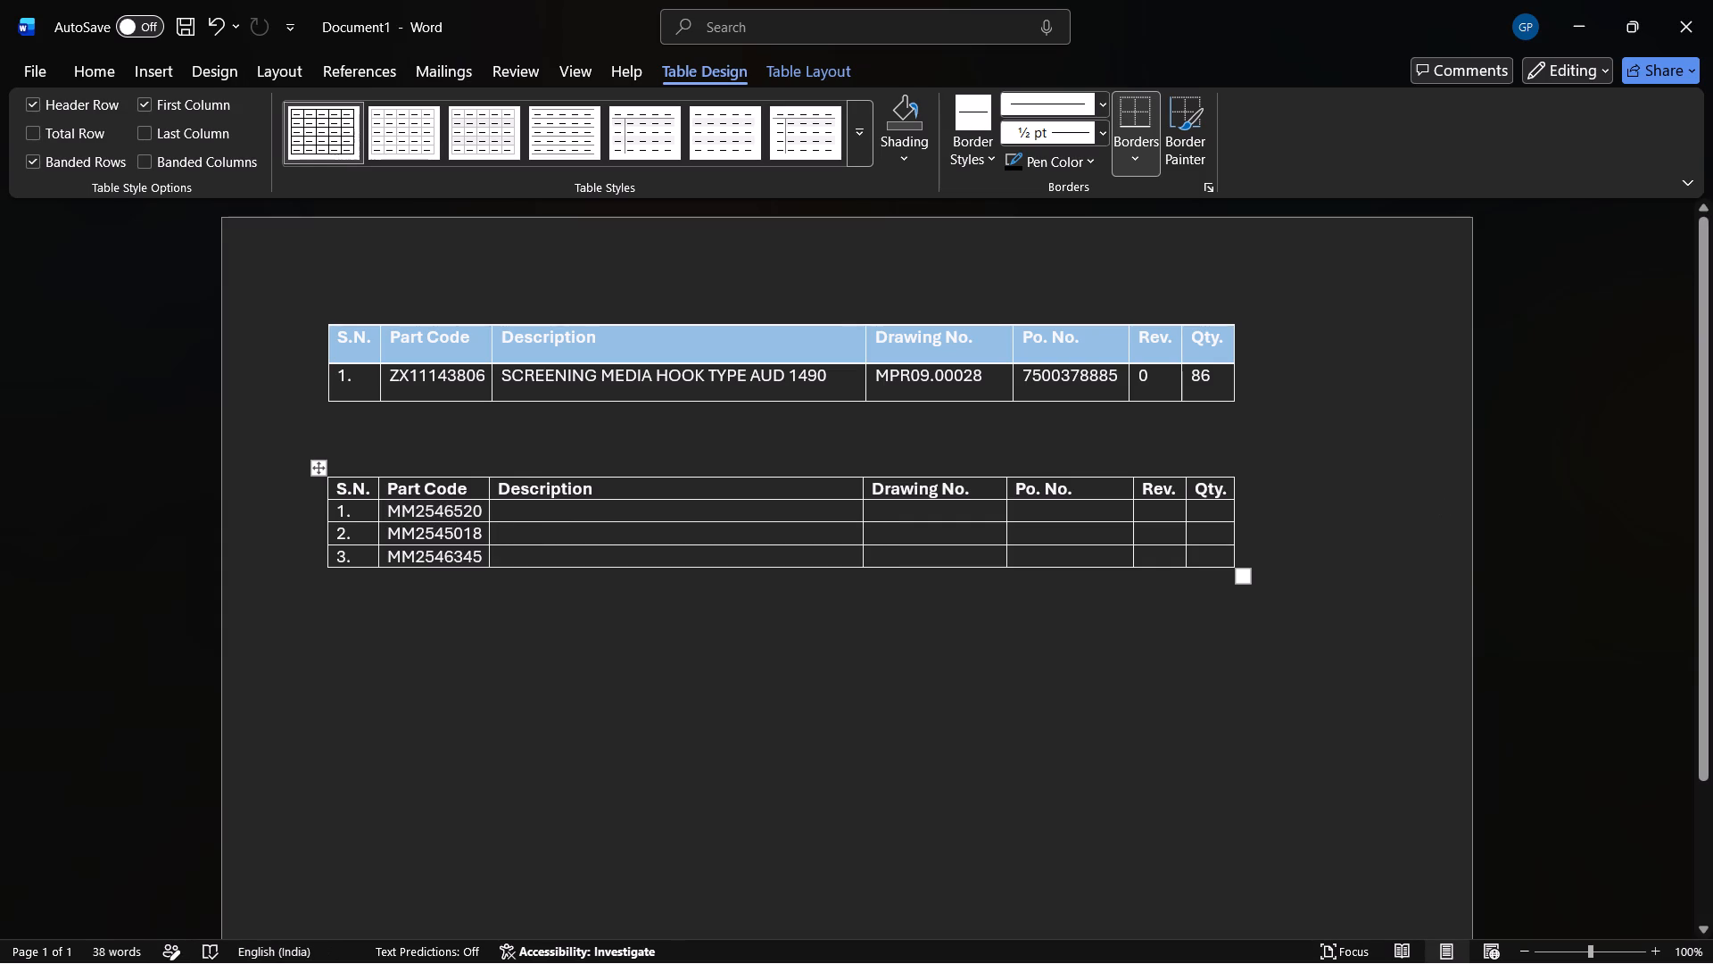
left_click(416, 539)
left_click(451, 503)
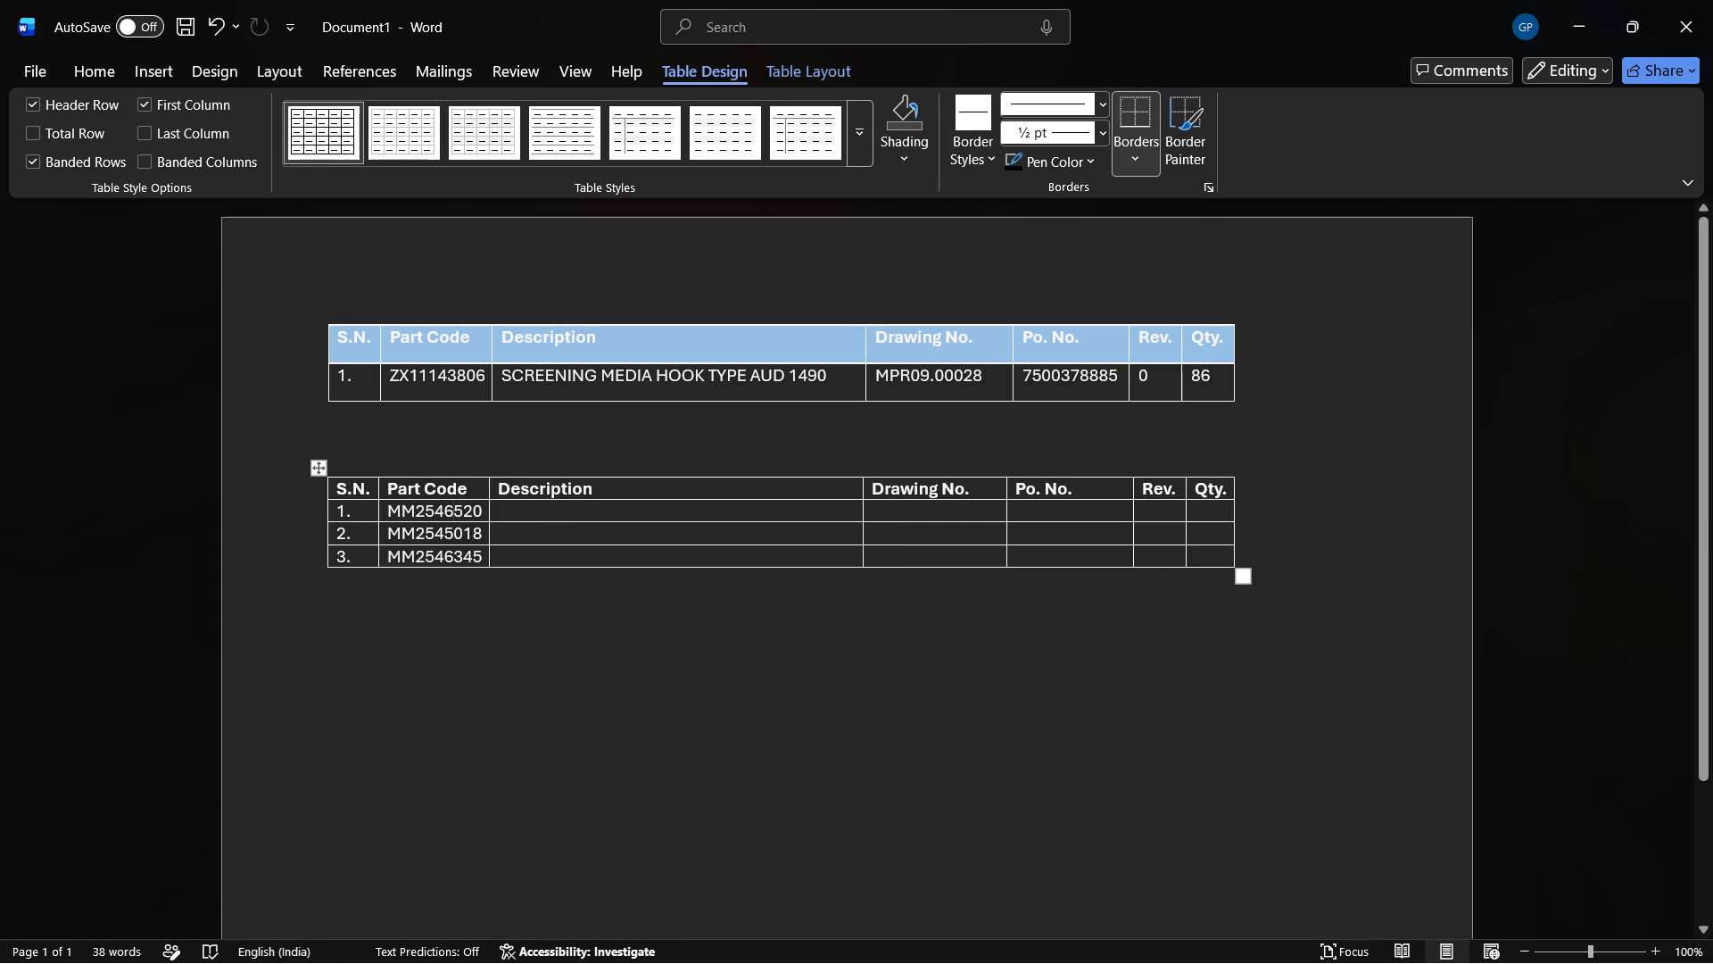
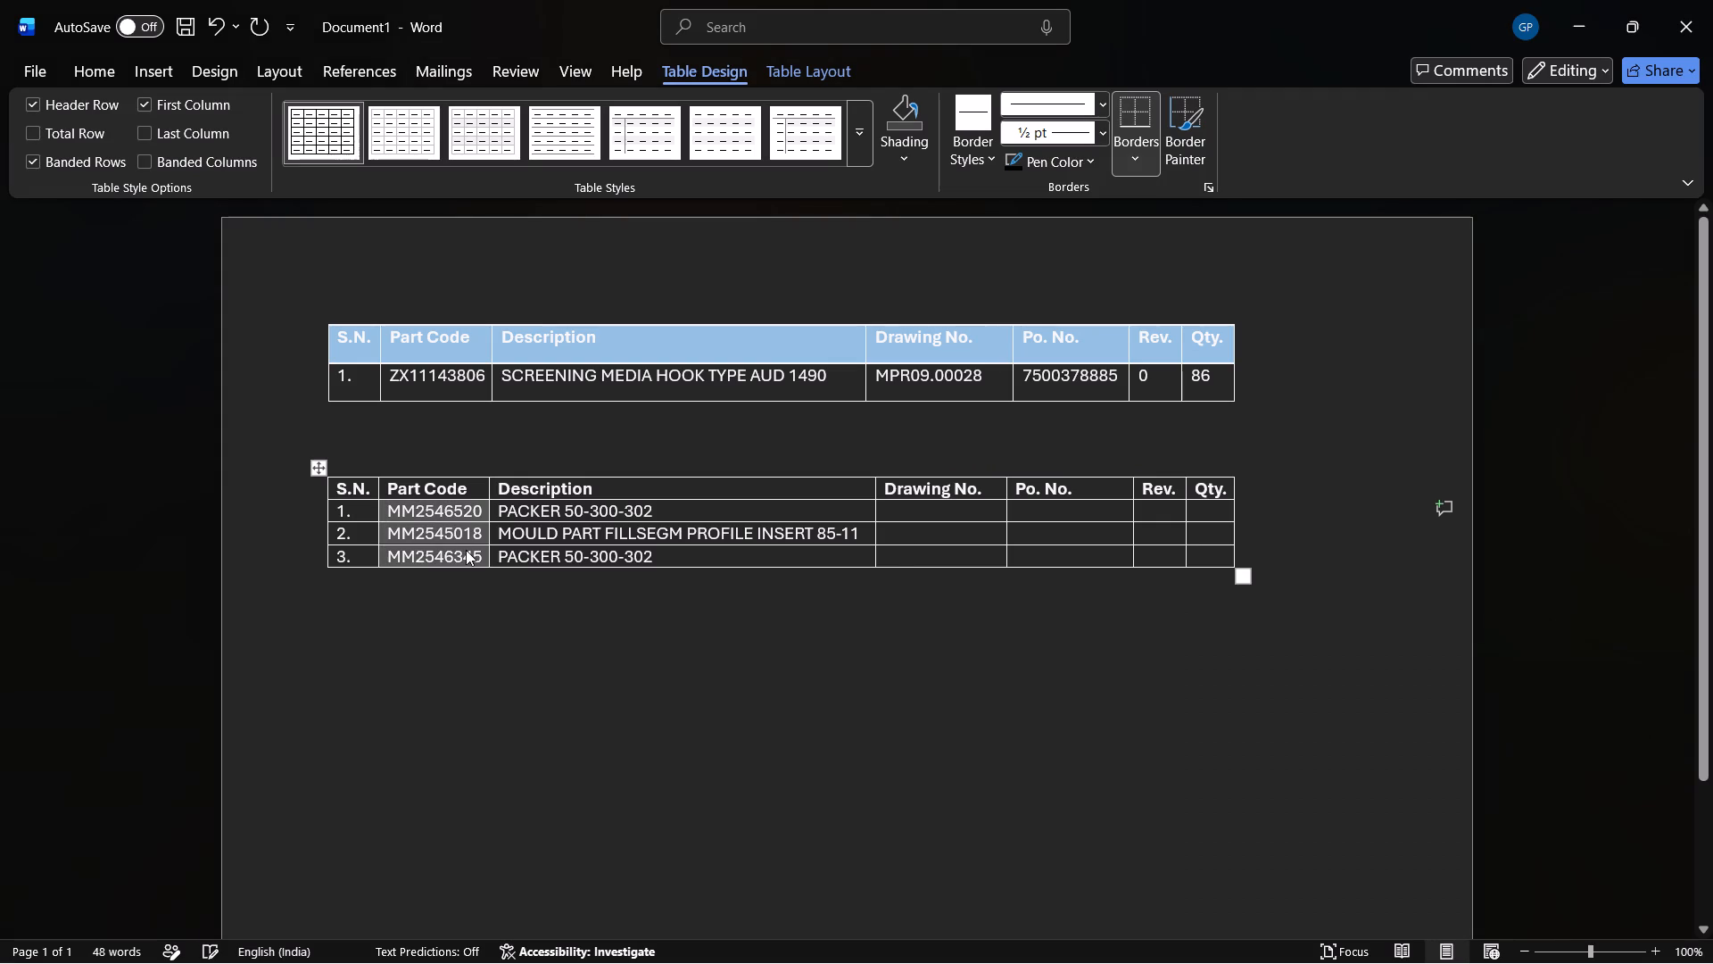
Paste the three copied part codes, MM2546520, MM2545018 and MM2546345, into the Drawing No. cells of rows 1 to 3 in the new table.
left_click_drag(916, 513, 953, 547)
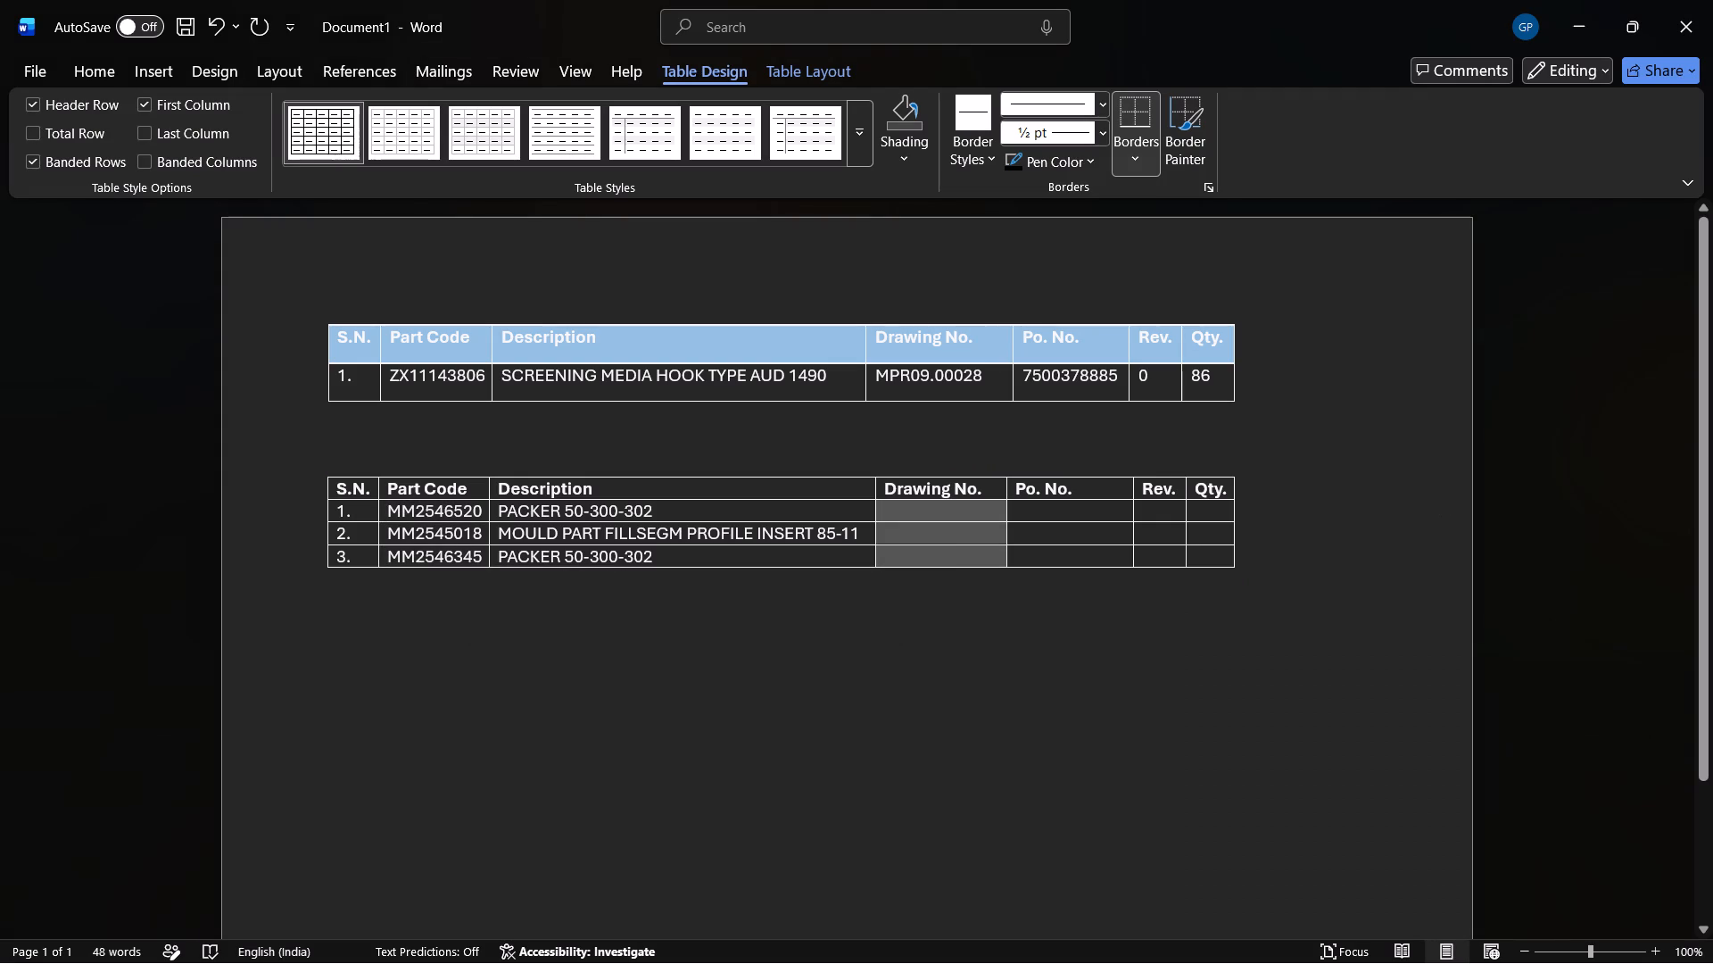
left_click_drag(953, 547, 953, 549)
key("ctrl+v")
Select the drawing number MM2545018 in row 2 of the new table.
left_click(980, 532)
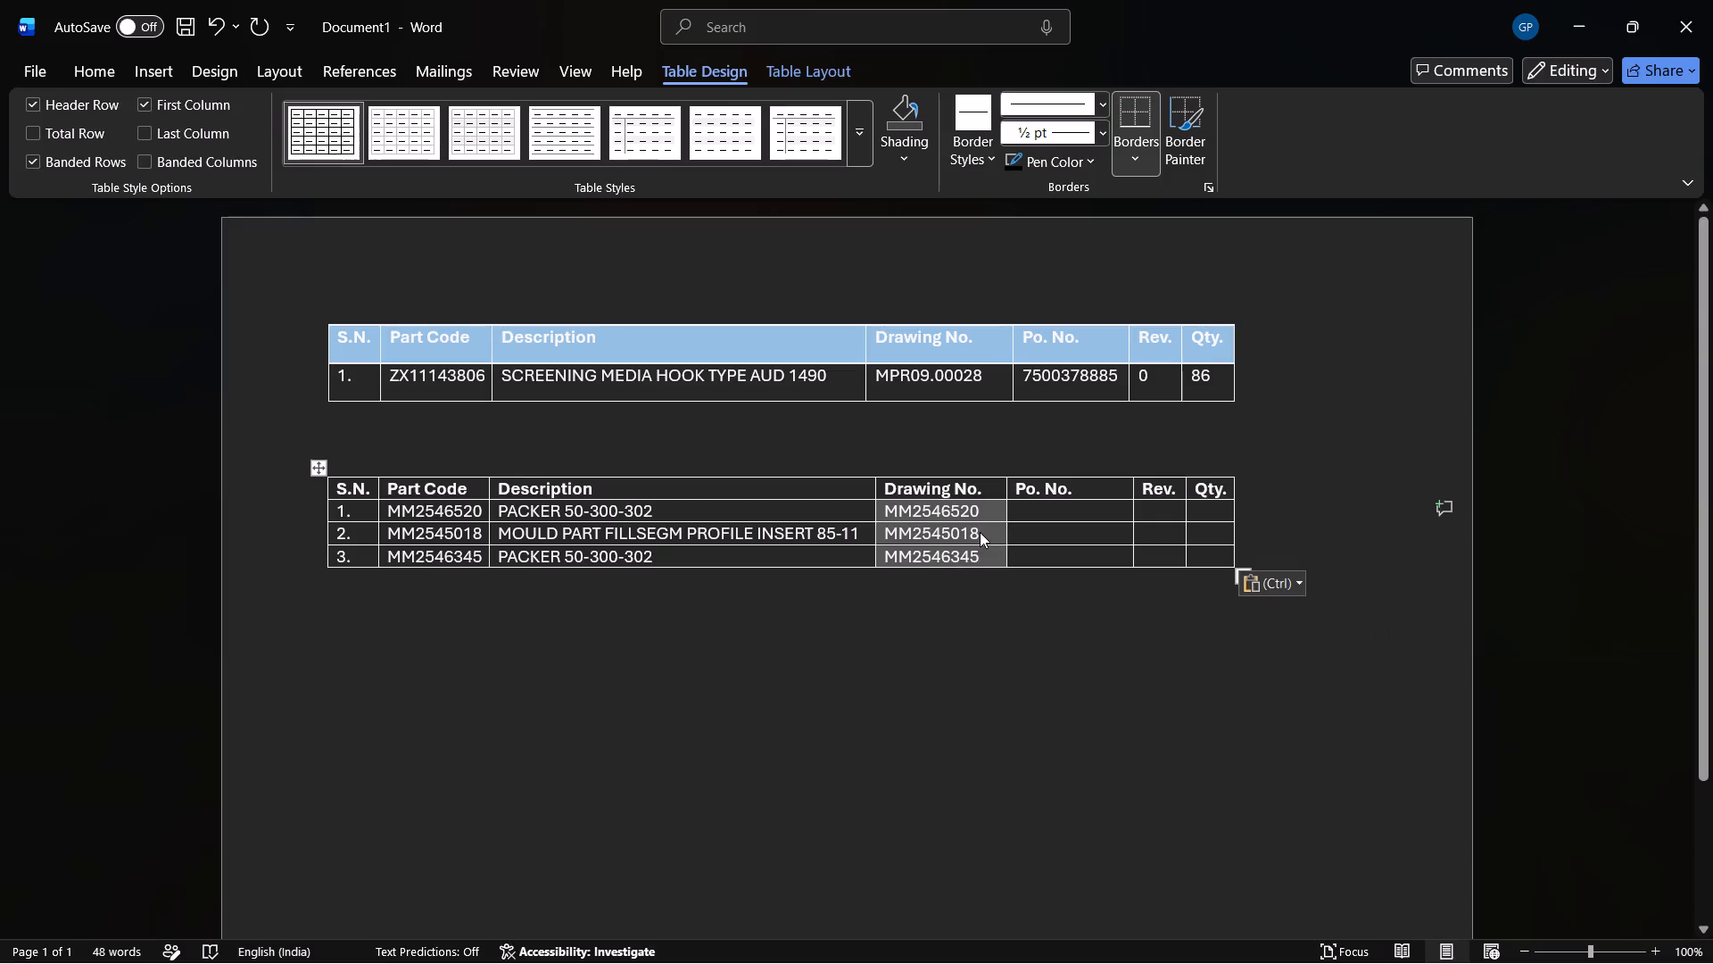
left_click_drag(980, 532, 883, 535)
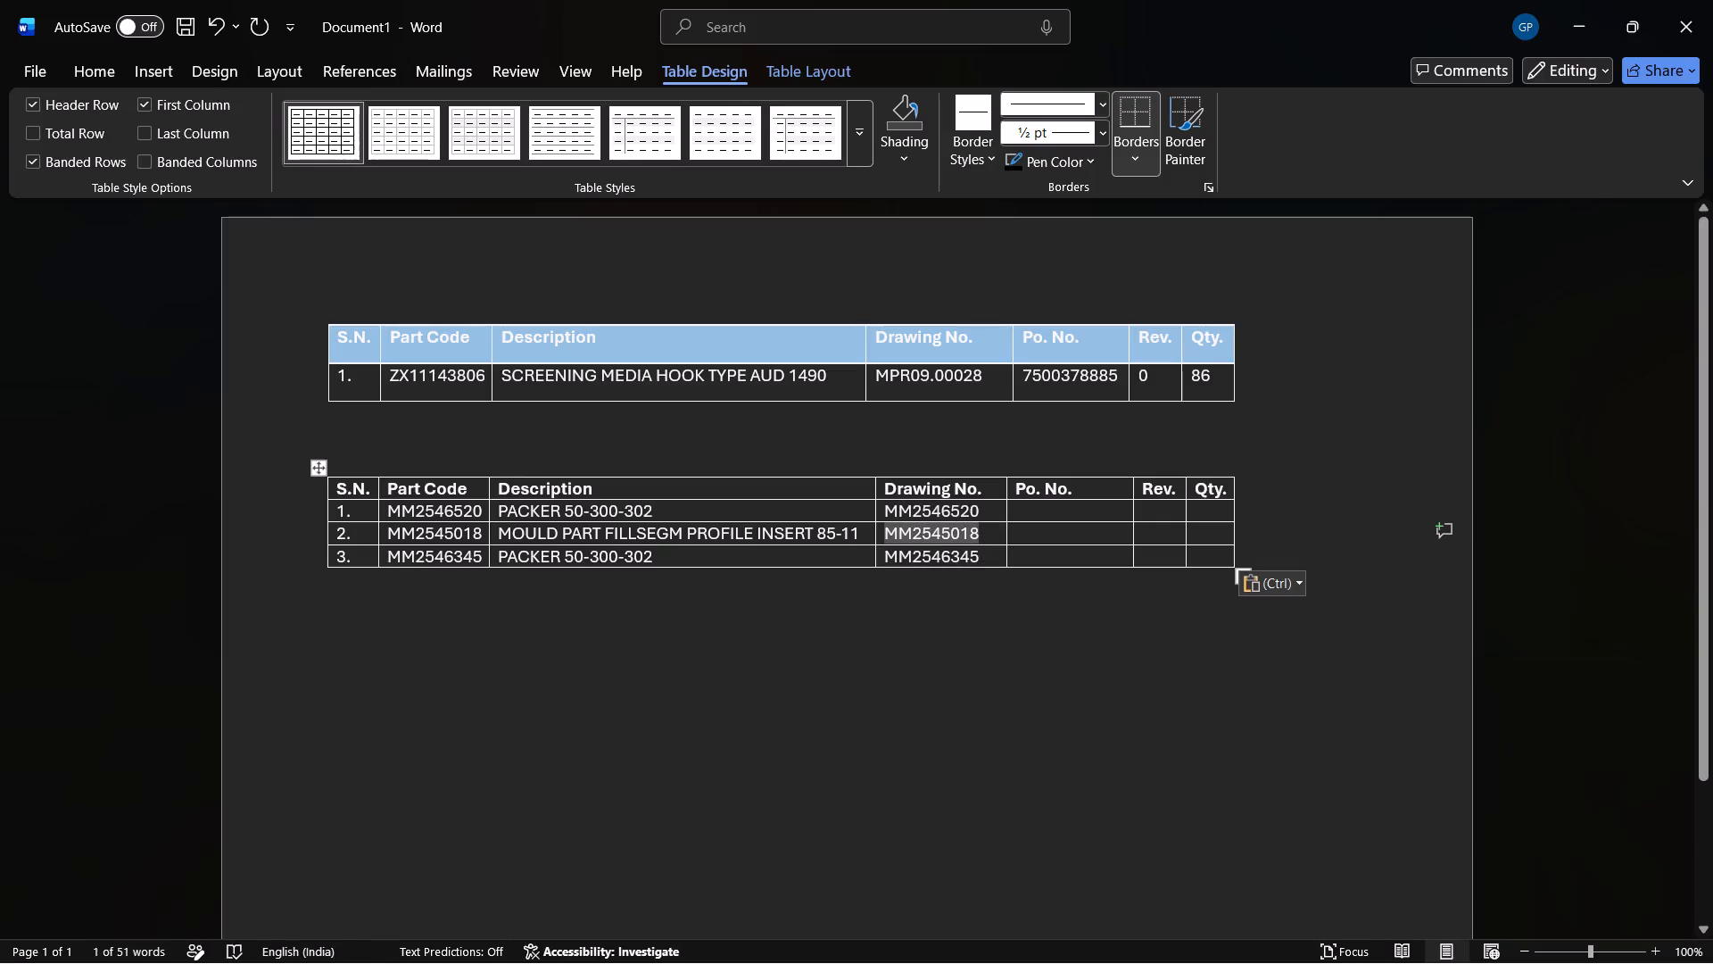
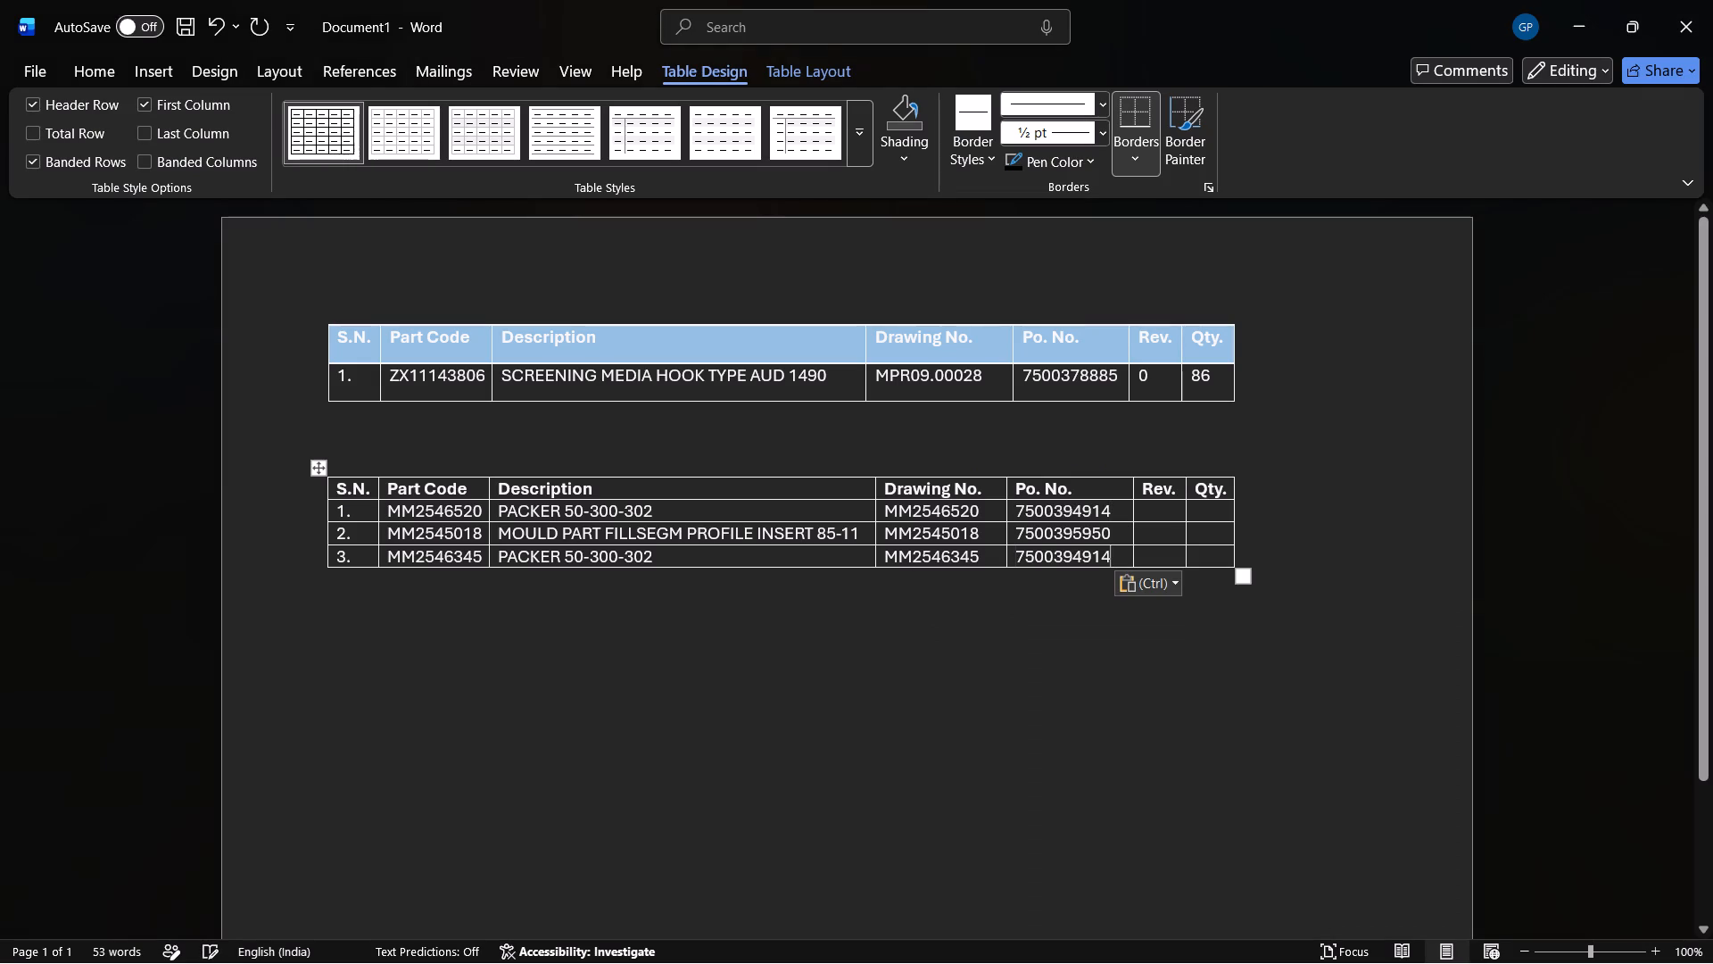
Enter revision 0 for all three parts in the Rev. column of the second table.
left_click(1161, 518)
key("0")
key("Down")
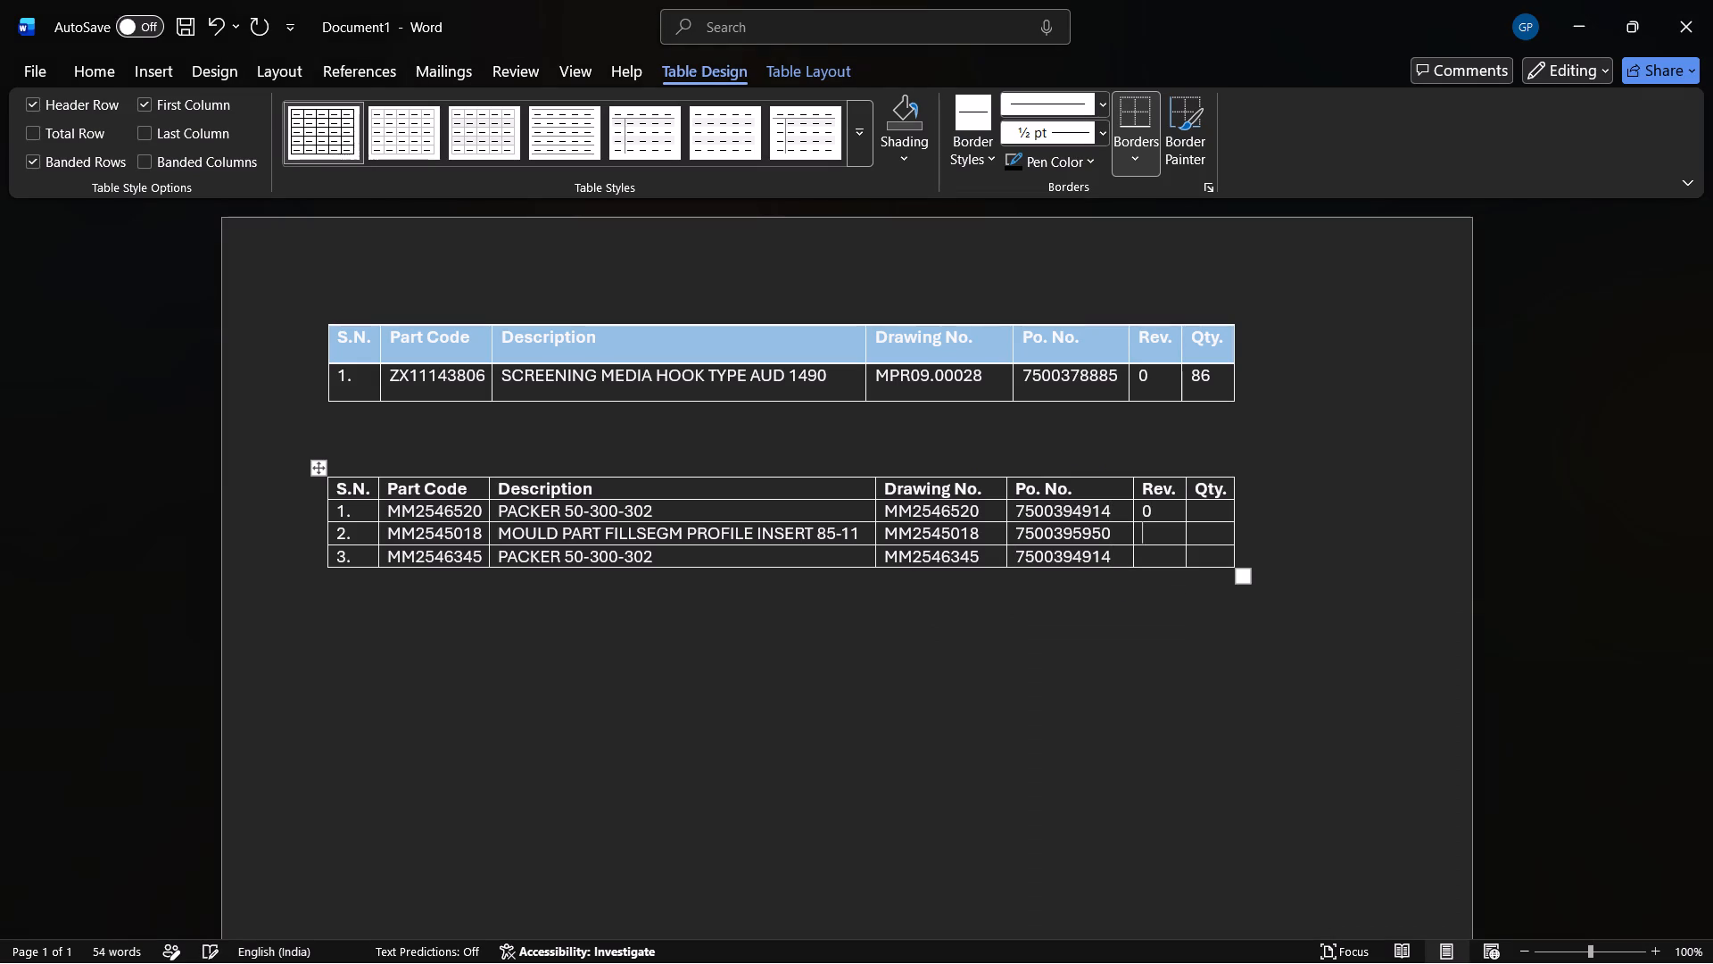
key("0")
key("Down")
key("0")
Fill in the Qty. column of the second table, starting with 1 in row 3.
key("Right")
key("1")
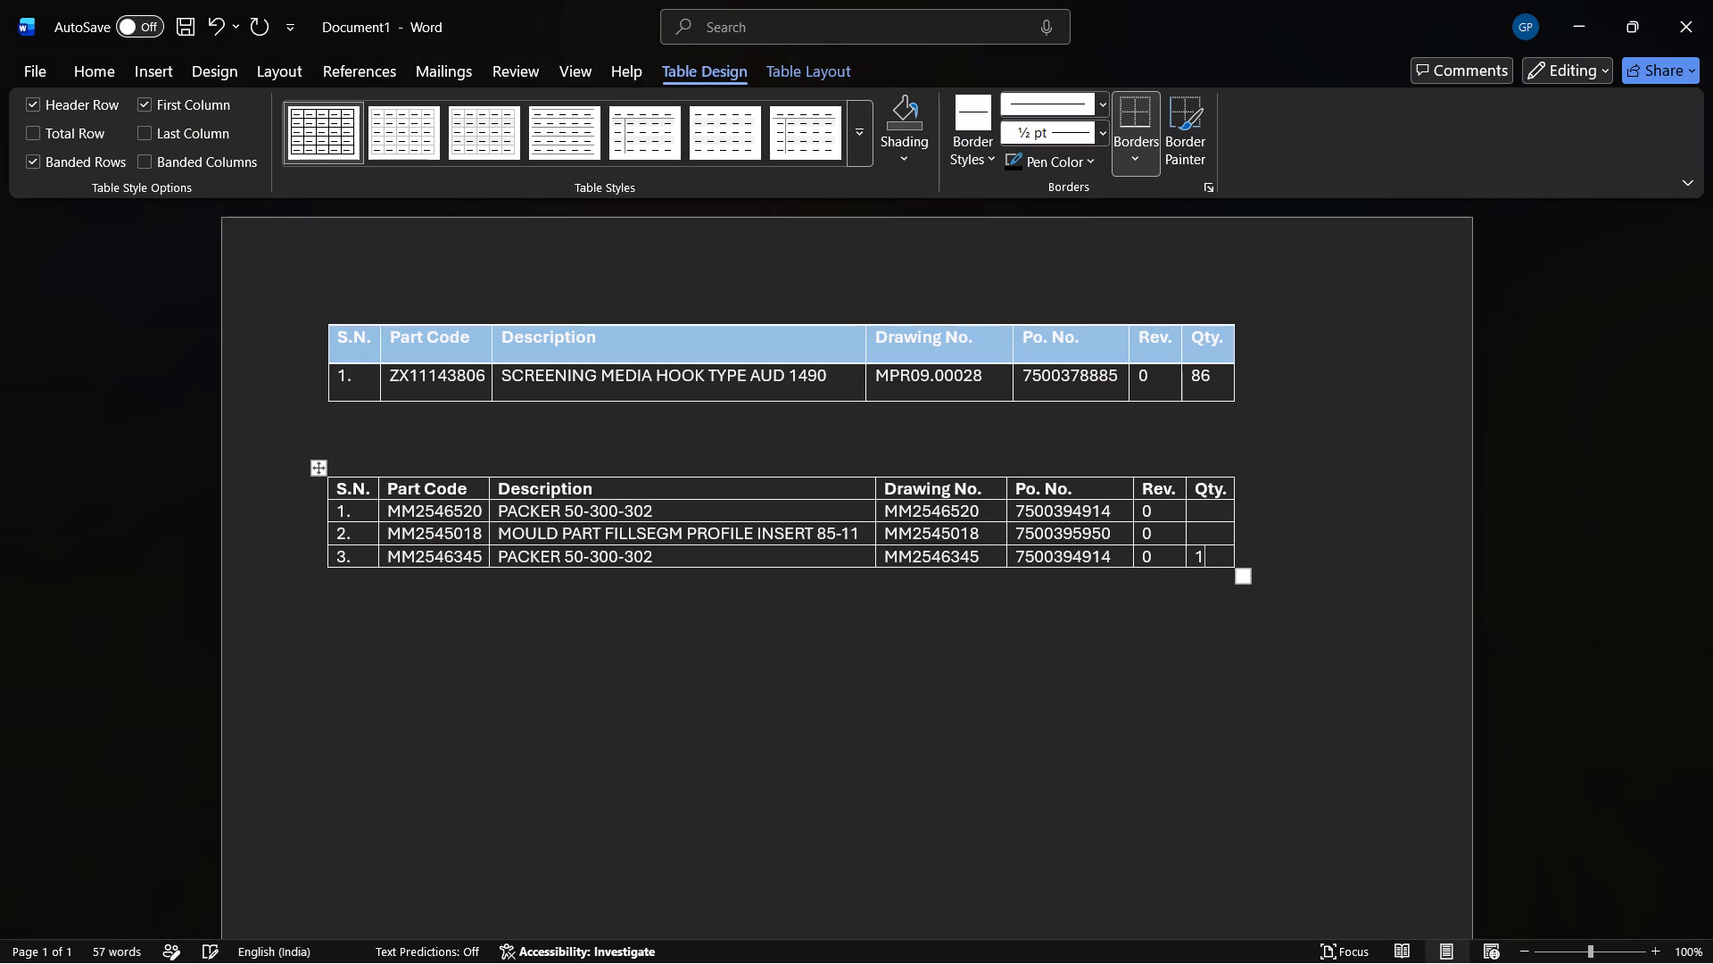
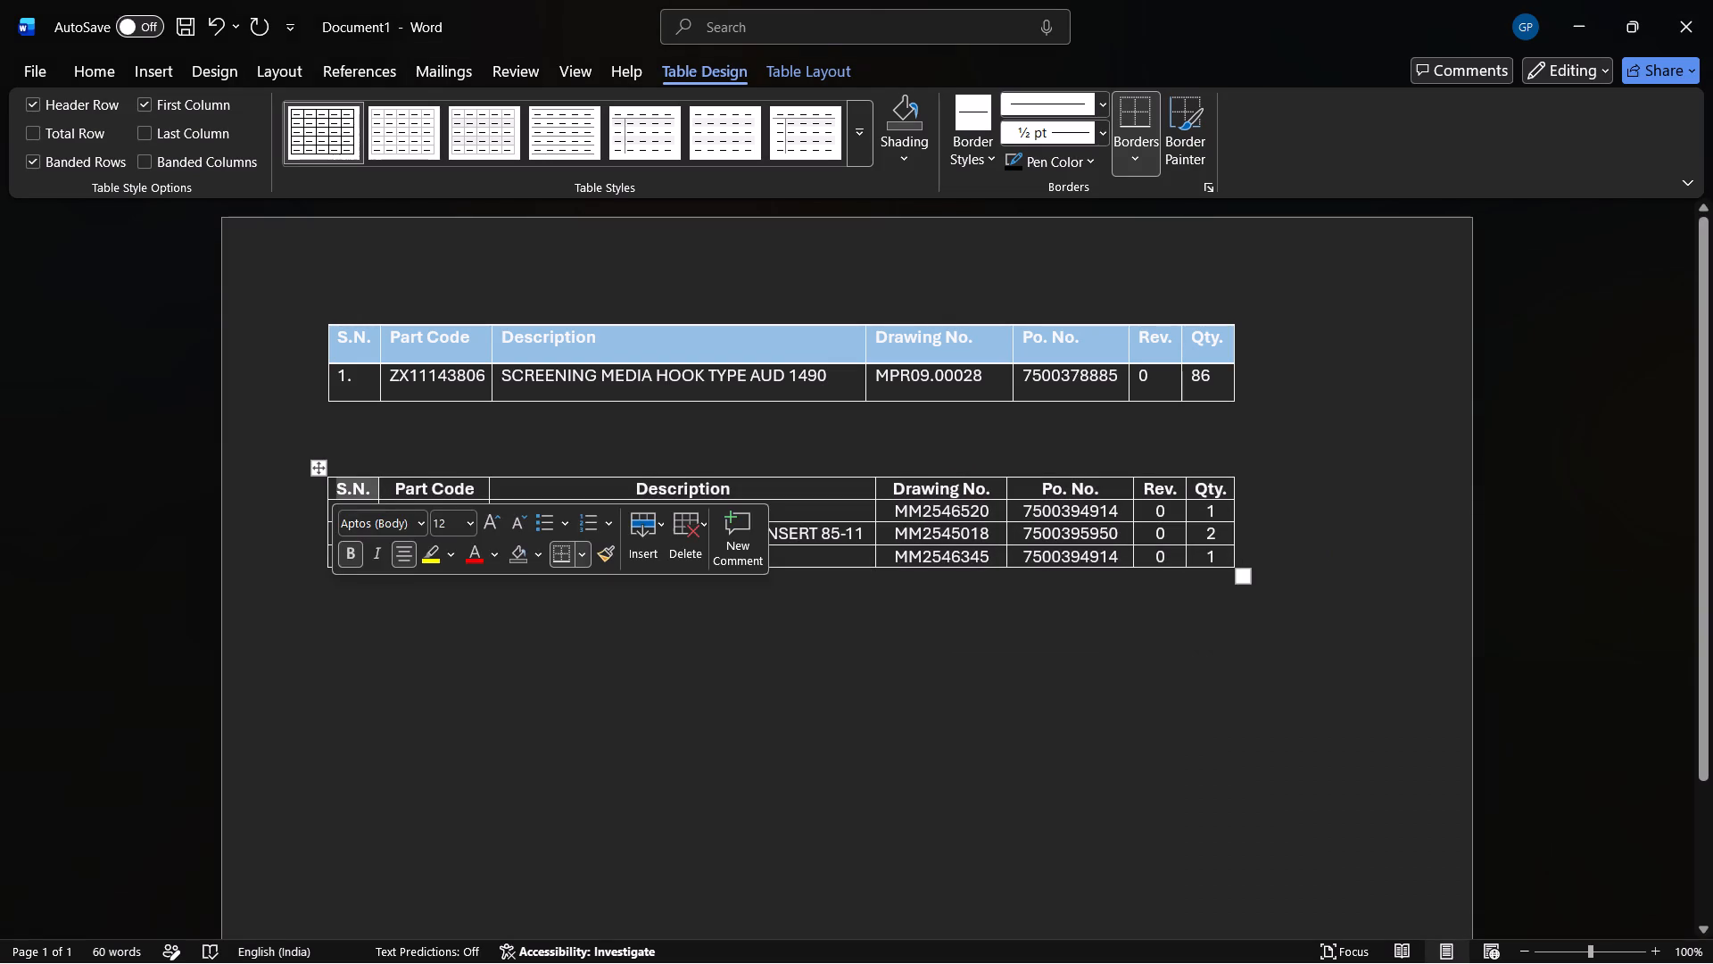
Shade the header row of the second parts table light blue, matching the first table's header.
double_click(333, 488)
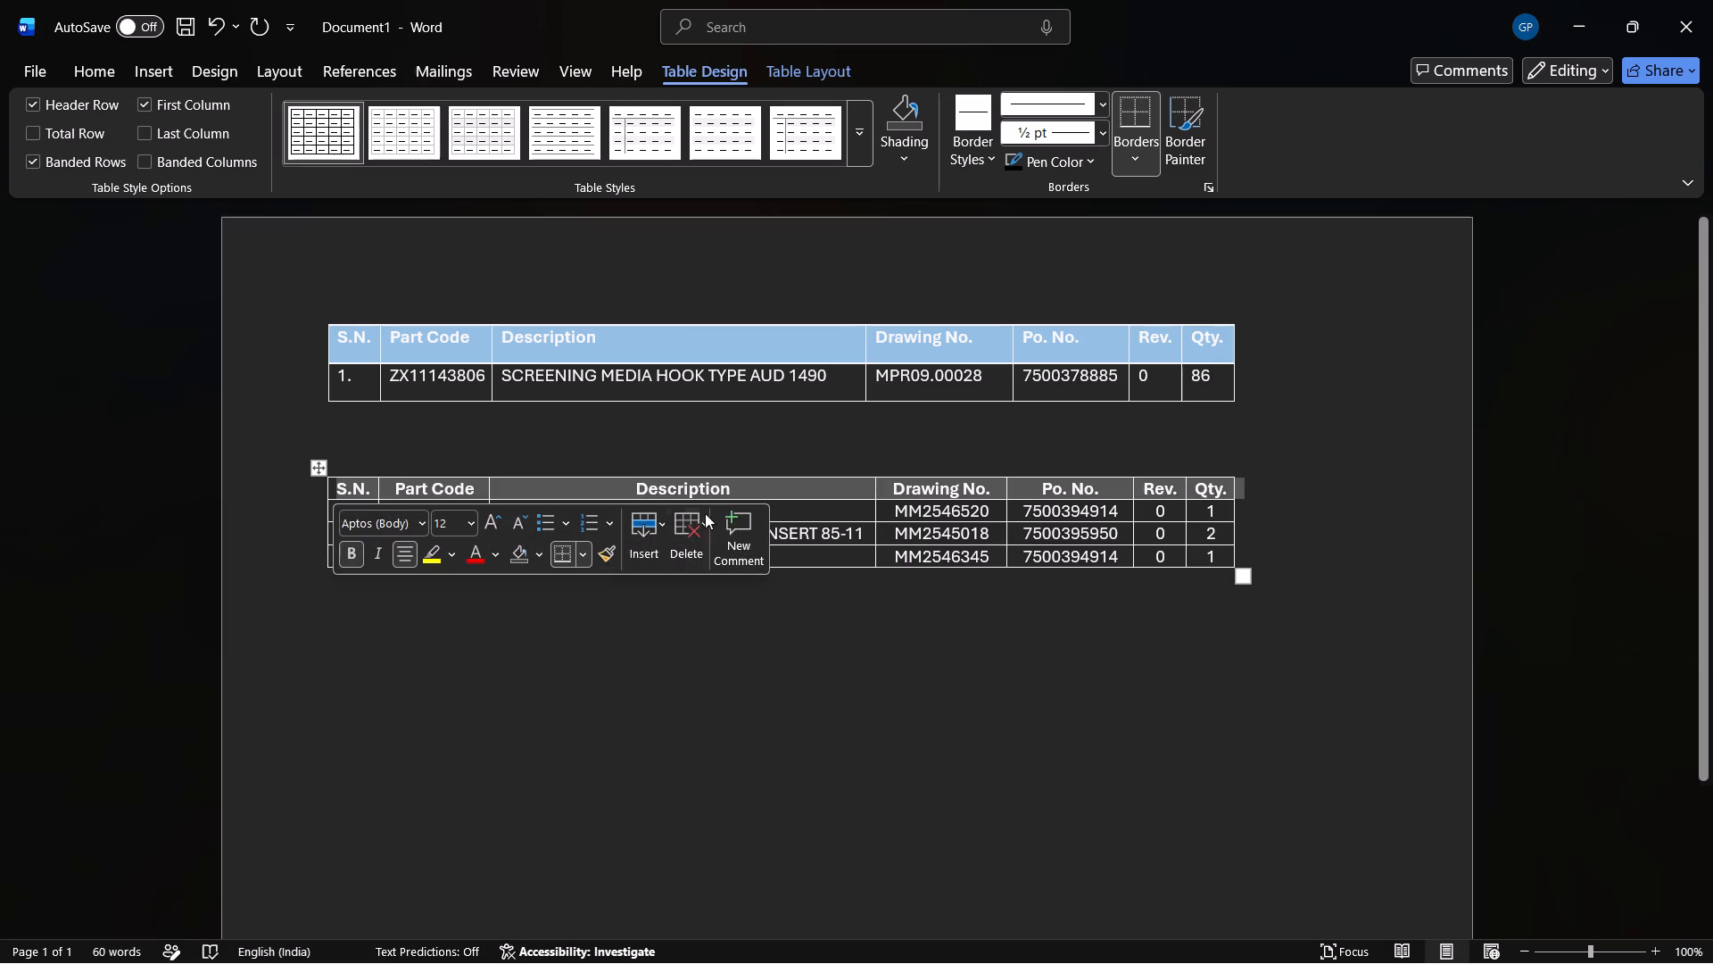
left_click(534, 559)
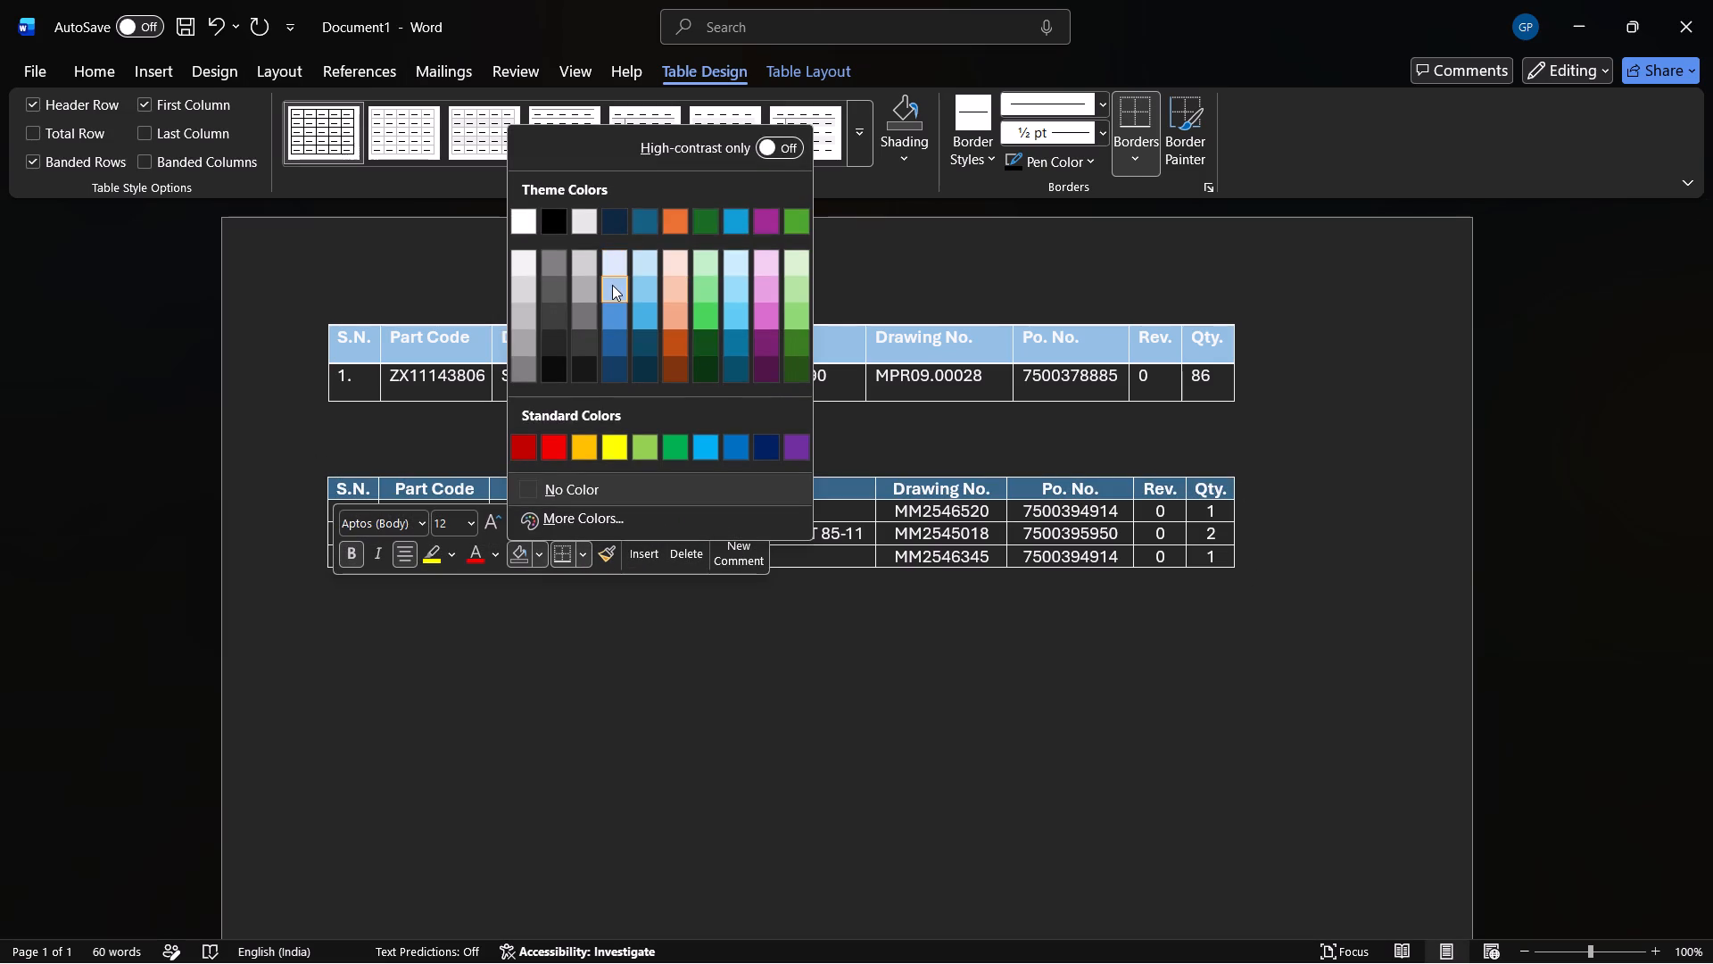
left_click(645, 225)
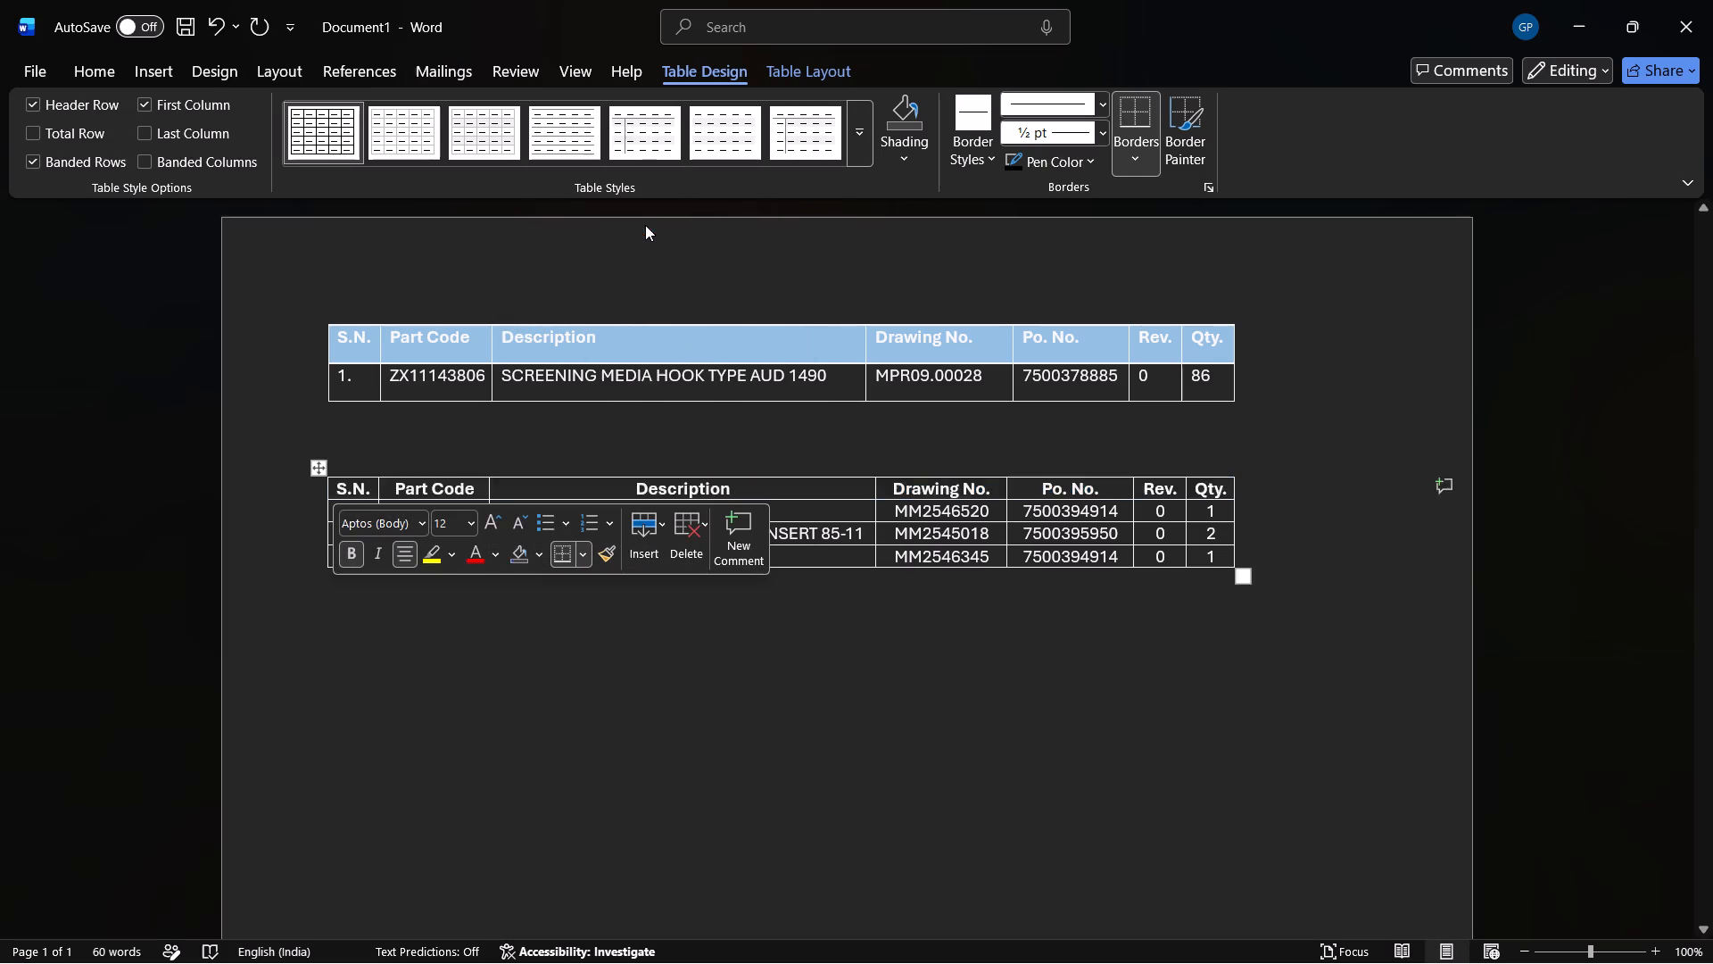
left_click(389, 441)
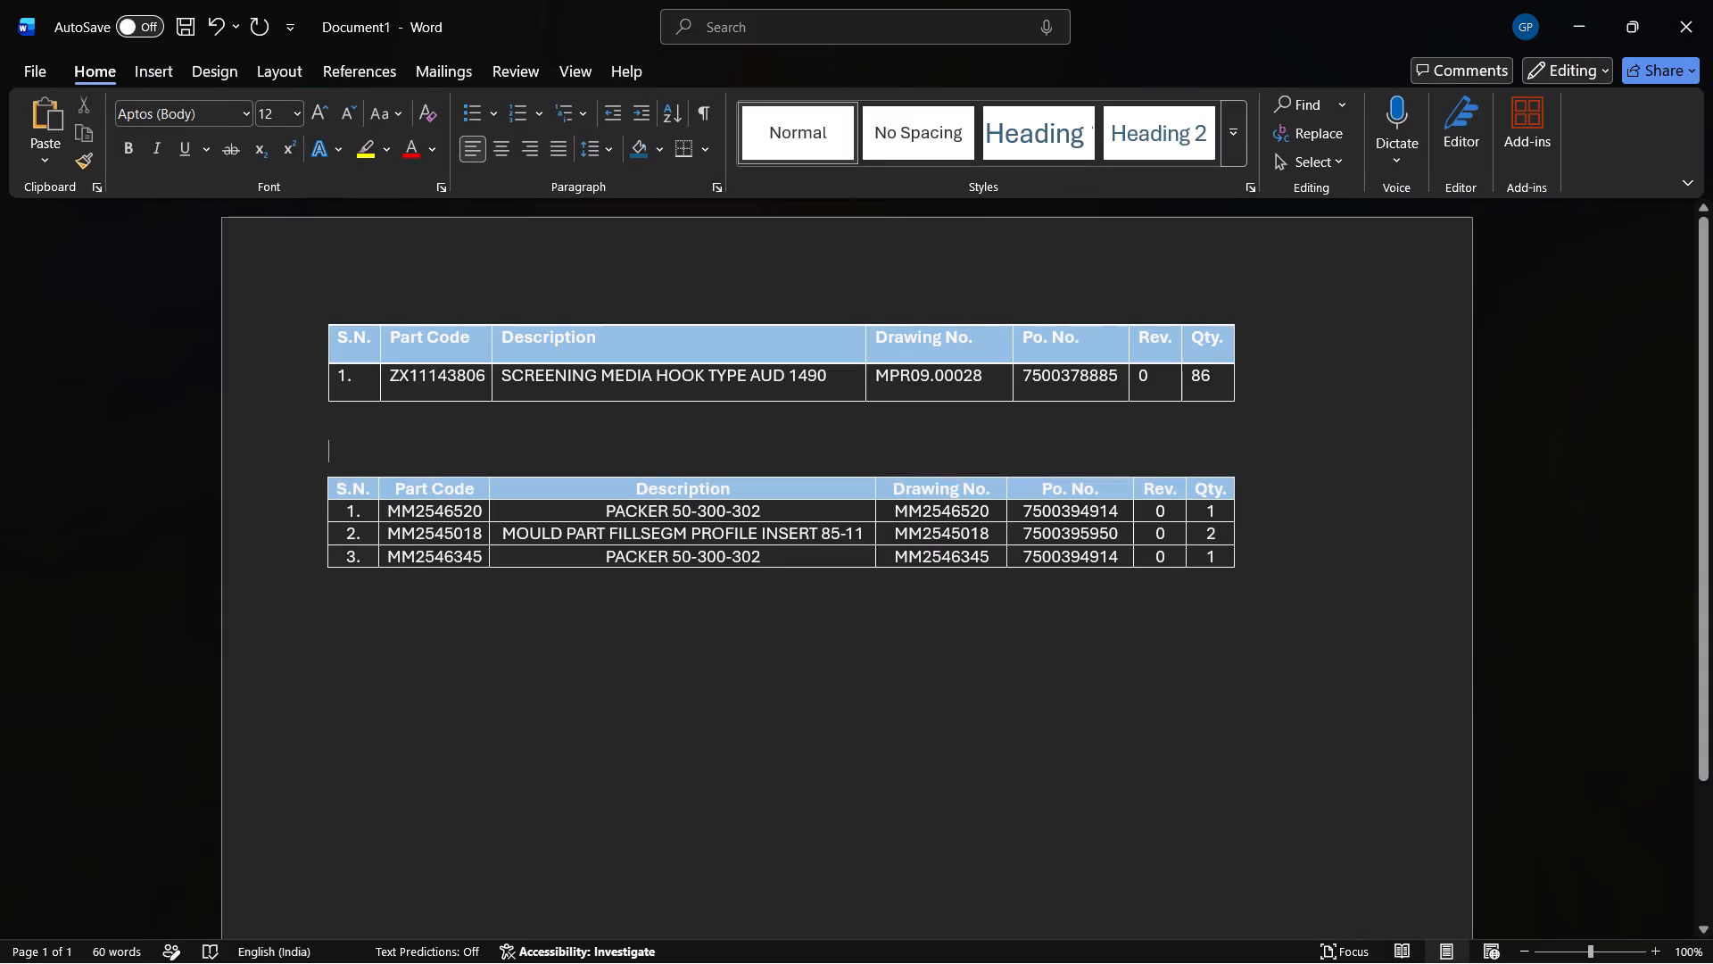
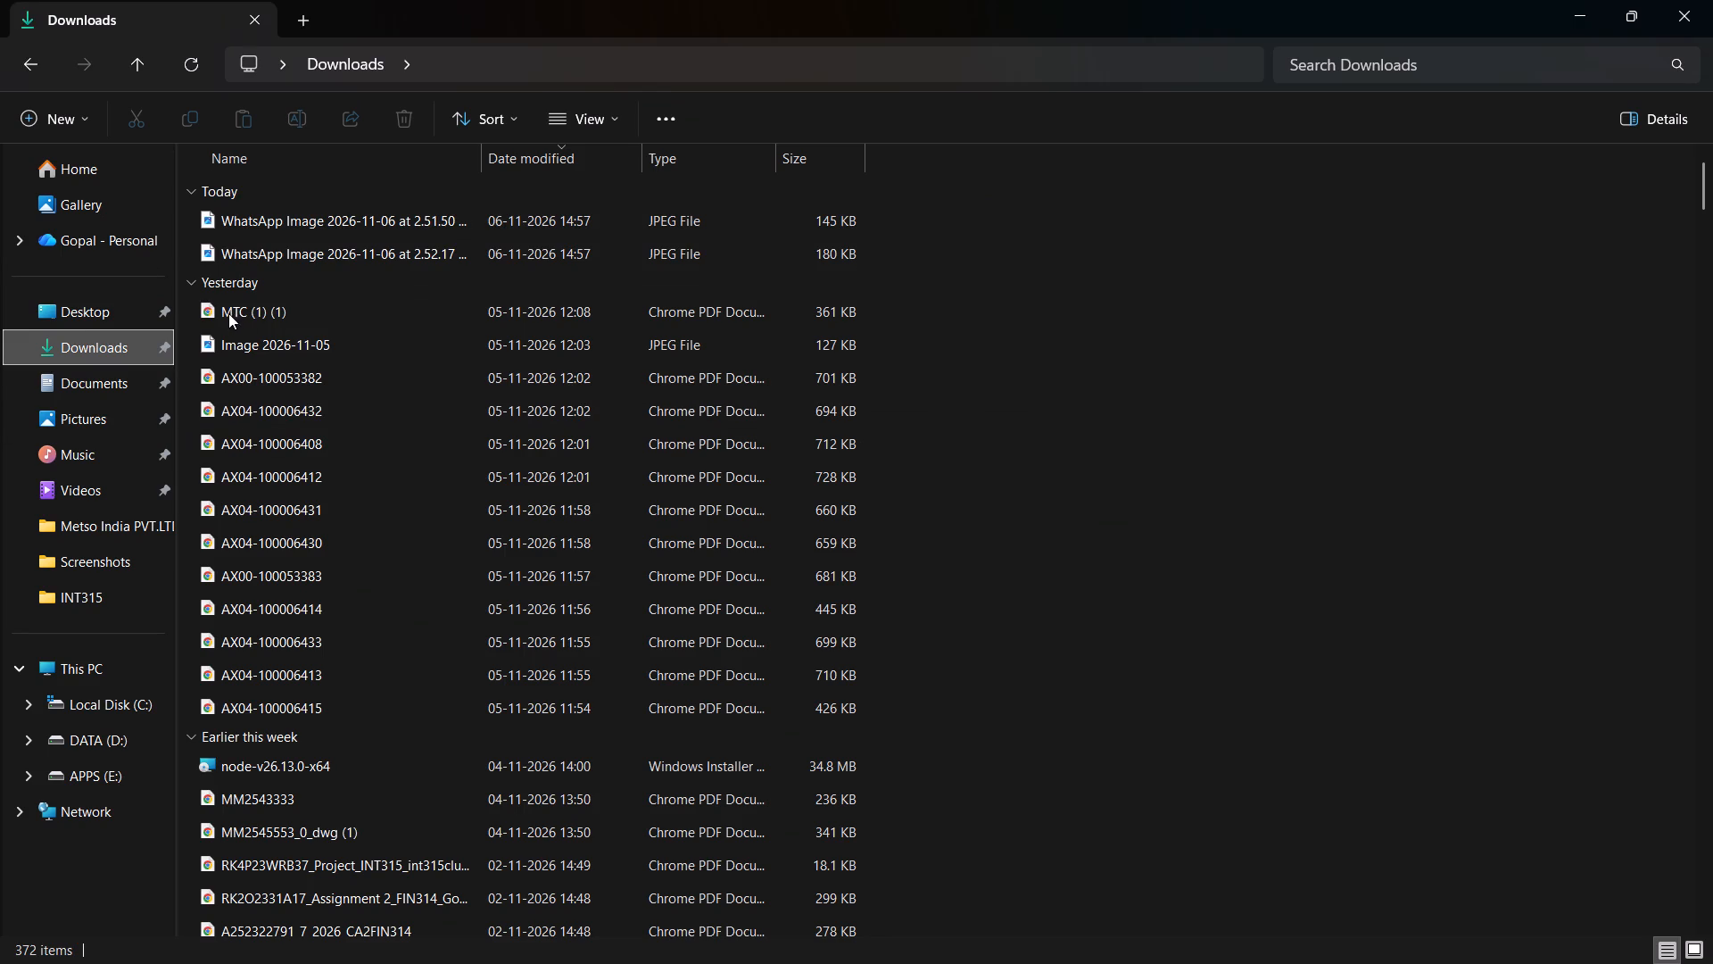
In File Explorer's Downloads folder, rename the WhatsApp image from 2.52.17 as Image1 2026-11-06.
right_click(297, 250)
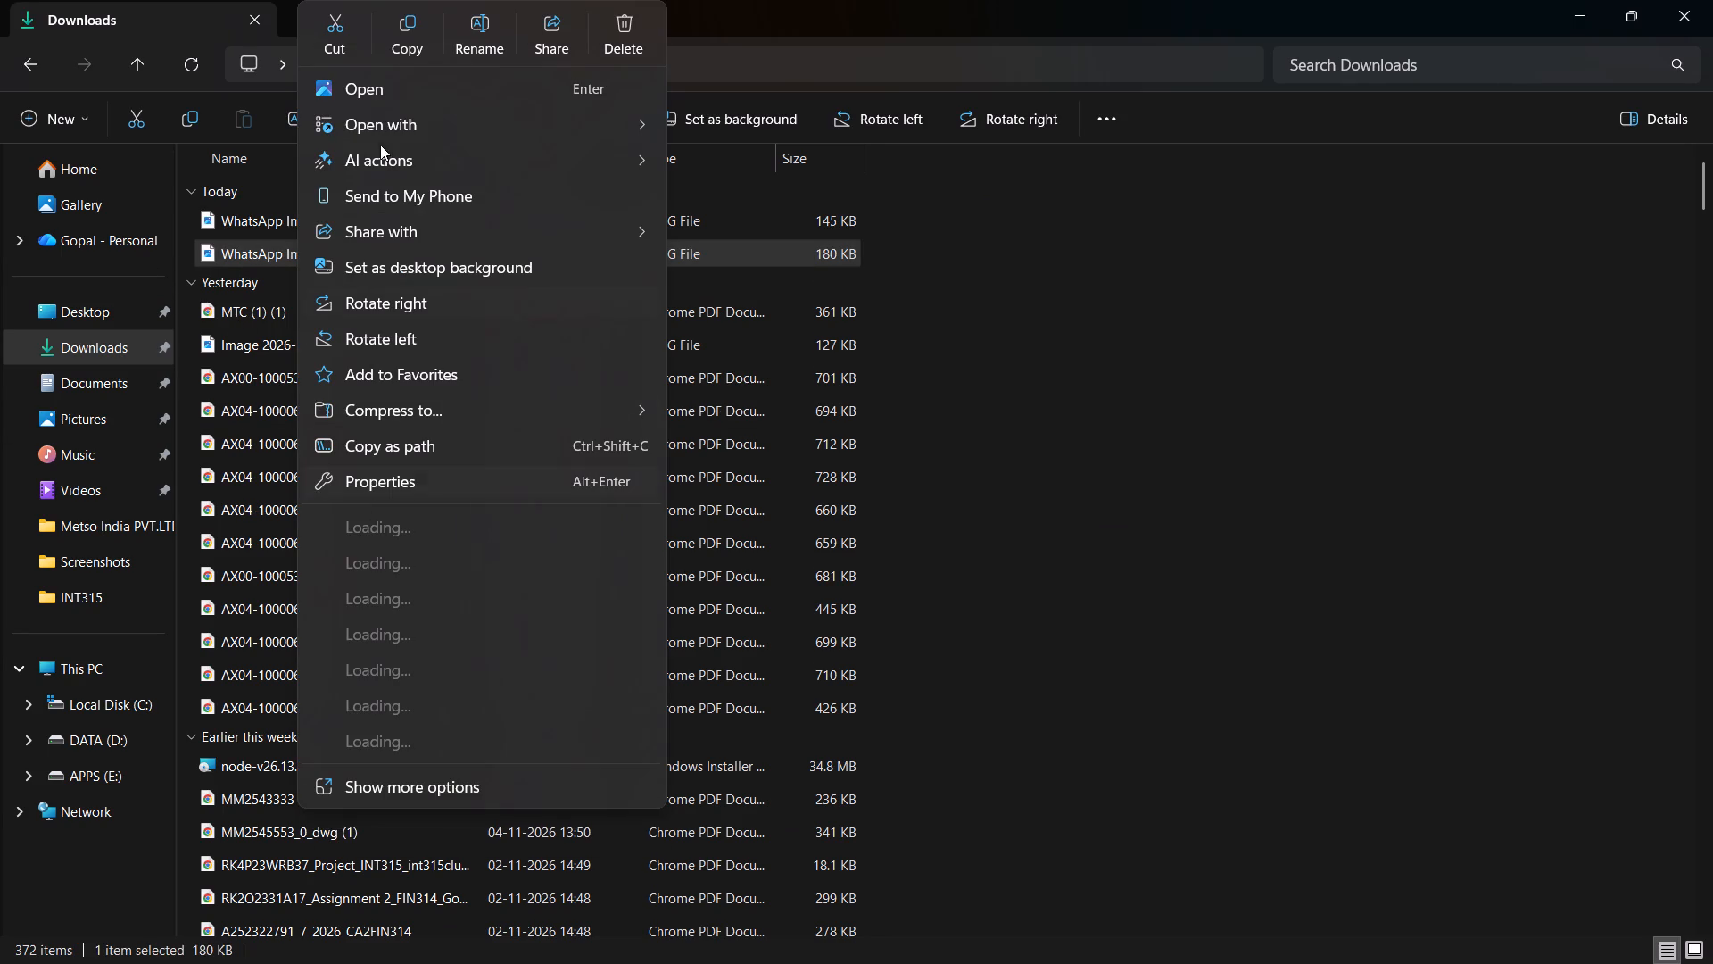
left_click(471, 29)
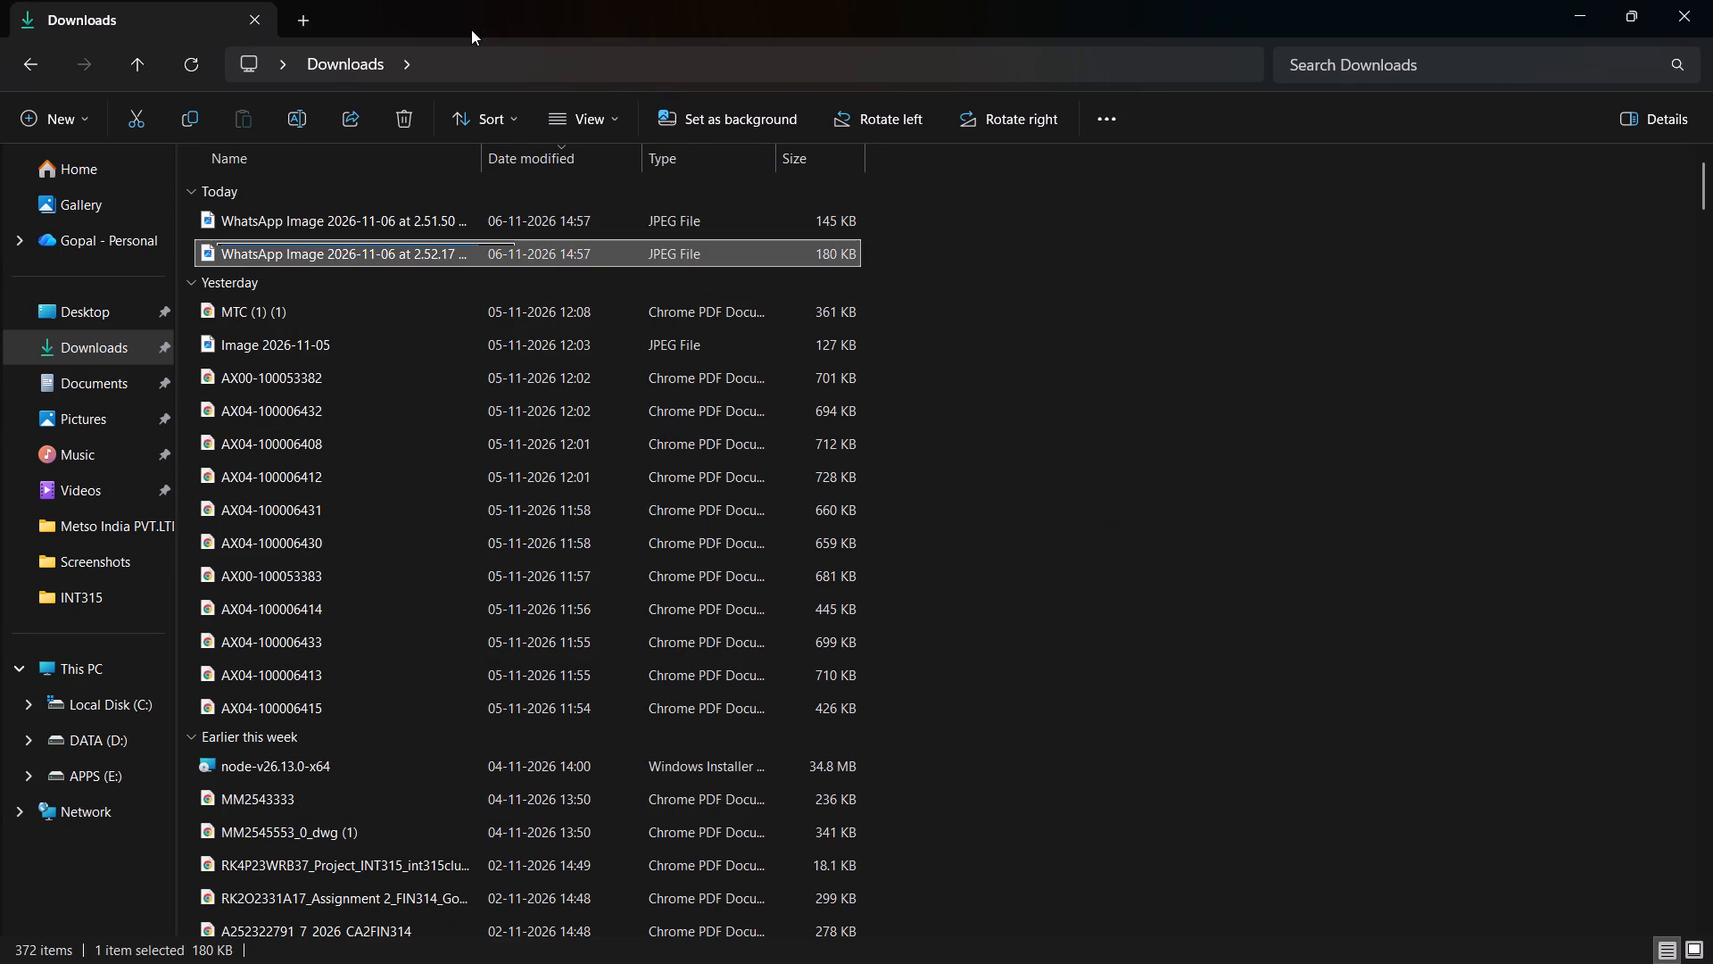
key("Right")
key("BackSpace")
key("BackSpace")
key("BackSpace")
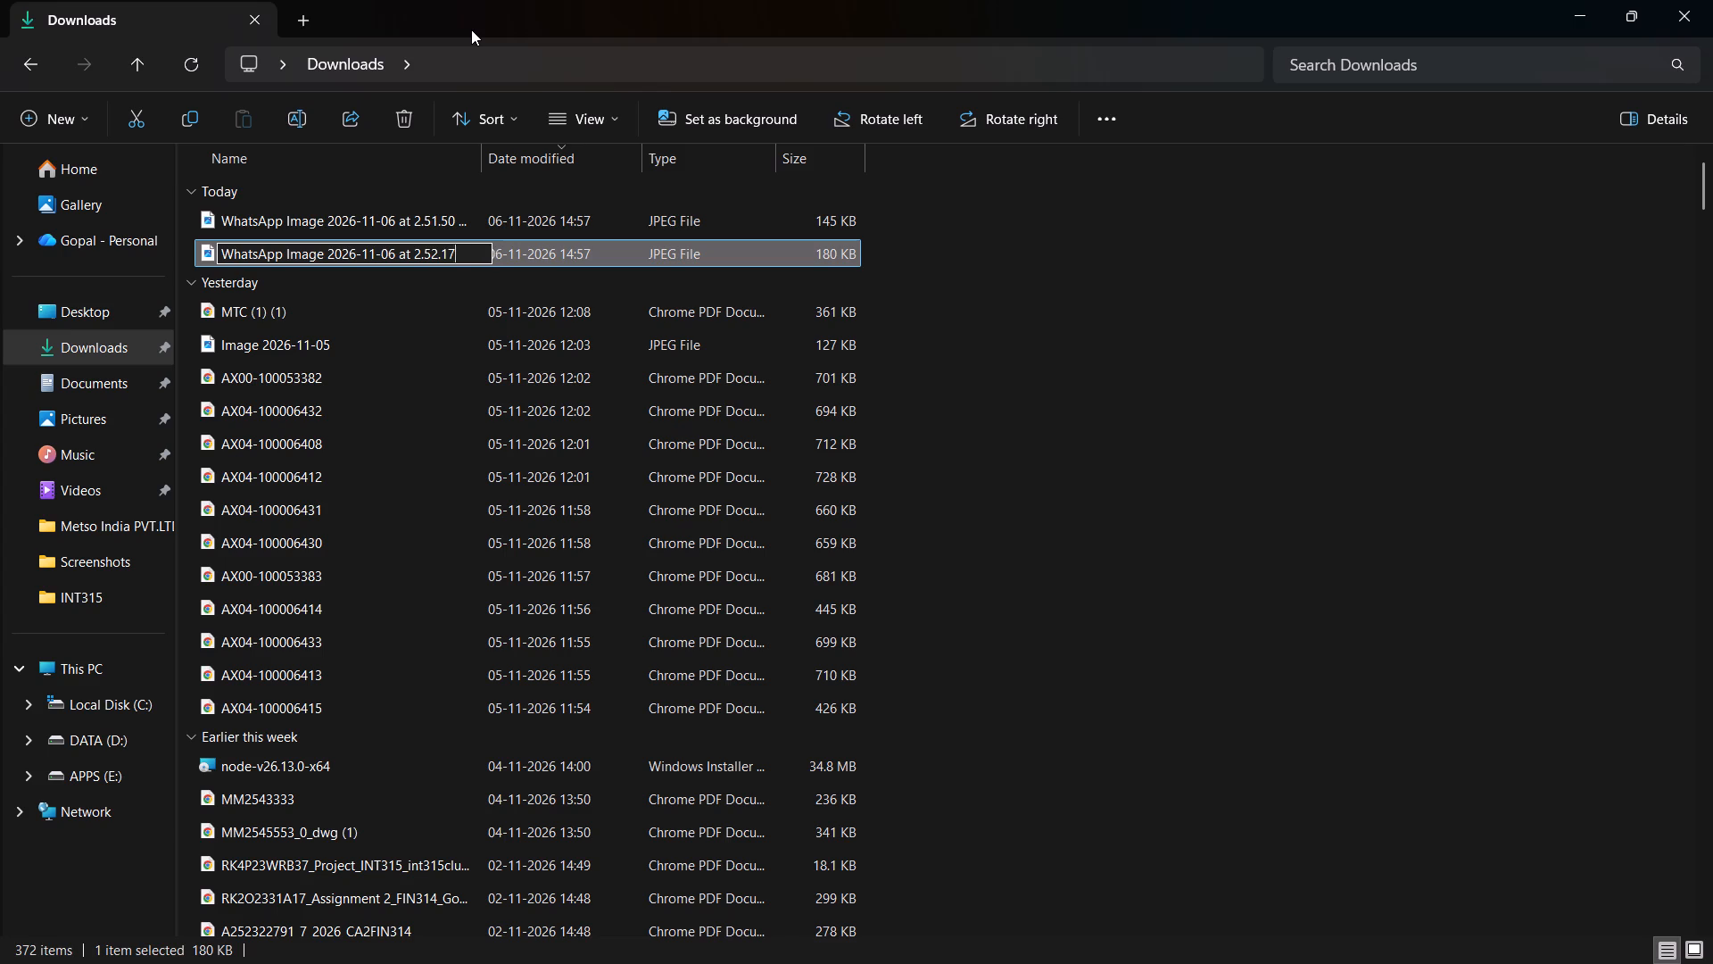
key("BackSpace")
key("BackSpace")
key("BackSpace")
key("BackSpace")
key("BackSpace")
key("BackSpace")
key("BackSpace")
key("BackSpace")
key("BackSpace")
key("BackSpace")
key("BackSpace")
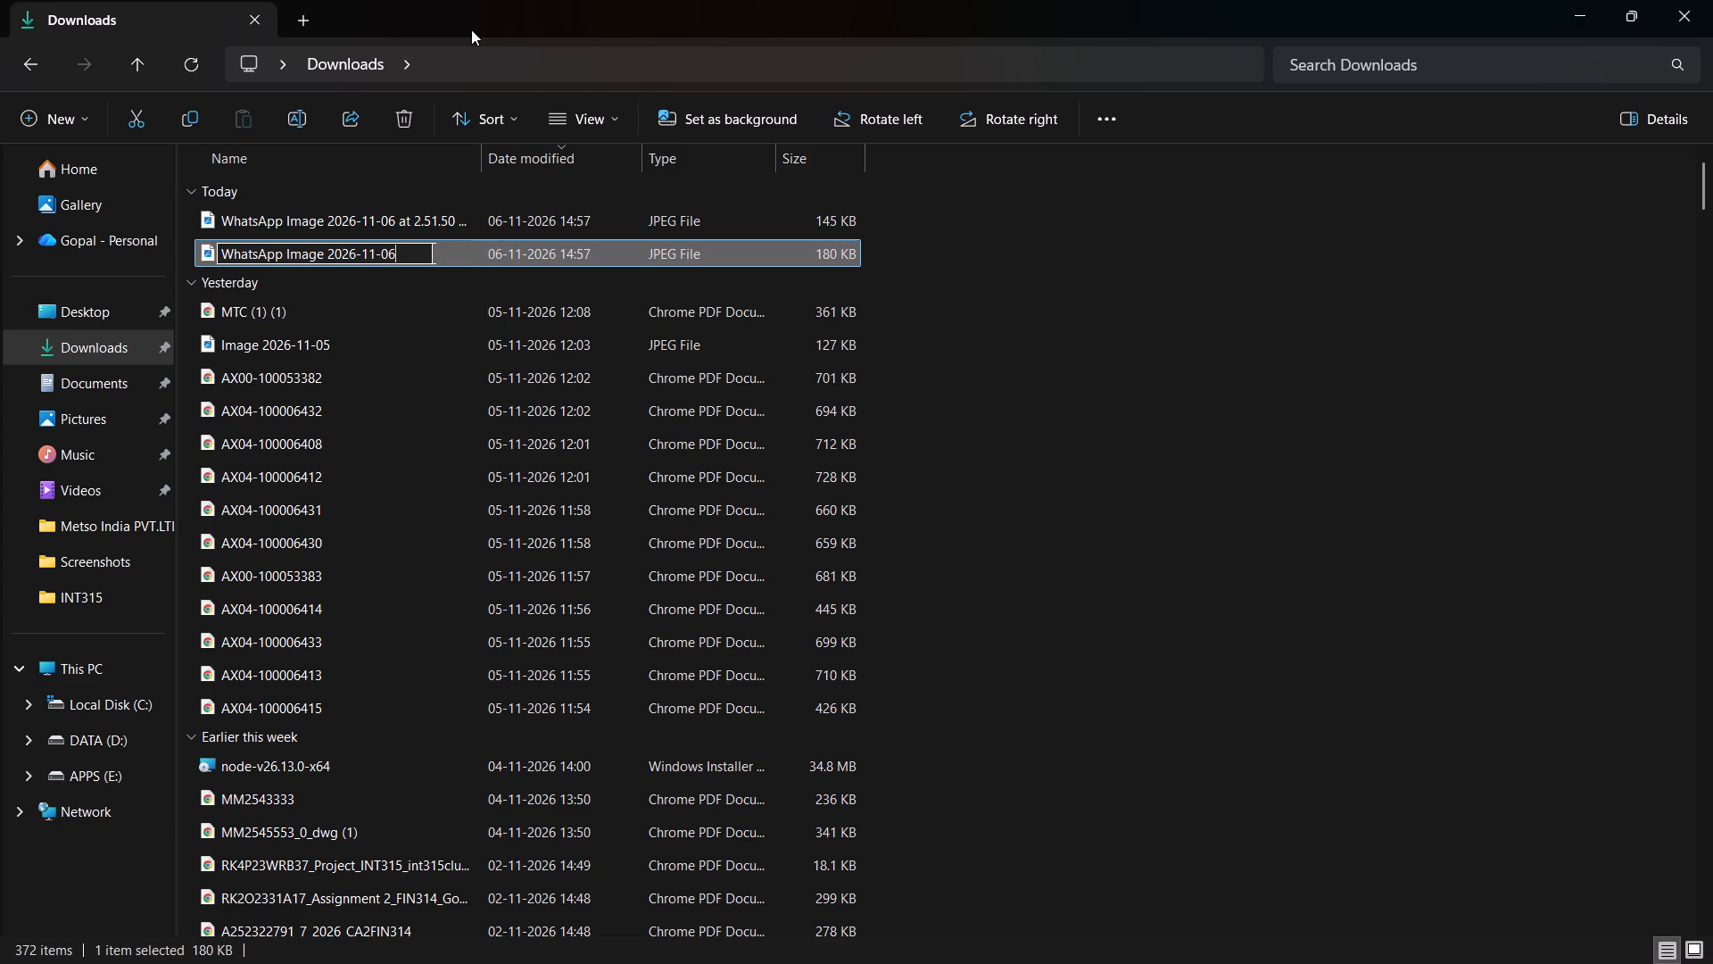
key("Down")
key("Down")
key("Down")
key("Down")
key("Down")
key("Down")
key("Down")
key("Down")
key("Down")
key("Left")
key("Left")
key("Left")
key("Left")
key("Left")
key("Left")
key("Left")
key("Left")
key("Left")
key("Left")
key("Left")
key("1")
key("Left")
key("Left")
key("Left")
key("Left")
key("Left")
key("Left")
key("BackSpace")
key("BackSpace")
key("BackSpace")
key("BackSpace")
key("BackSpace")
key("BackSpace")
key("BackSpace")
key("BackSpace")
key("BackSpace")
key("BackSpace")
key("BackSpace")
key("BackSpace")
key("BackSpace")
key("BackSpace")
key("BackSpace")
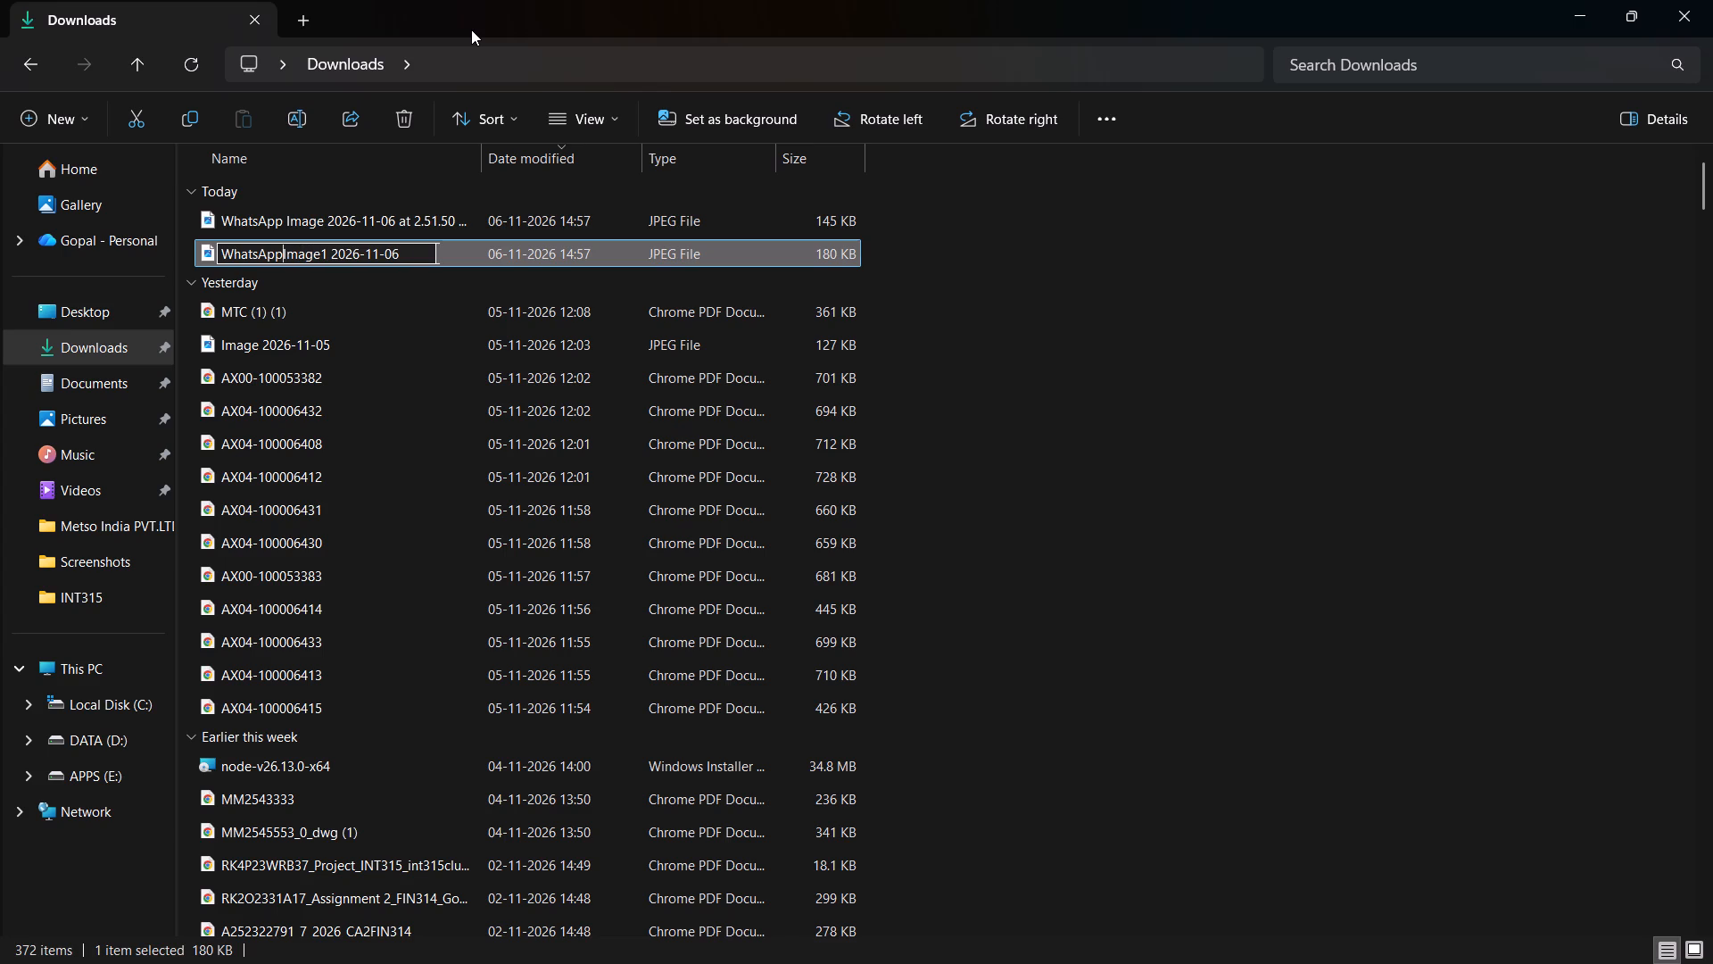
key("Return")
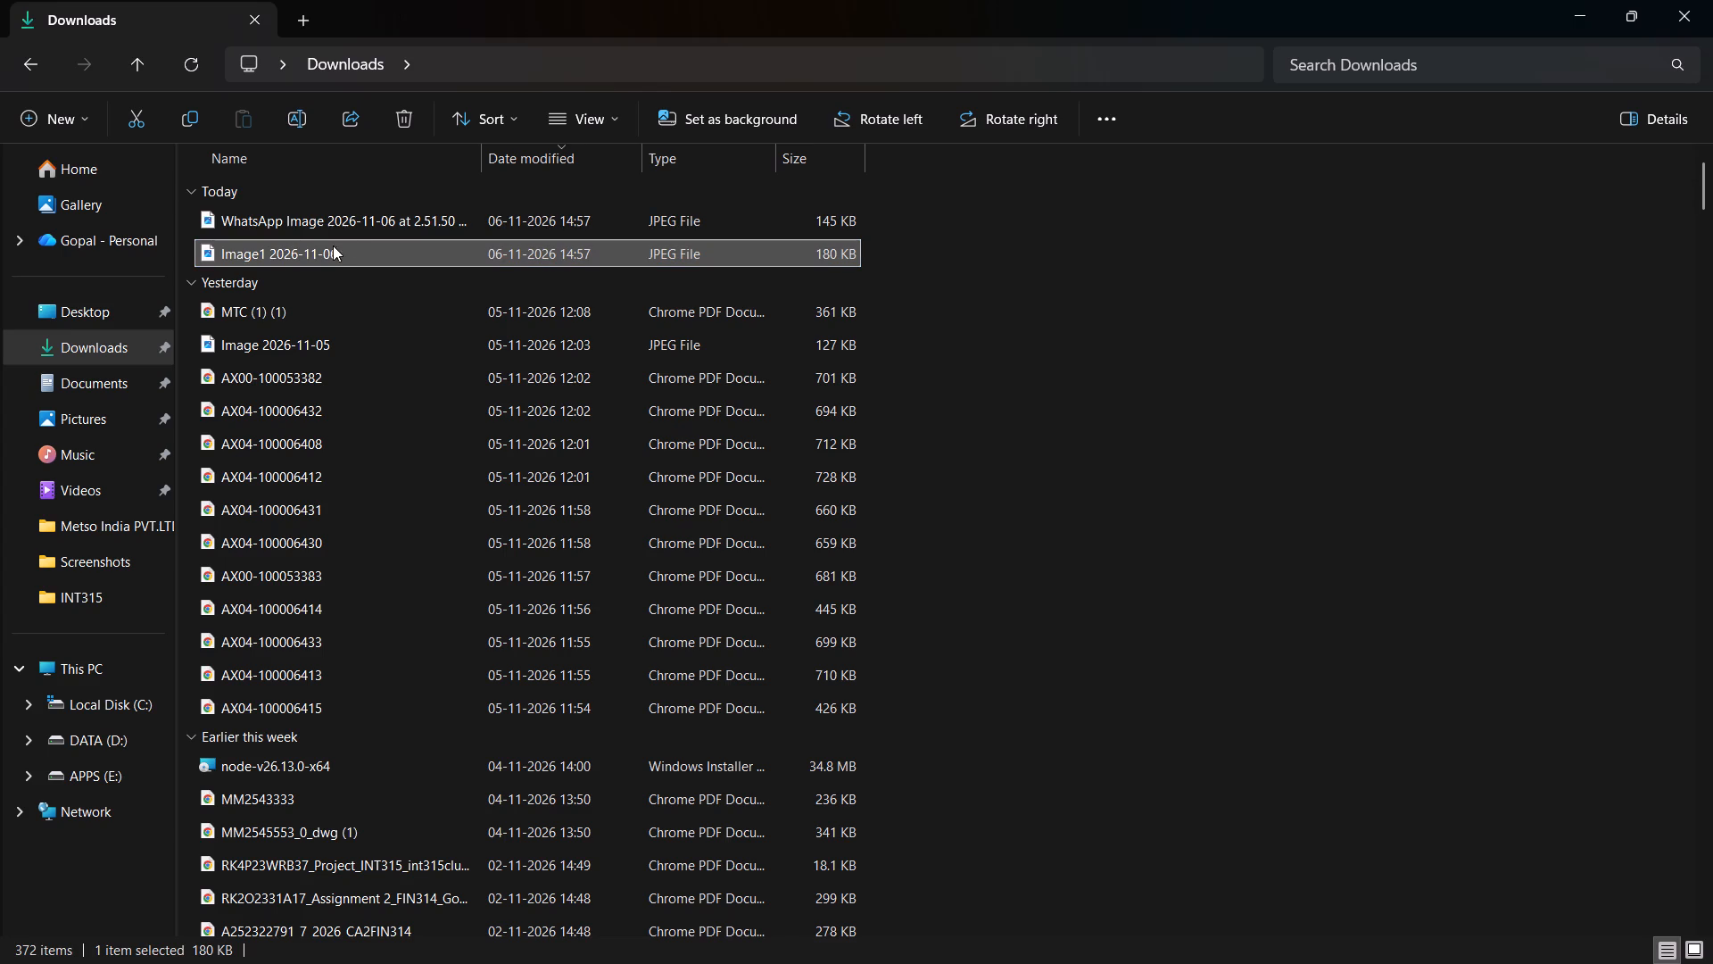
Rename the remaining WhatsApp image, from 2.51.50 PM, as Image2 2026-11-06.
left_click(341, 220)
right_click(341, 220)
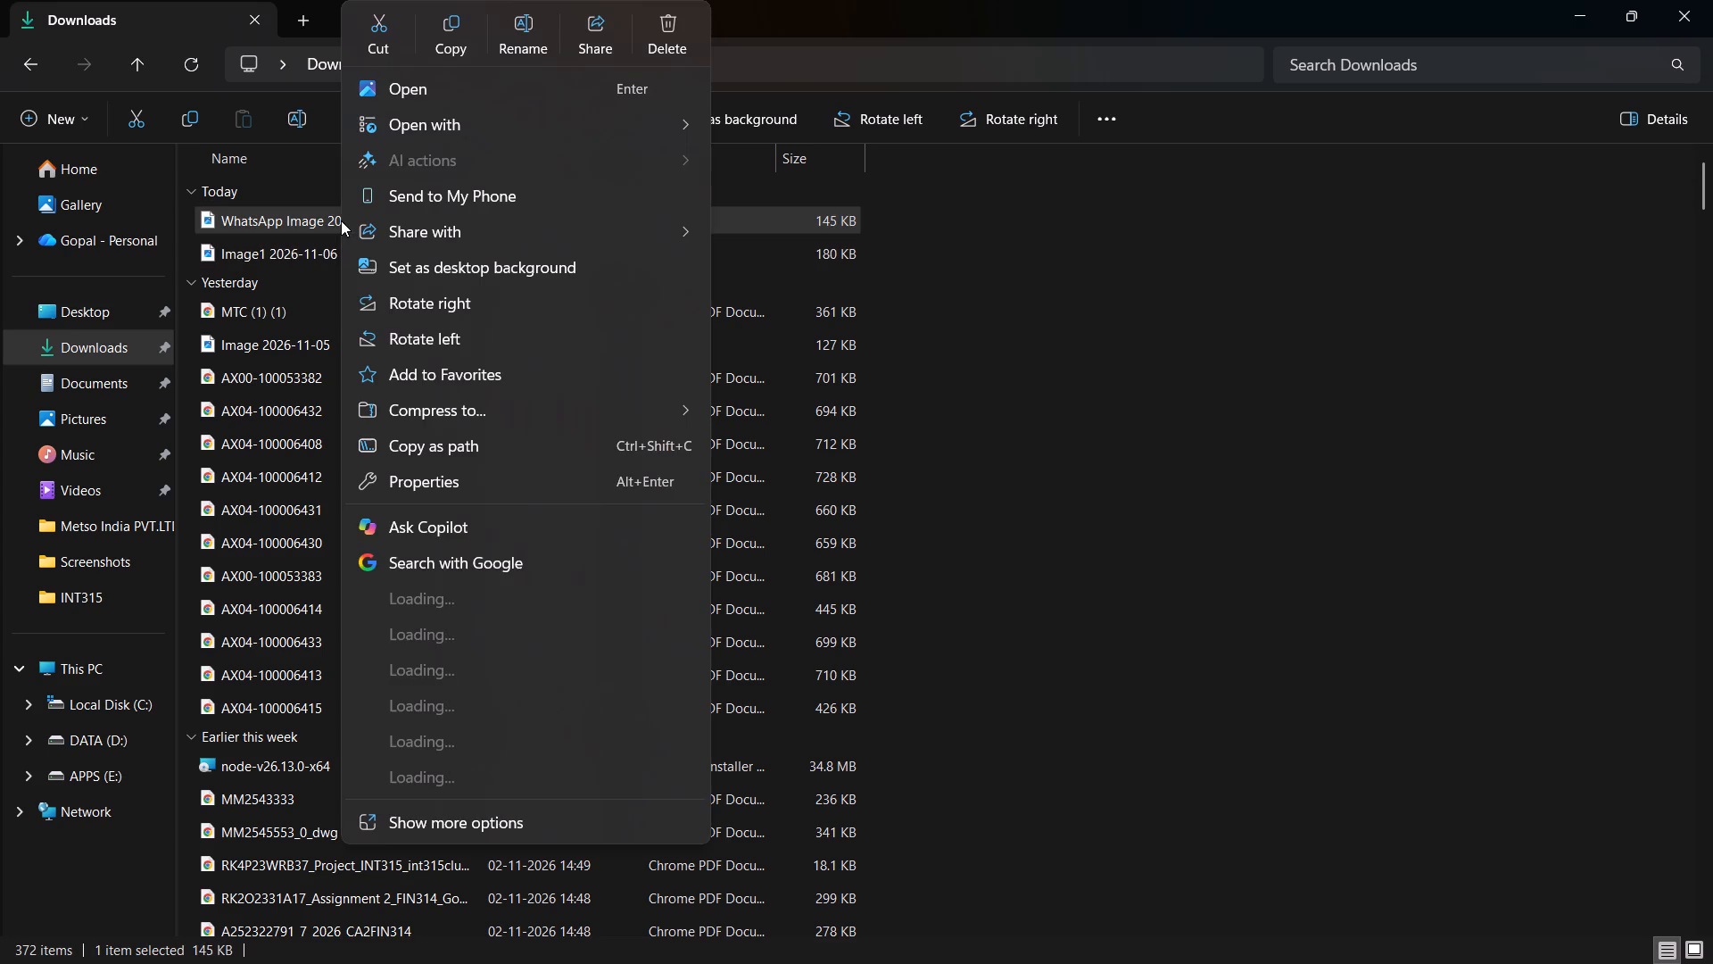
left_click(515, 51)
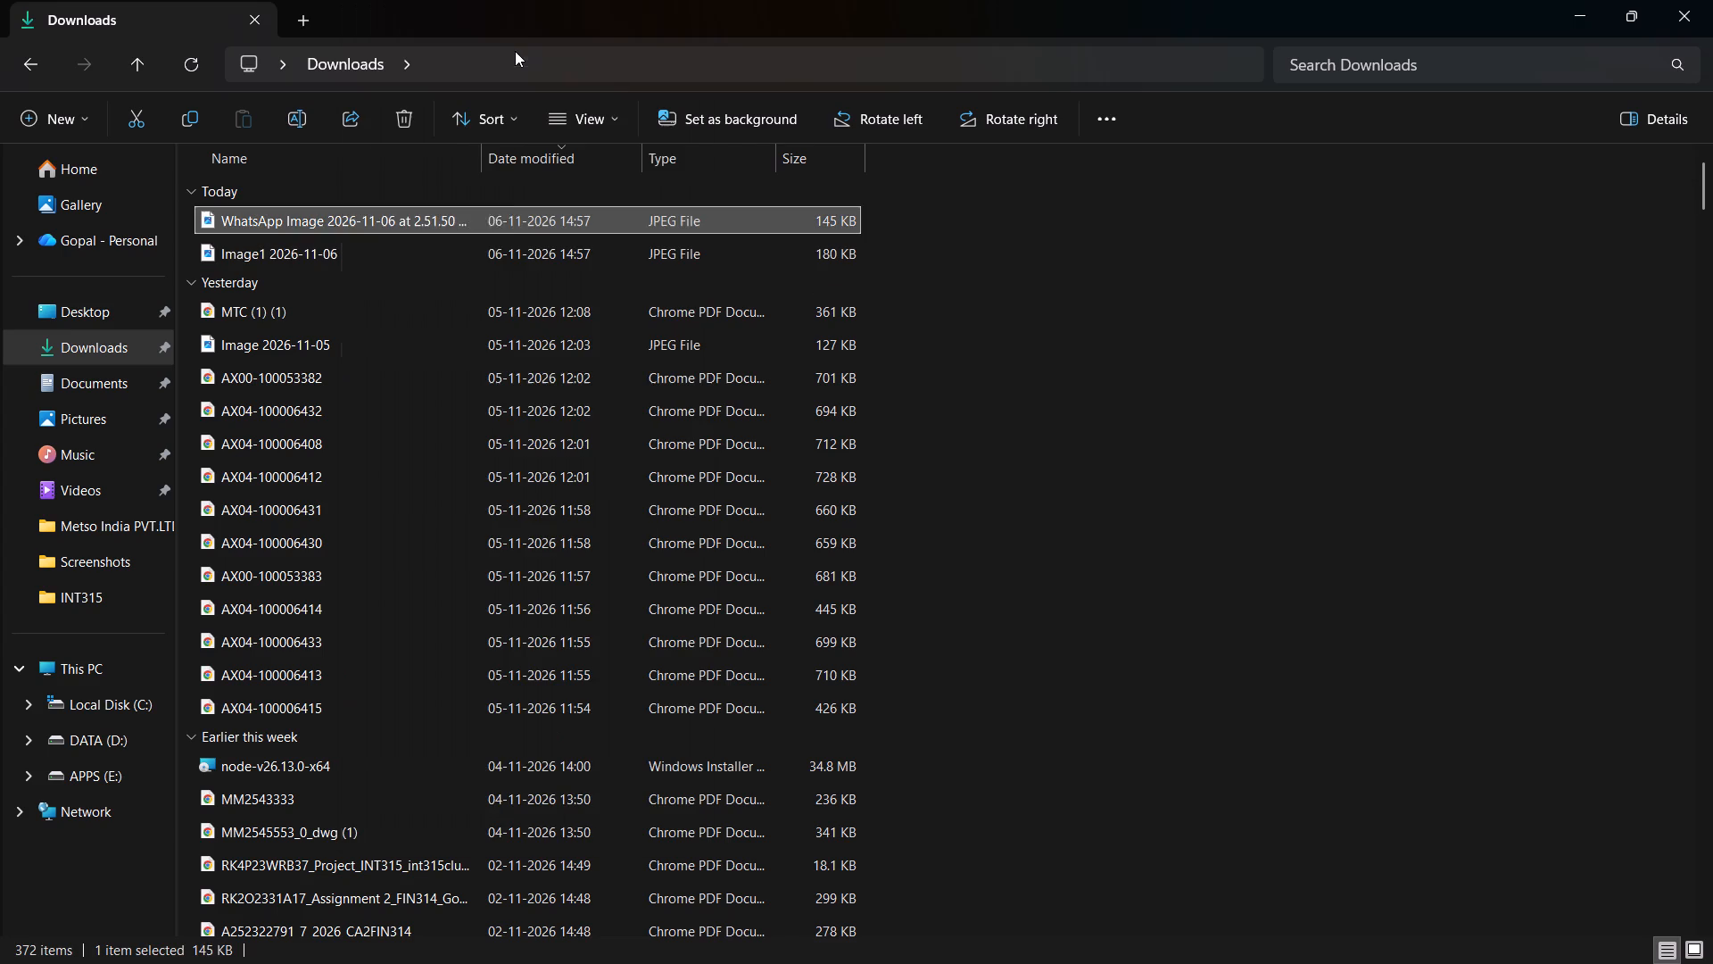
key("Right")
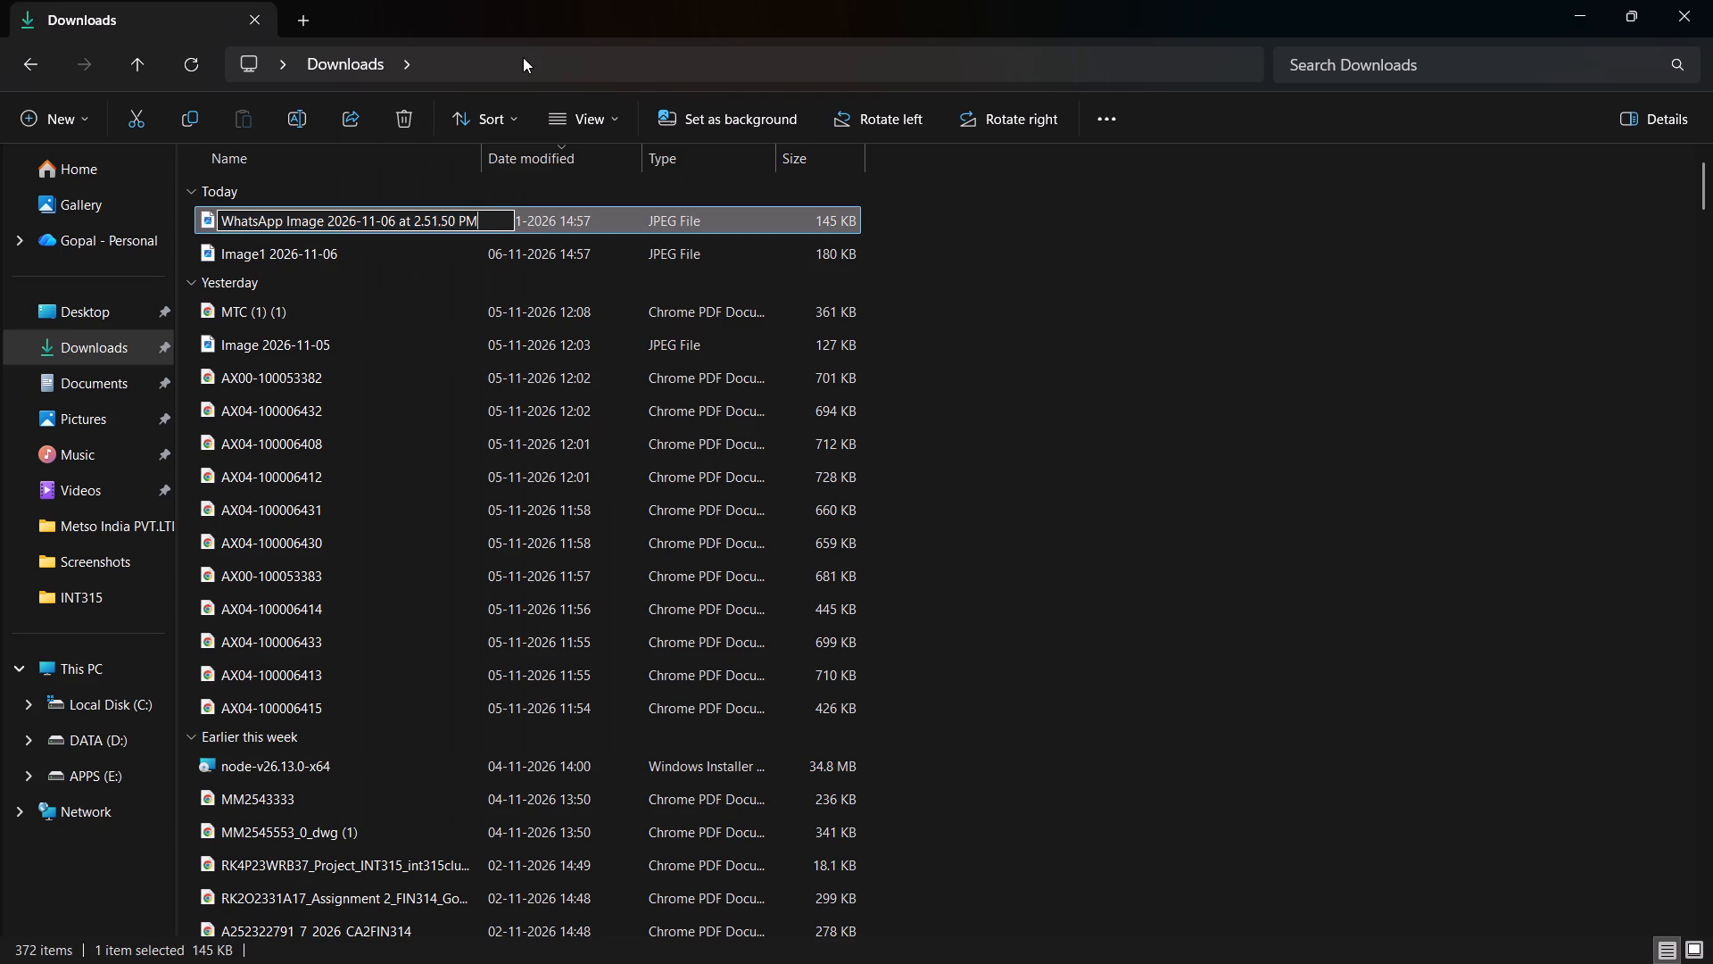
key("BackSpace")
key("BackSpace")
key("BackSpace")
key("BackSpace")
key("BackSpace")
key("BackSpace")
key("BackSpace")
key("BackSpace")
key("BackSpace")
key("BackSpace")
key("BackSpace")
key("BackSpace")
key("BackSpace")
key("BackSpace")
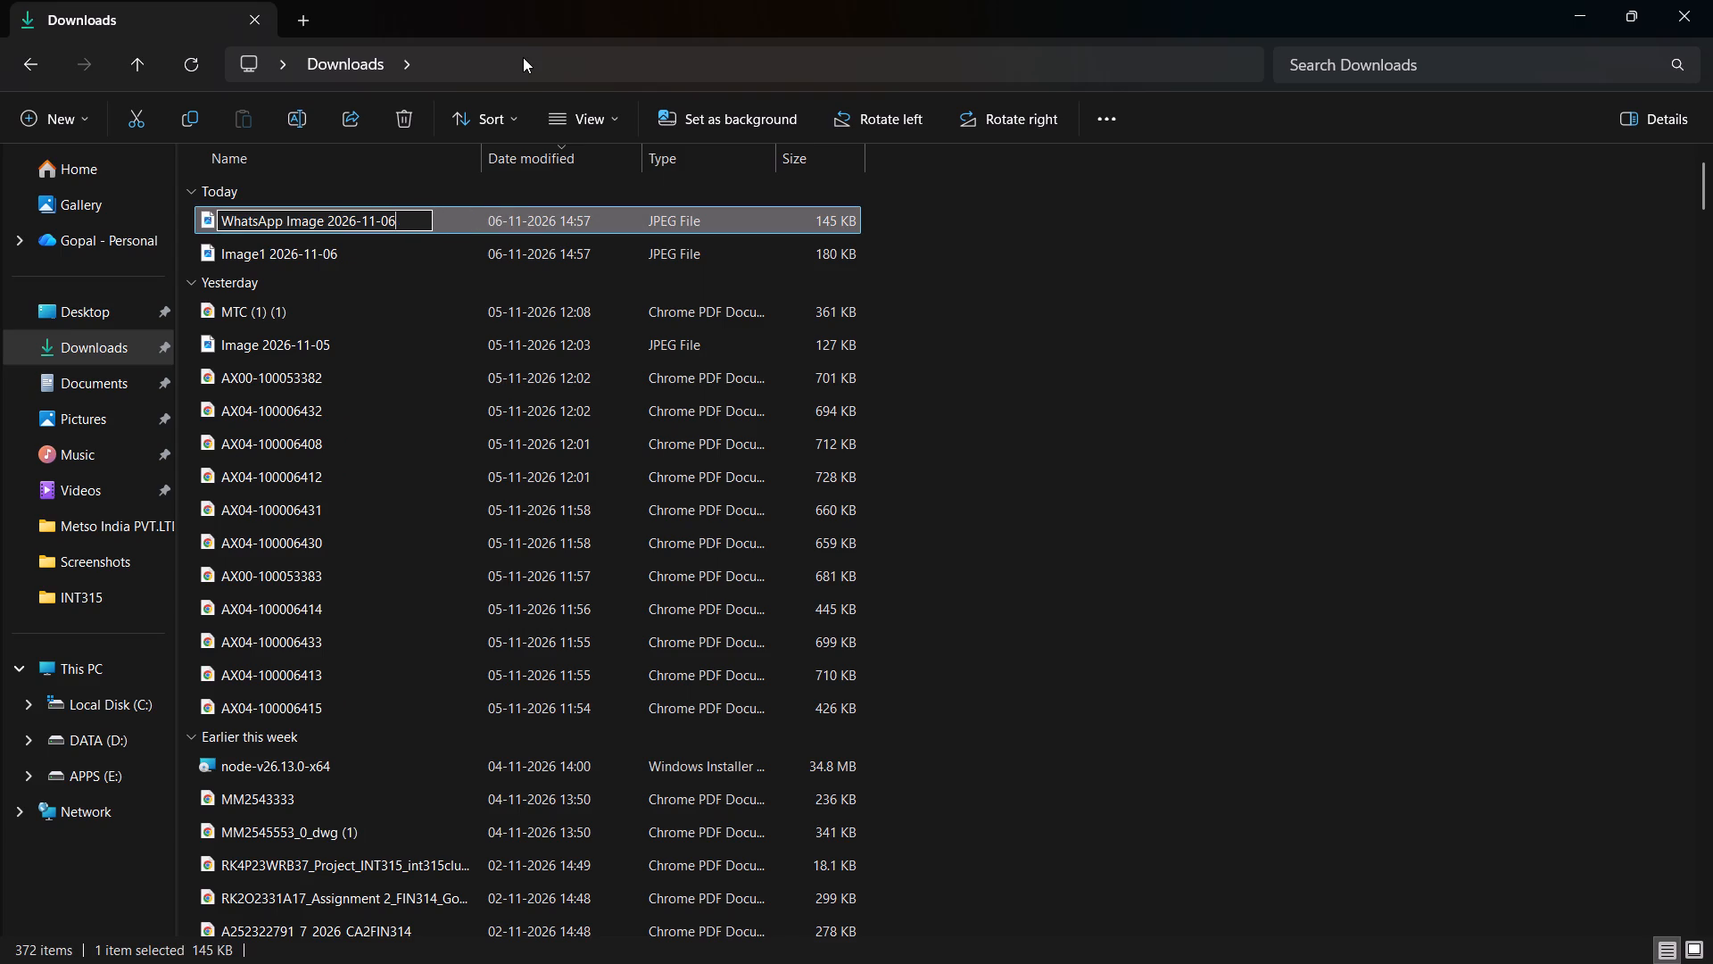
key("Left")
key("Left")
key("Left")
key("Left")
key("Left")
key("Left")
key("Left")
key("Left")
key("Left")
key("Left")
key("Left")
key("Left")
key("Left")
key("Left")
key("Right")
key("Right")
key("Right")
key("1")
key("BackSpace")
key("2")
key("Left")
key("Left")
key("Left")
key("Left")
key("Left")
key("Left")
key("Left")
key("Left")
key("Right")
key("Right")
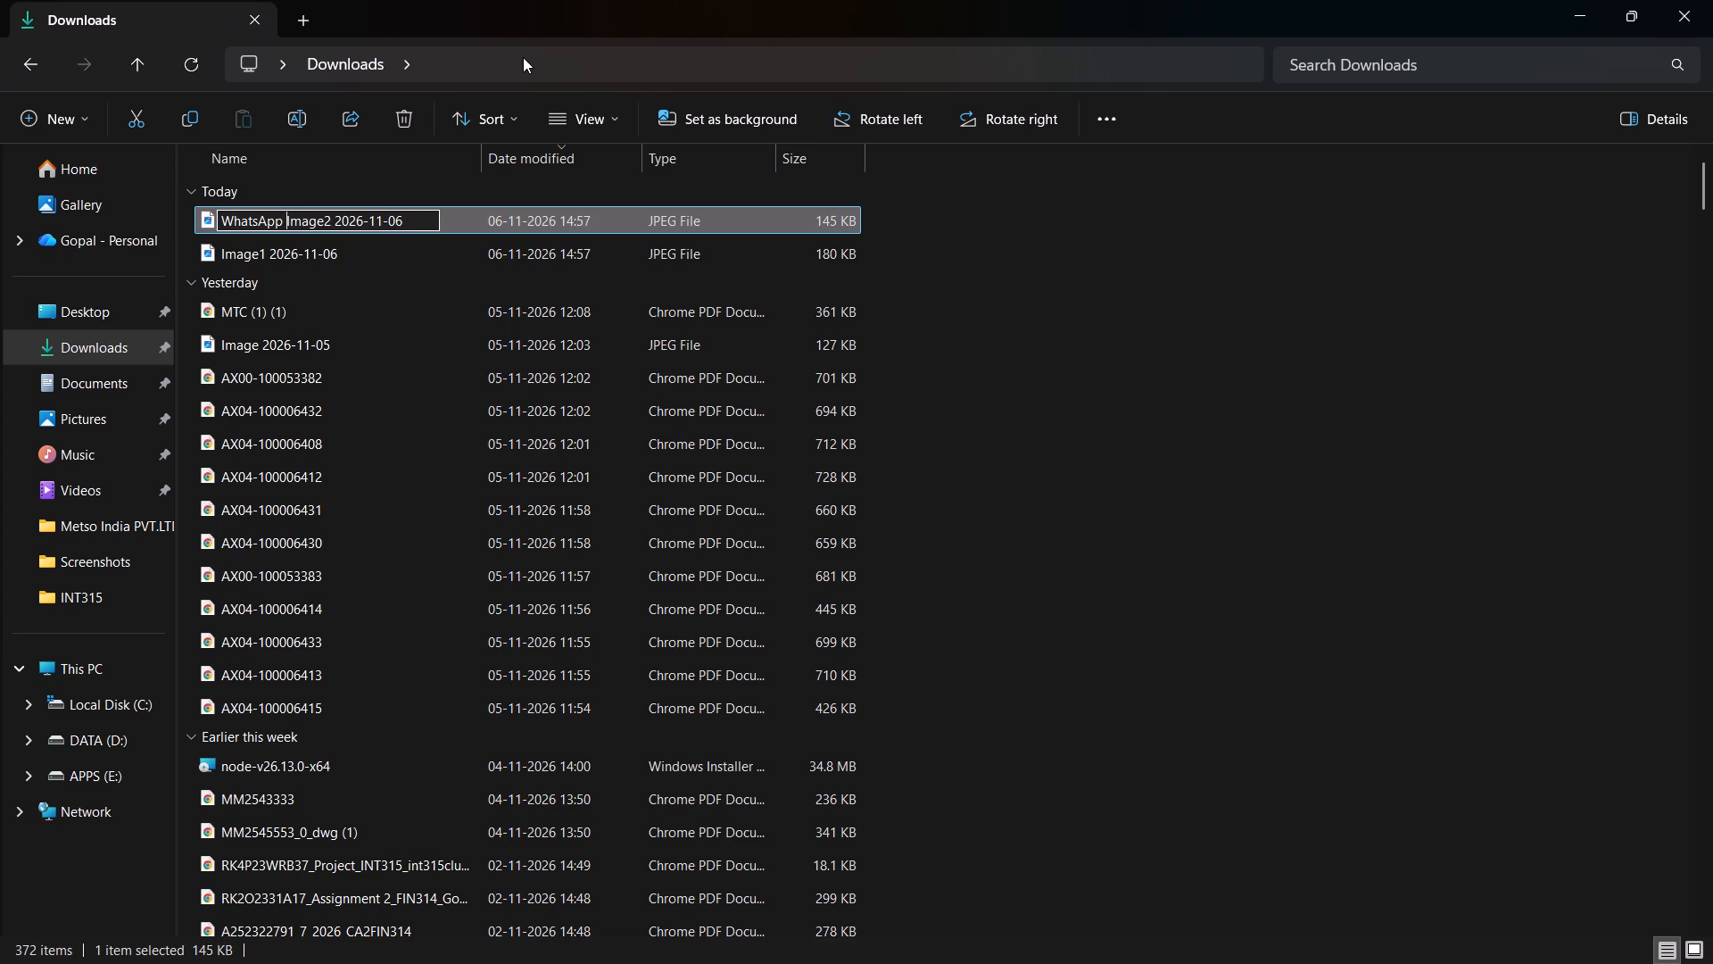
key("BackSpace")
key("BackSpace")
key("BackSpace")
key("BackSpace")
key("BackSpace")
key("BackSpace")
key("BackSpace")
key("BackSpace")
key("BackSpace")
key("BackSpace")
key("BackSpace")
key("BackSpace")
key("BackSpace")
key("BackSpace")
key("BackSpace")
key("Return")
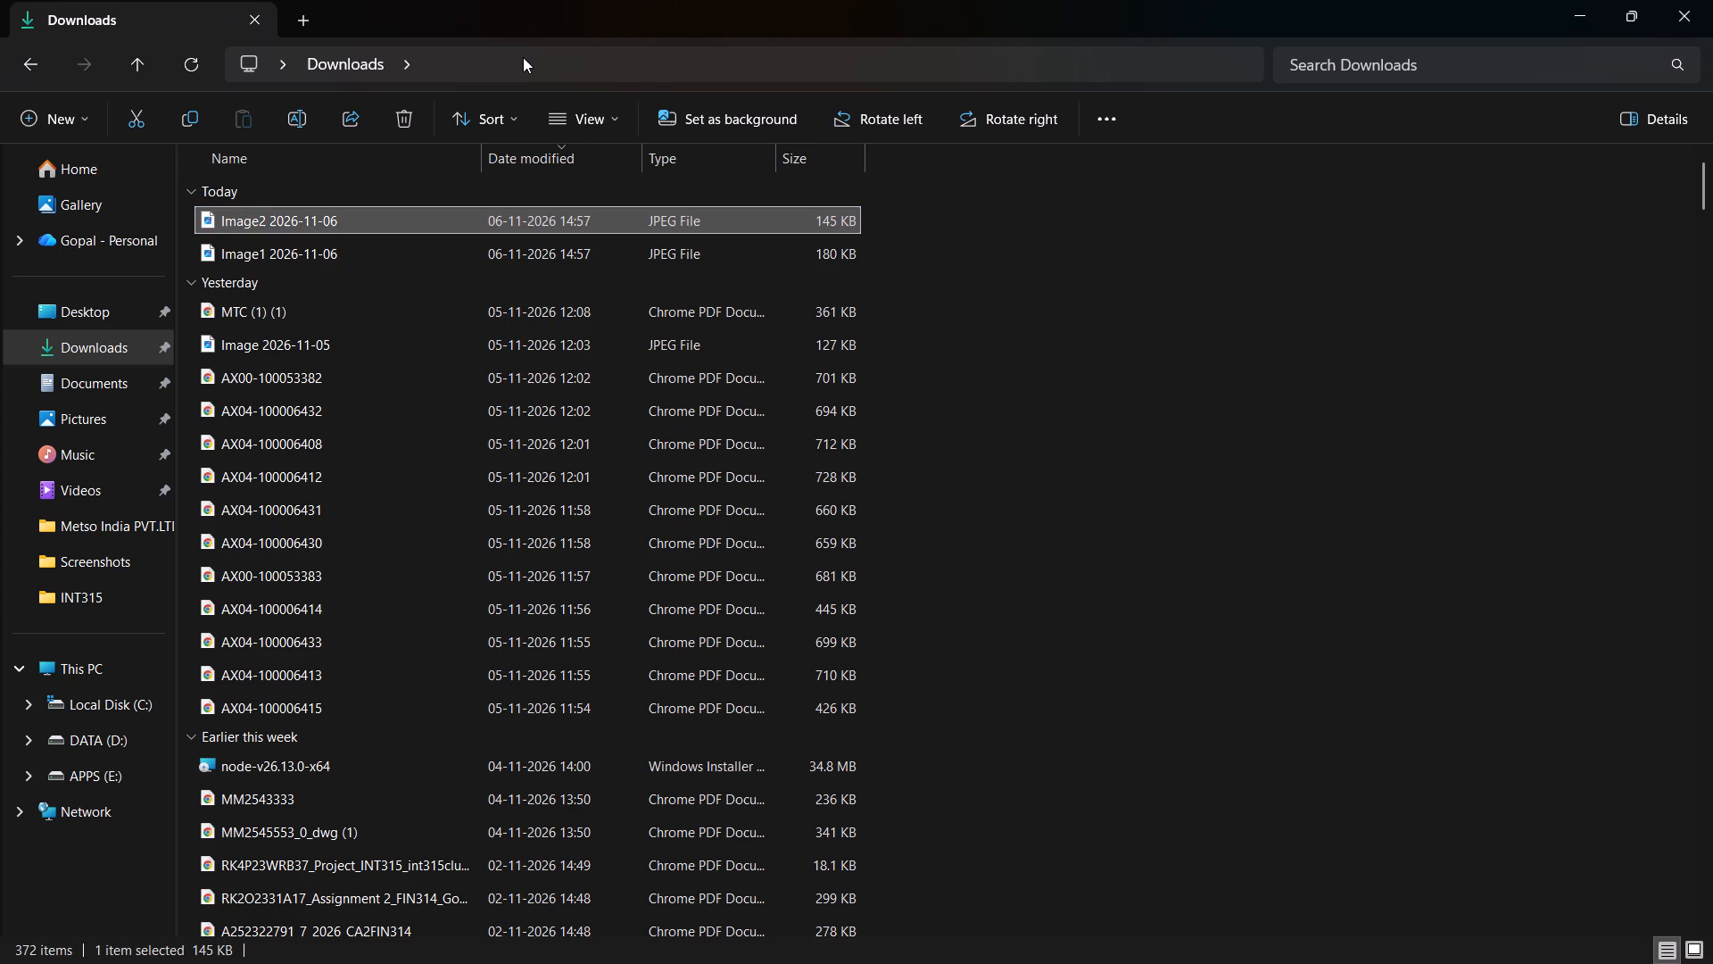
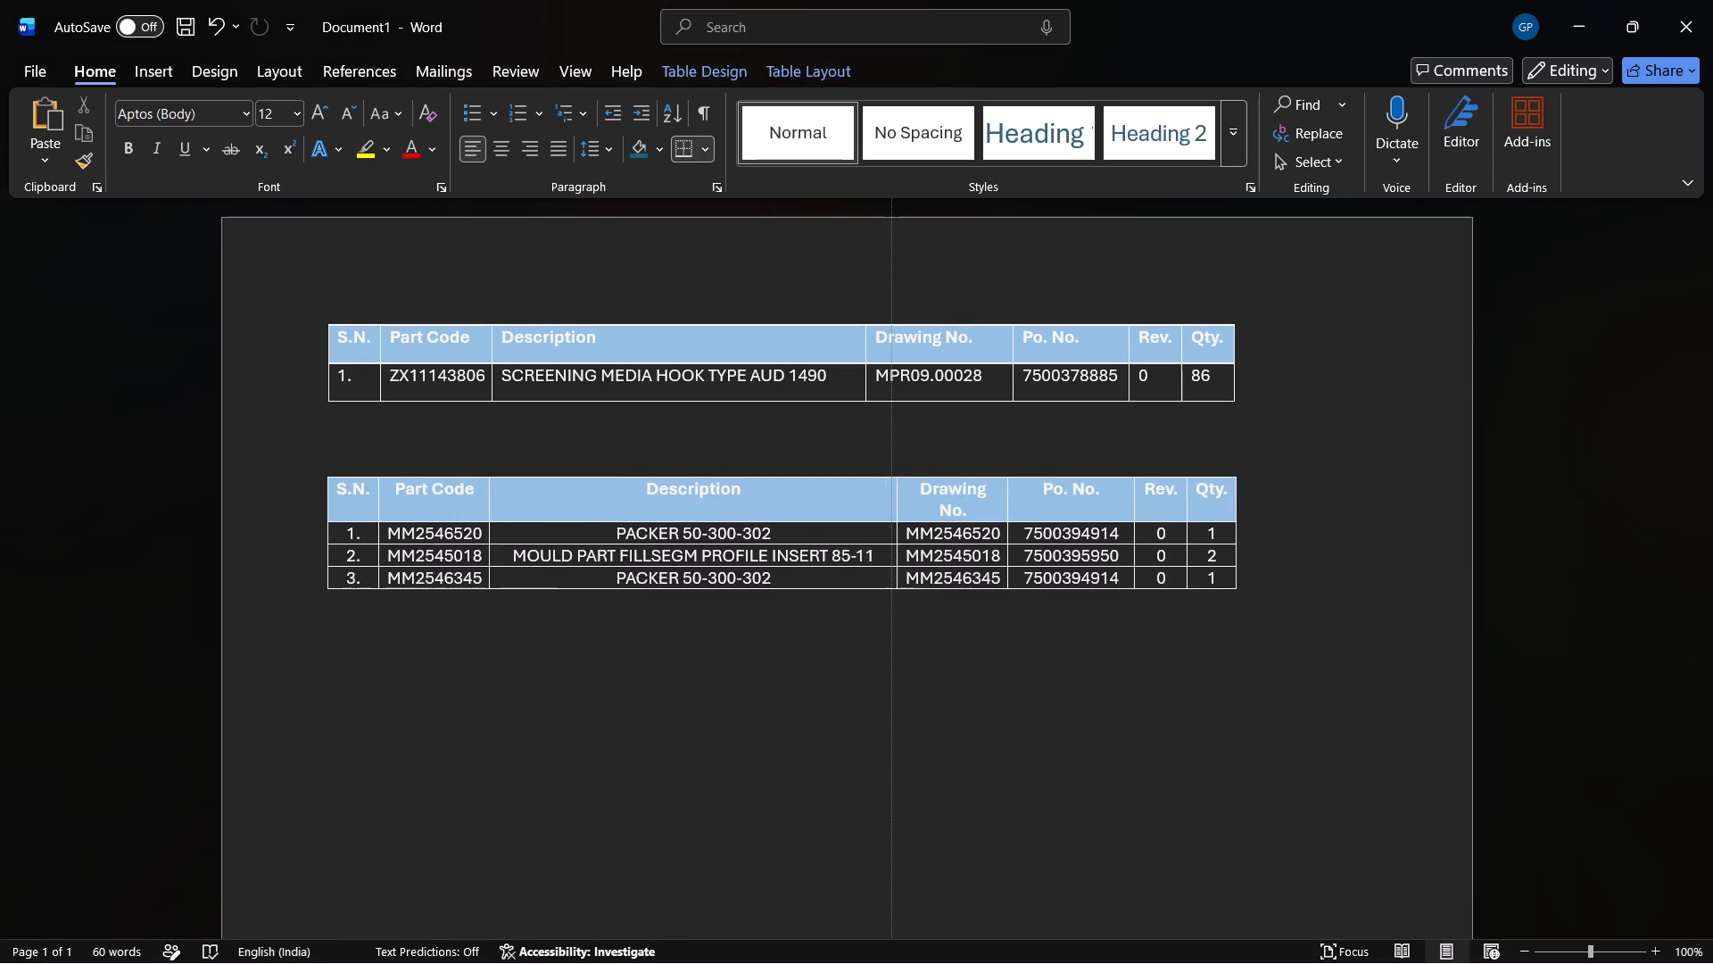
Adjust the column borders on both sides of Drawing No. in the second table so its heading fits on one line.
left_click_drag(891, 507, 890, 507)
left_click_drag(1005, 515, 1015, 515)
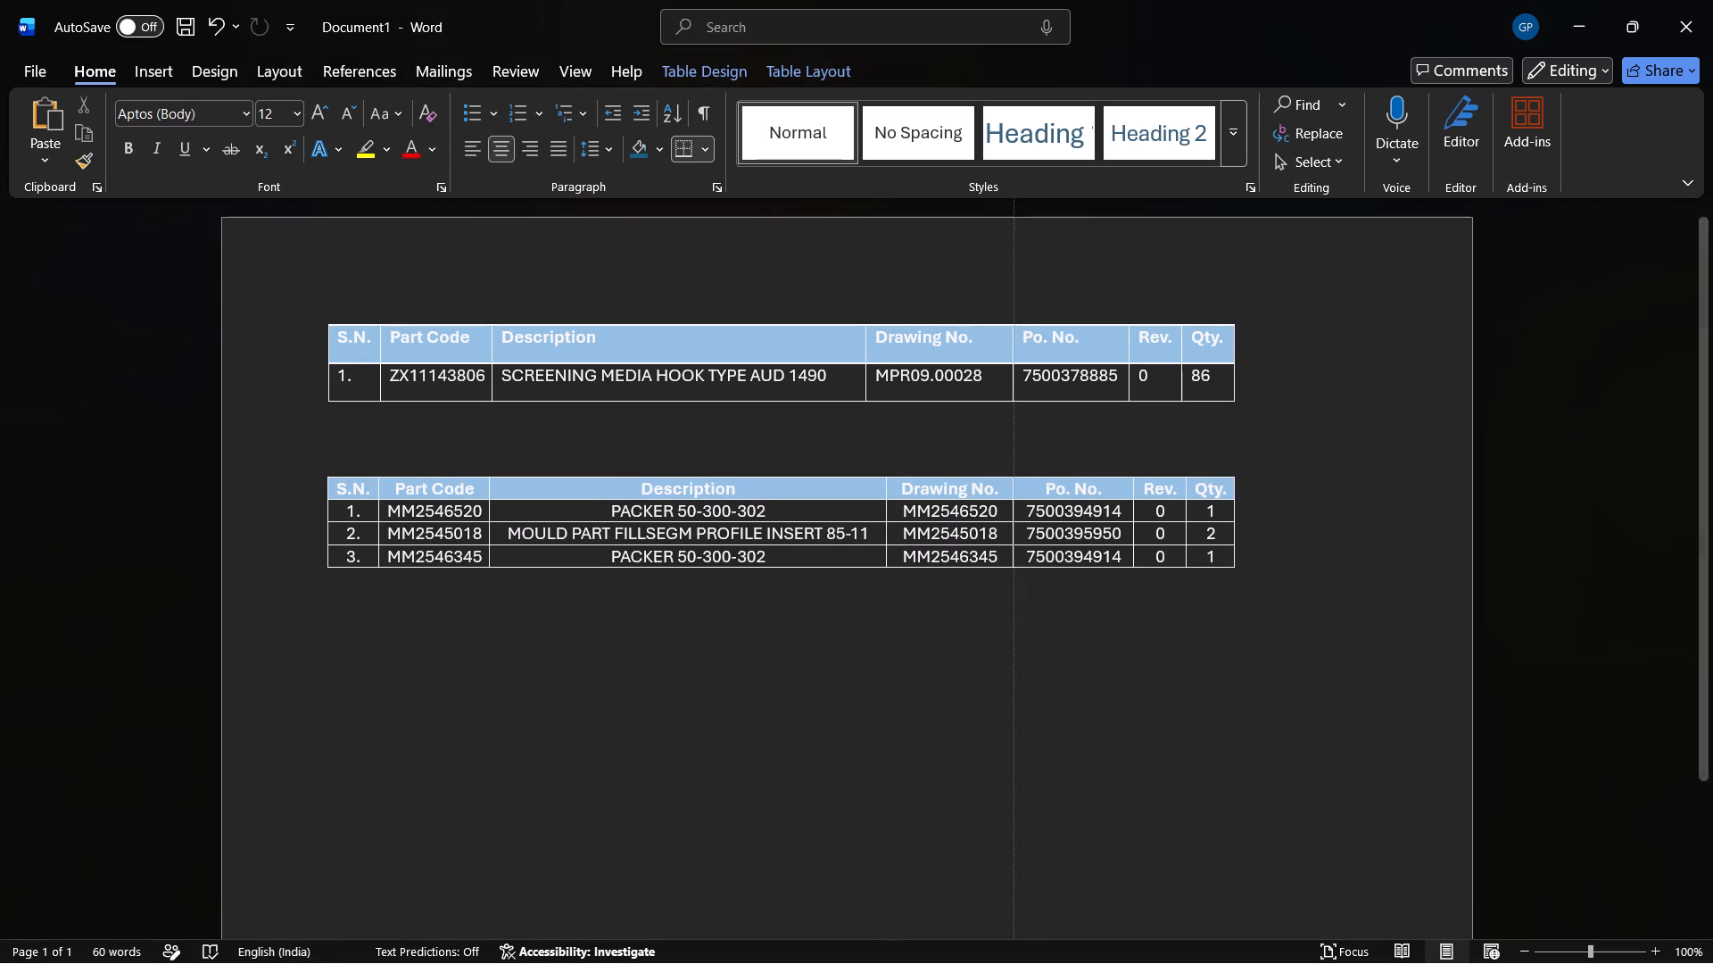
left_click_drag(1015, 515, 1025, 514)
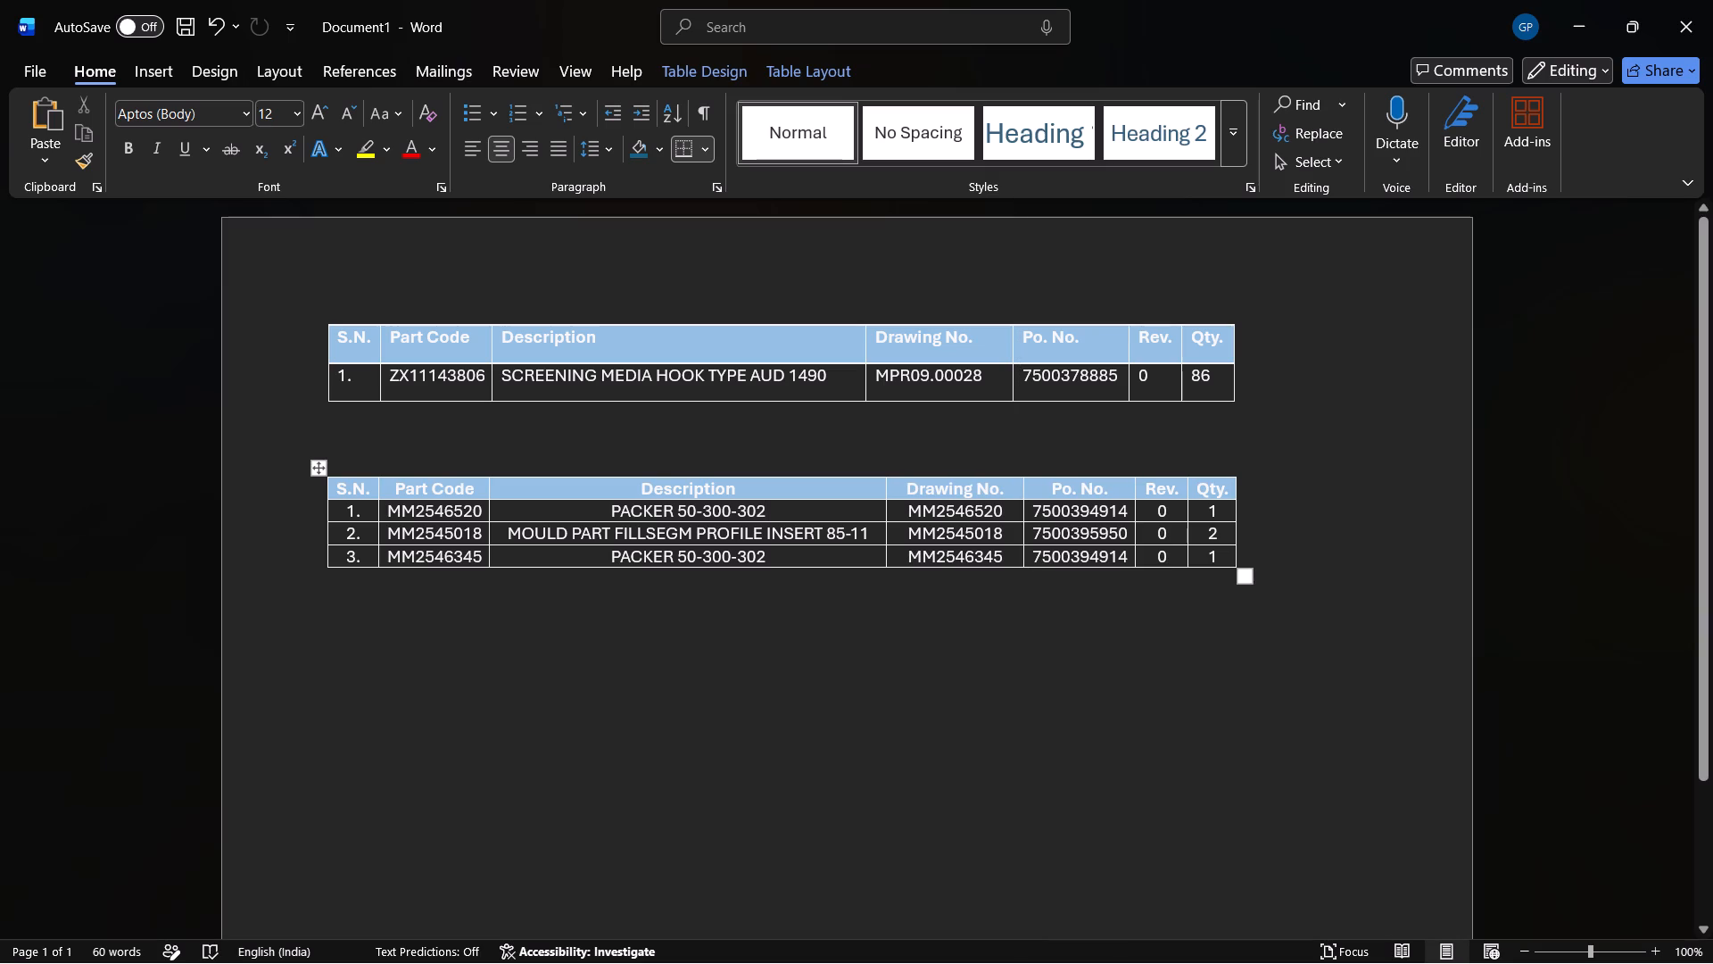
left_click_drag(886, 511, 907, 510)
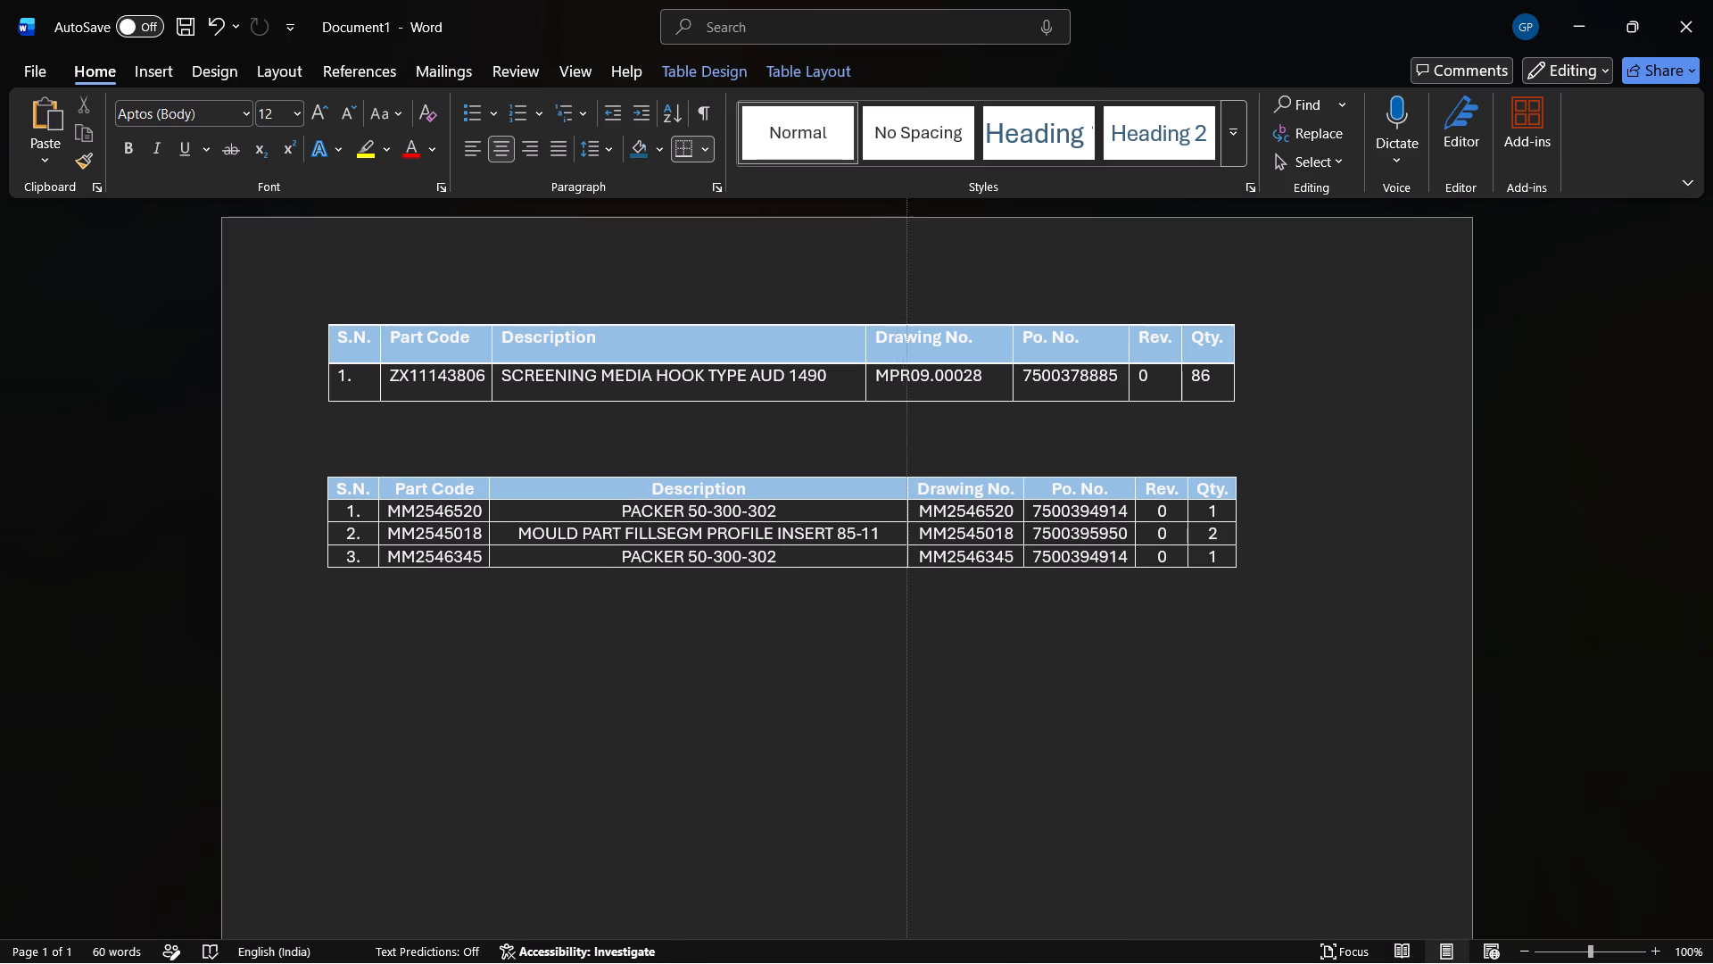
left_click_drag(907, 510, 912, 509)
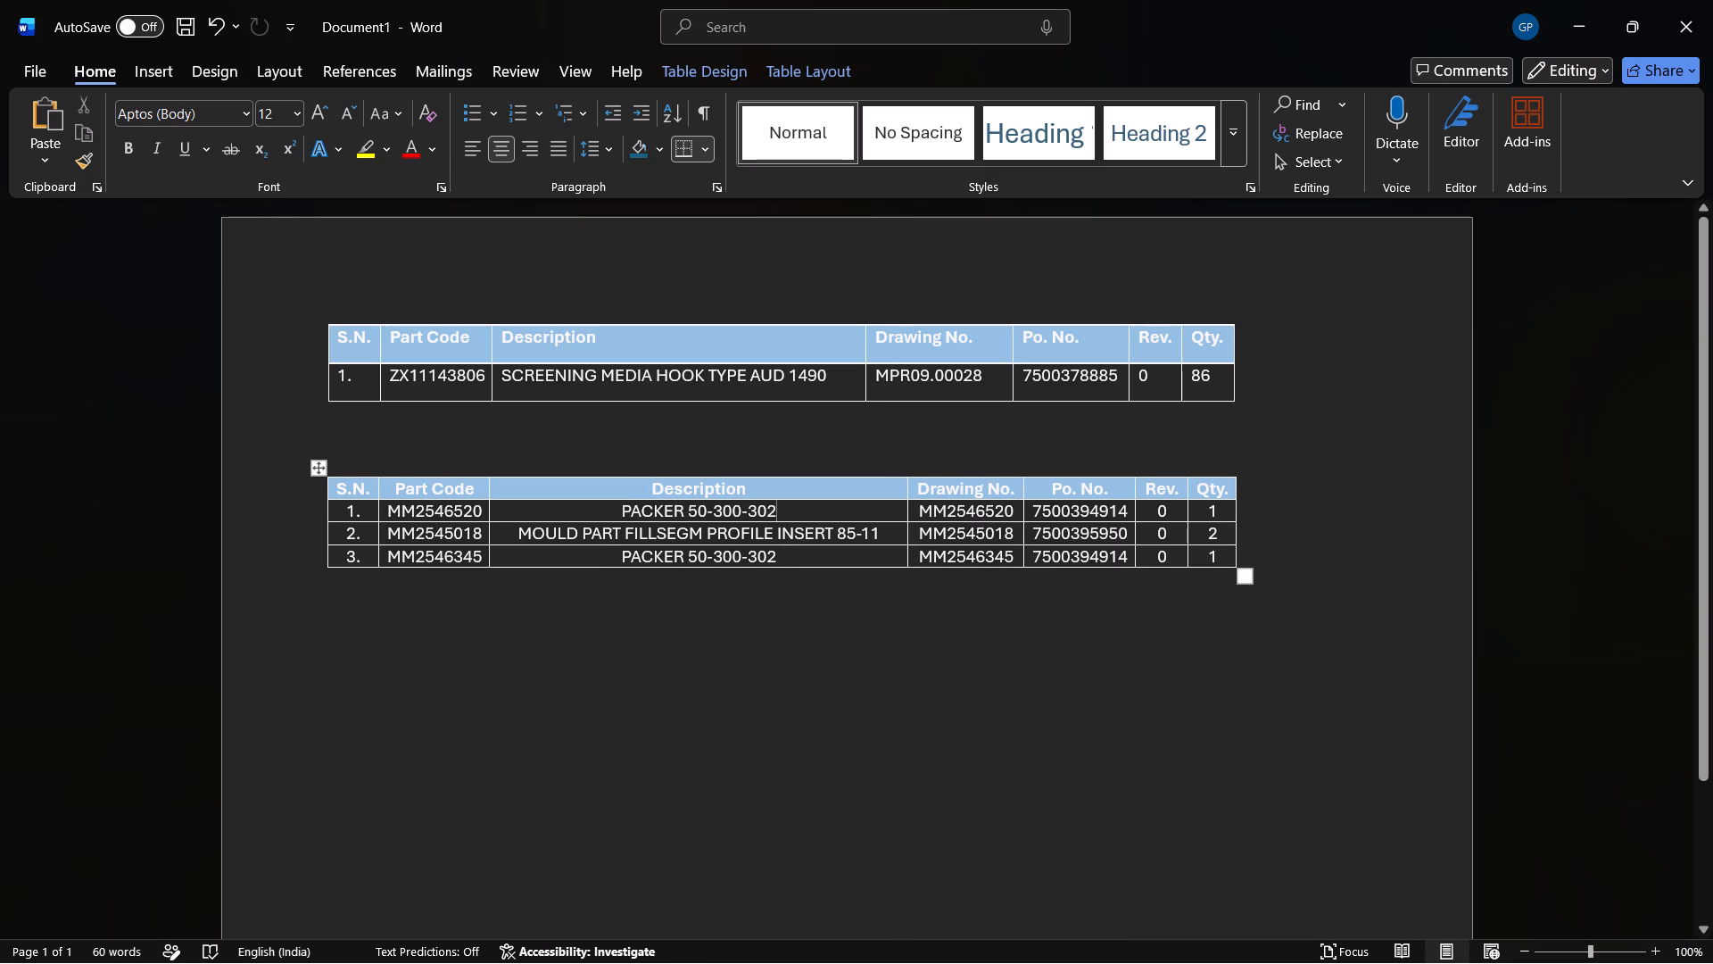
Select the entire second table together with the blank lines directly above and below it.
left_click_drag(339, 460, 383, 572)
scroll(387, 545, "up", 1)
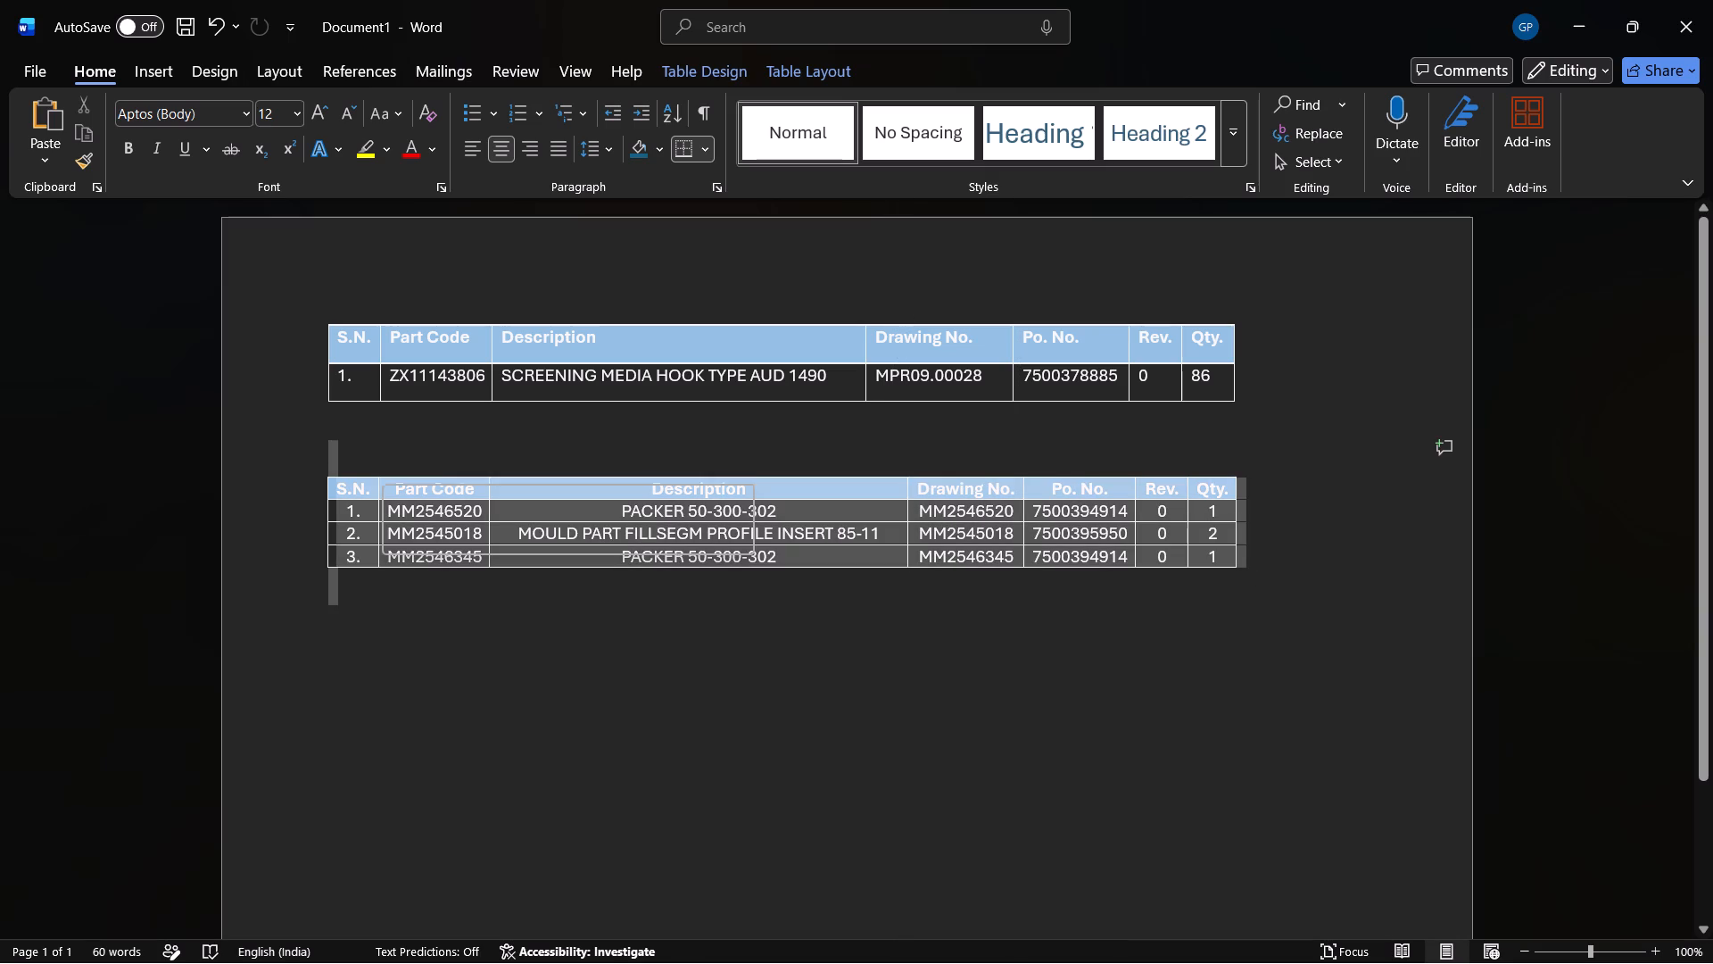
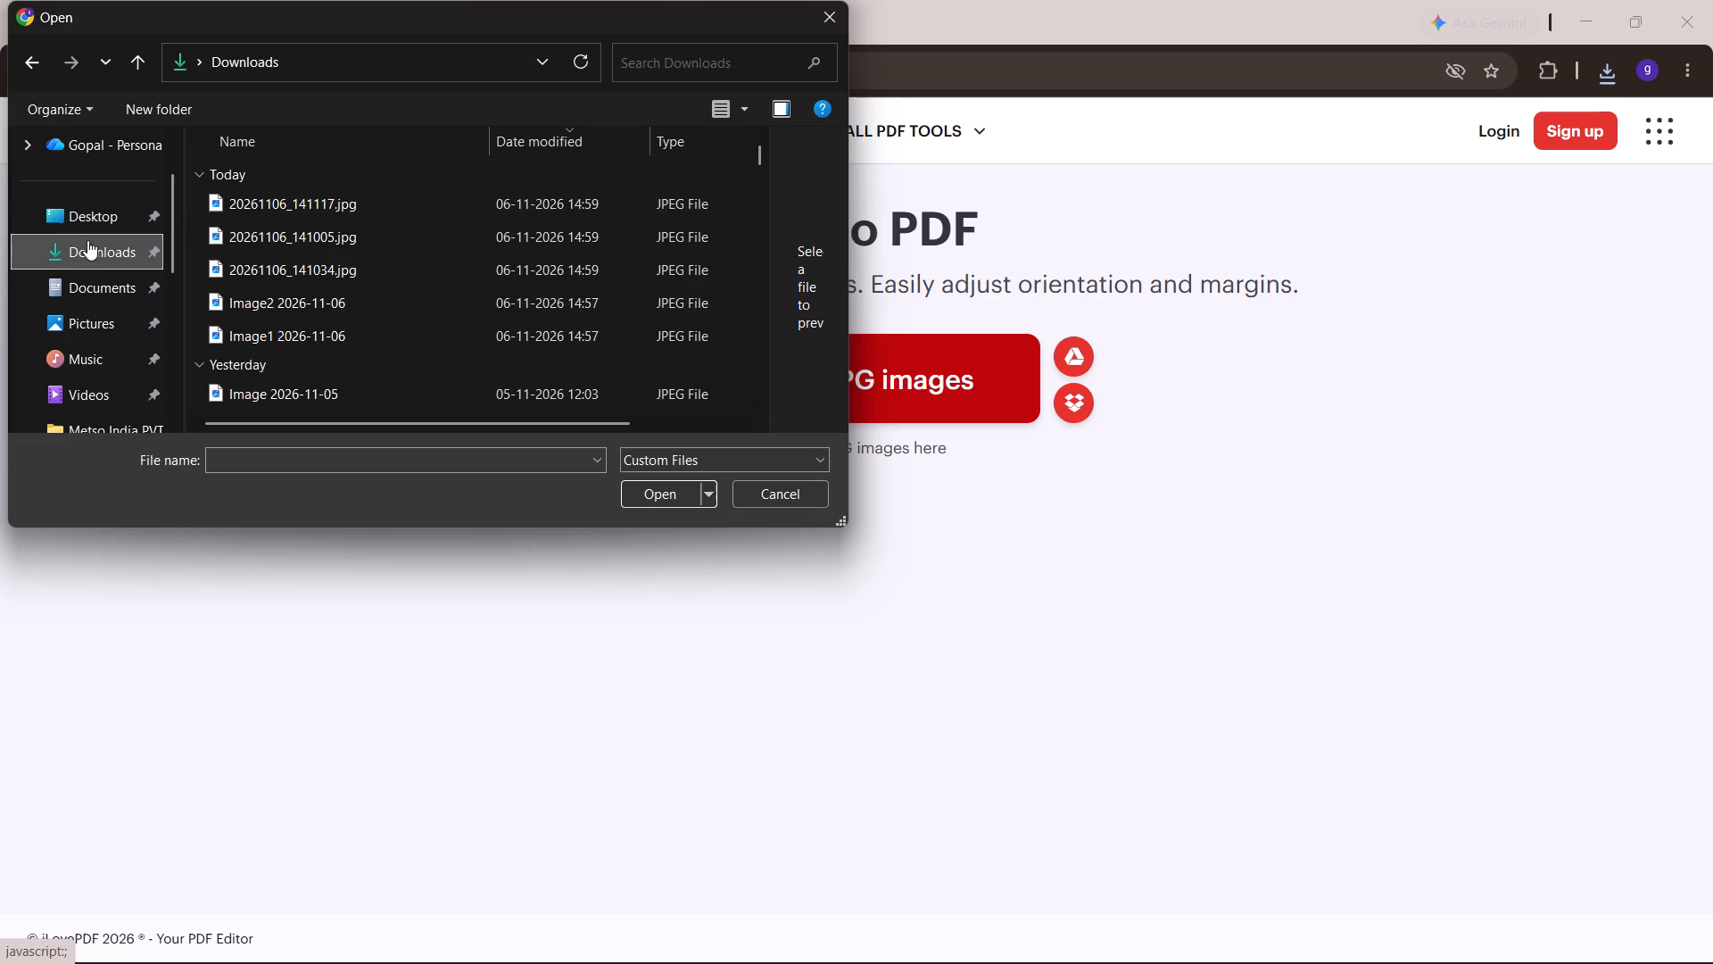
Load the image 20261106_141117.jpg from the Downloads folder into iLovePDF's JPG to PDF converter in Chrome.
left_click(236, 200)
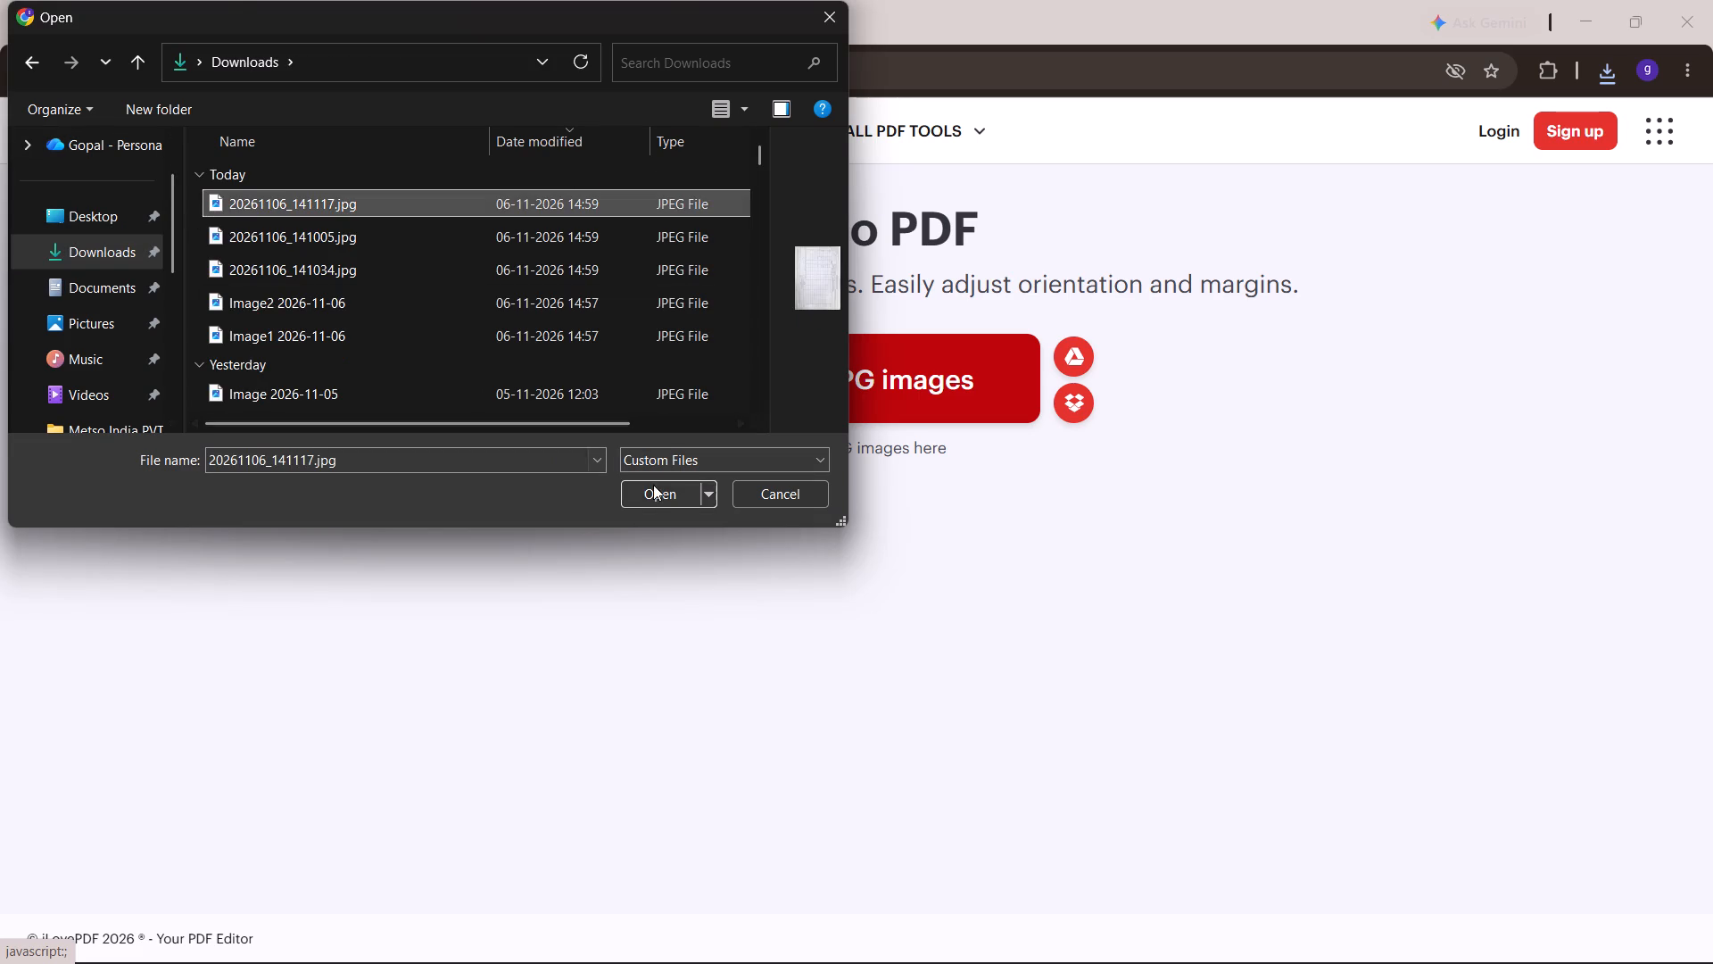
left_click(653, 493)
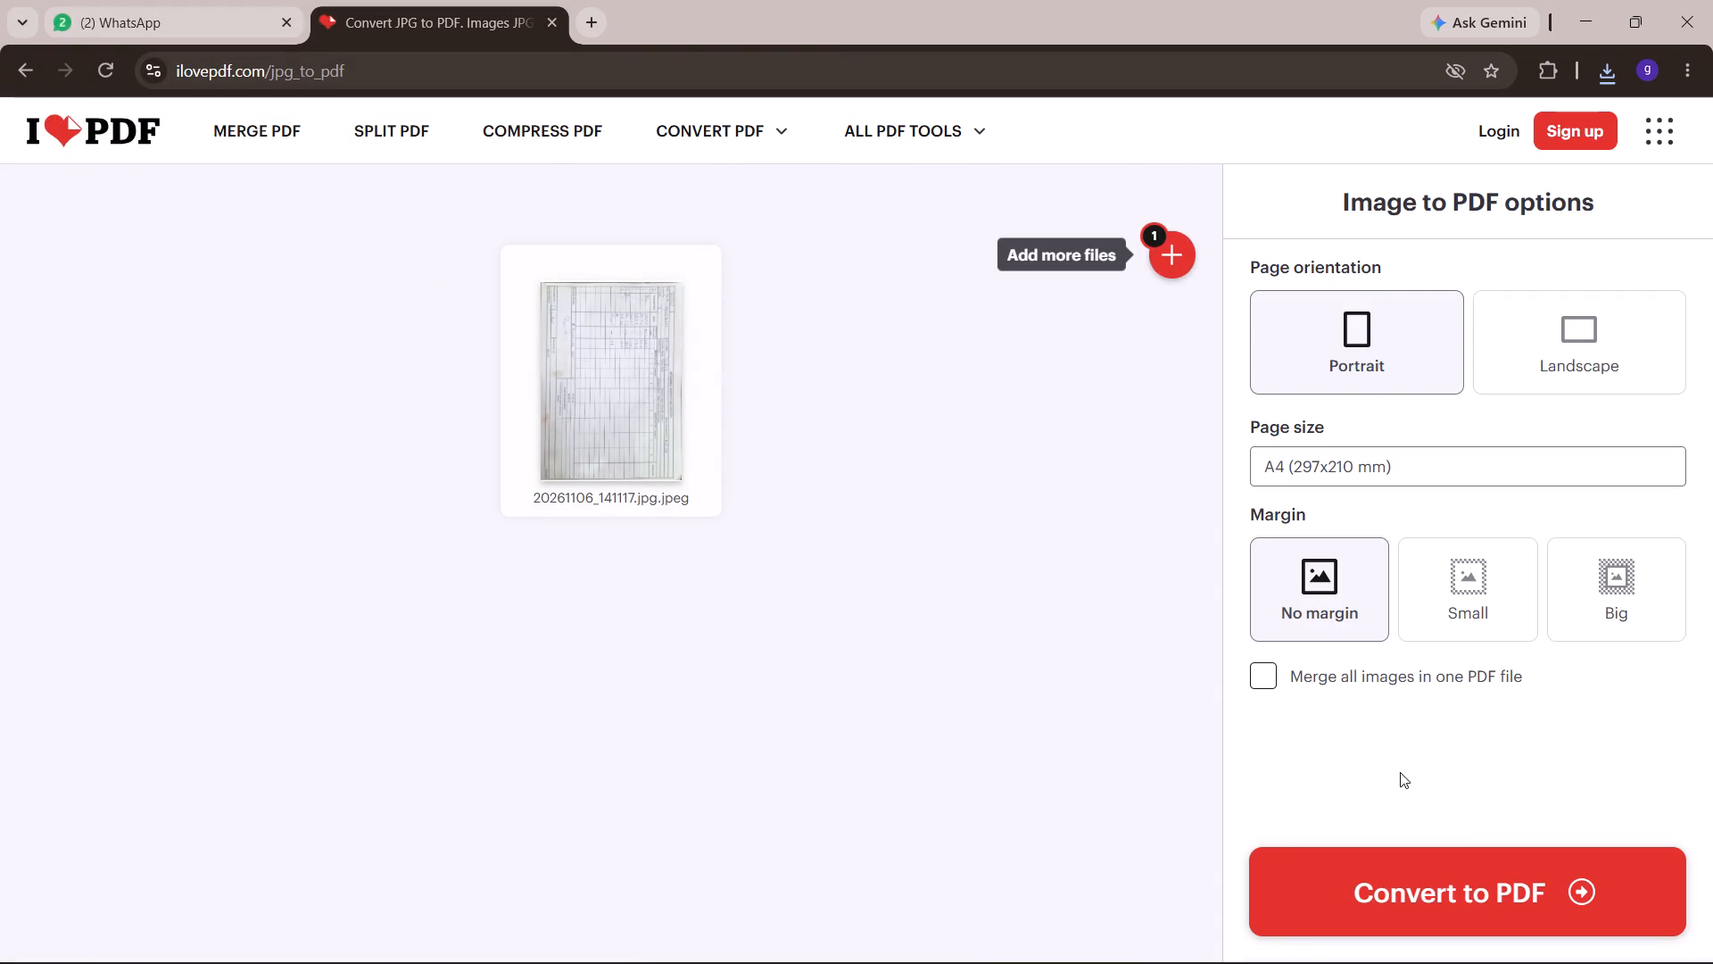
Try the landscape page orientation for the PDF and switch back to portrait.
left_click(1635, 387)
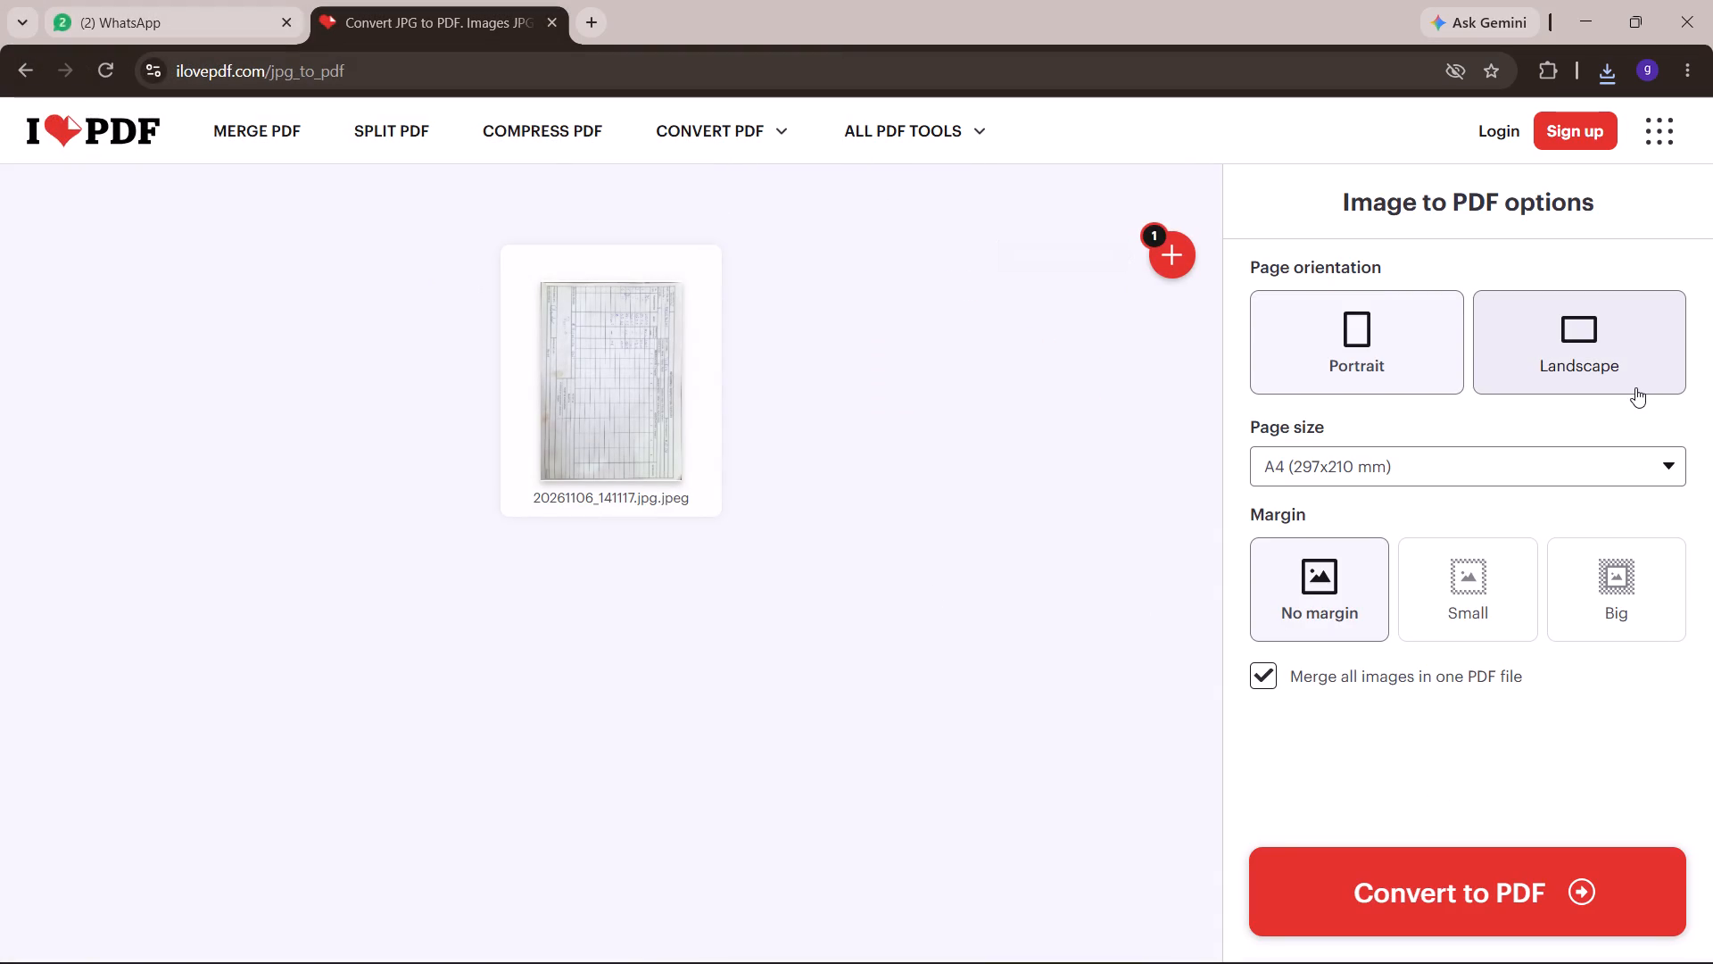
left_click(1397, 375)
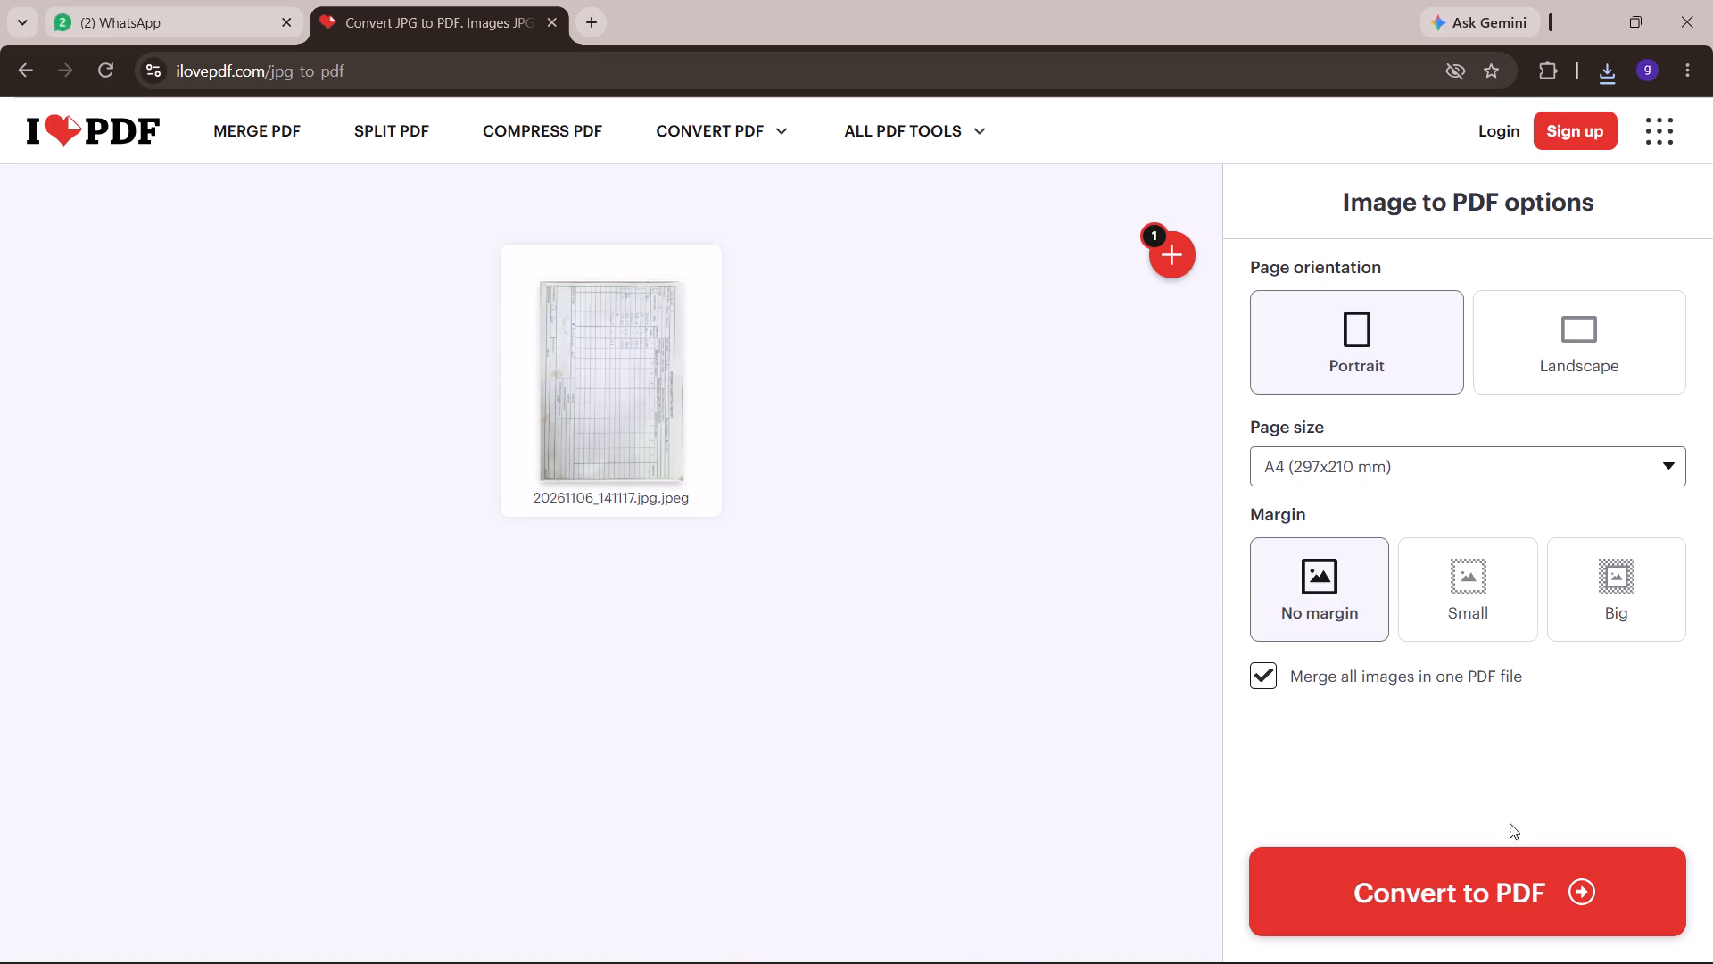
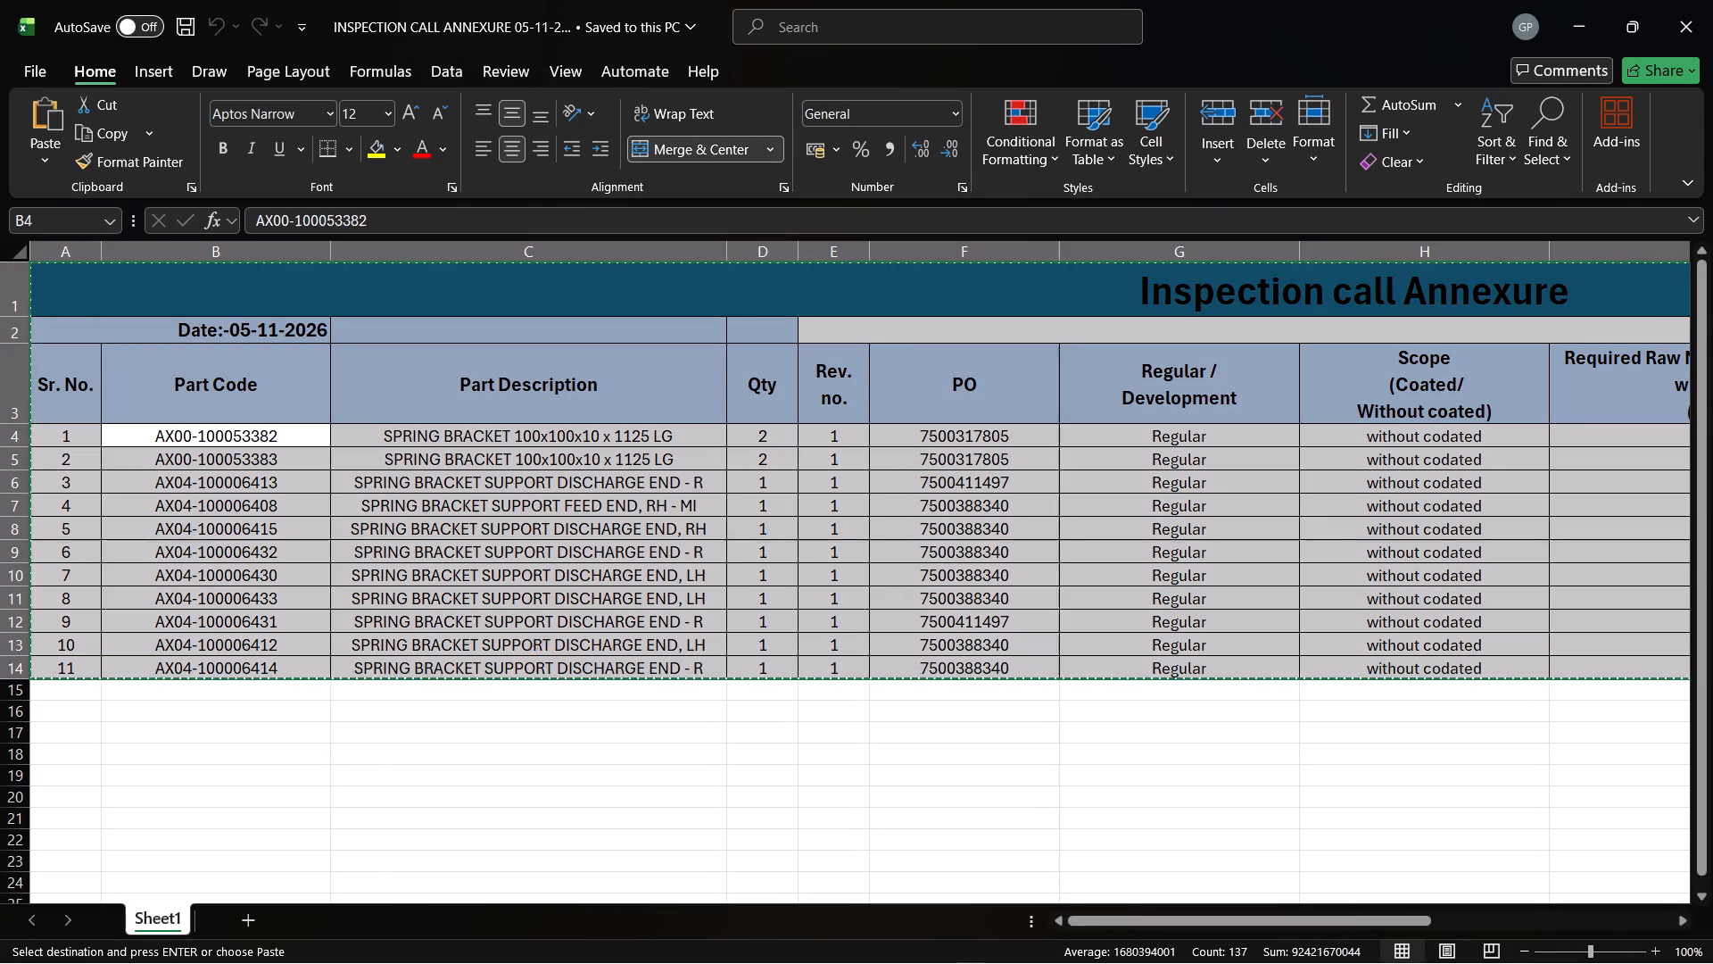
Paste the copied Inspection call Annexure table into the blank workbook Book1 starting at cell A1.
key("ctrl+v")
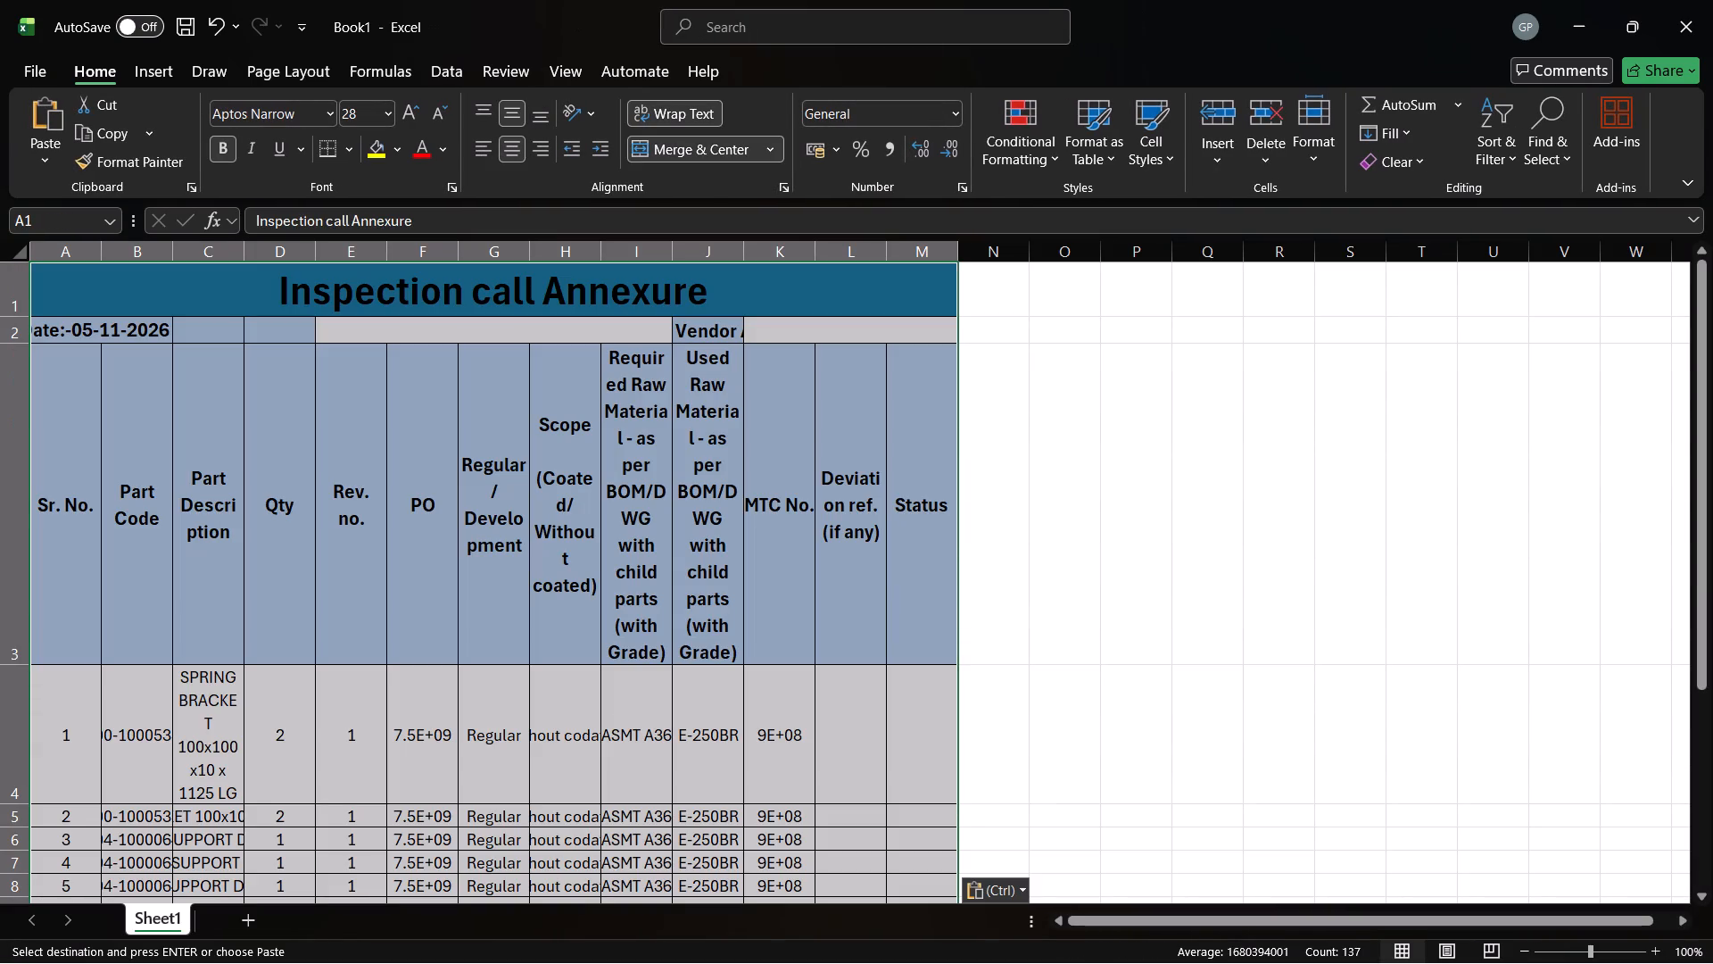
left_click(527, 386)
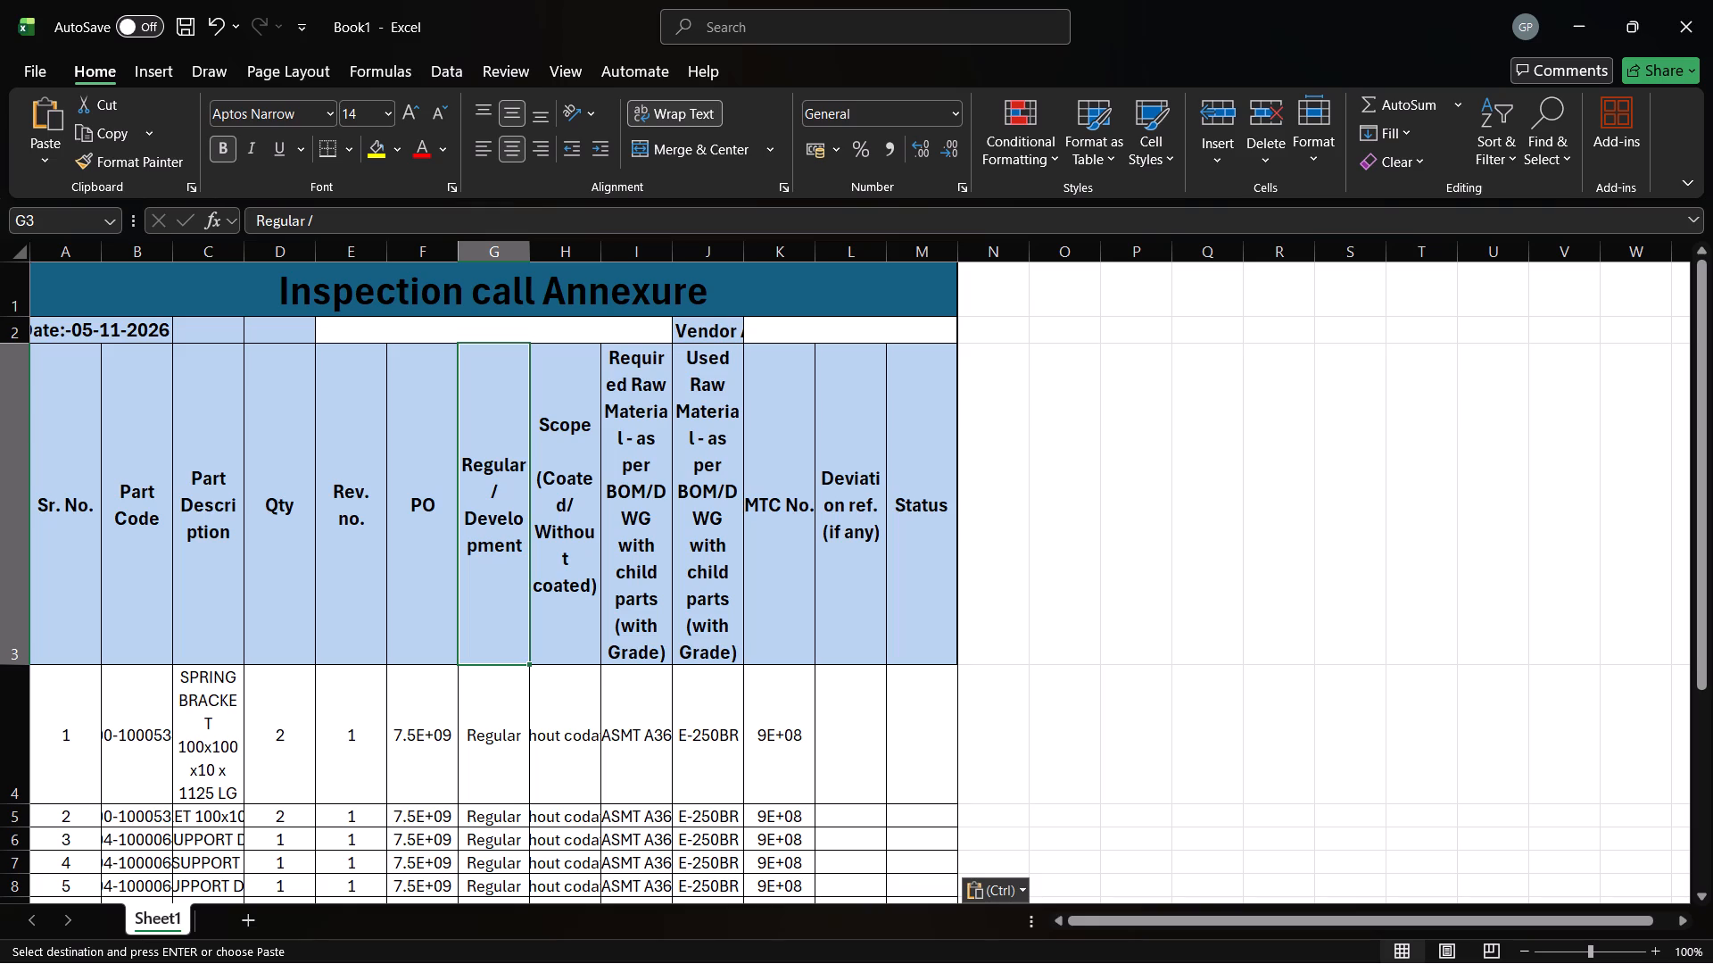
Widen the Part Code and Part Description columns so the full codes and descriptions fit on one line.
left_click(100, 257)
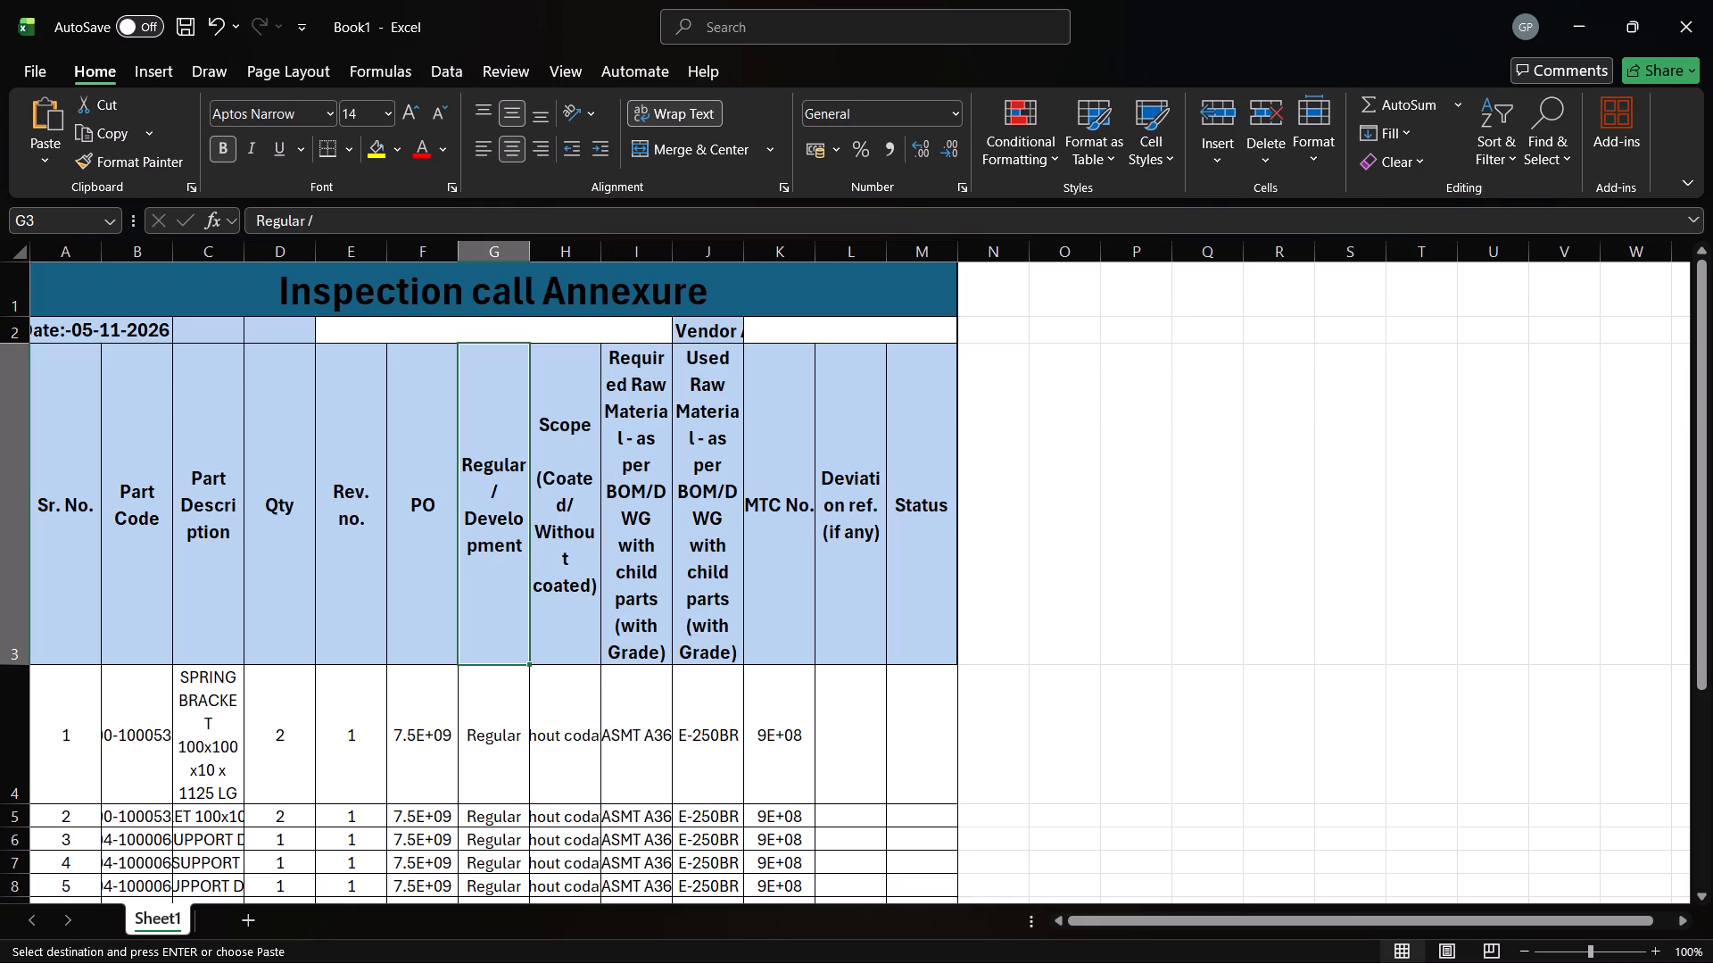
left_click_drag(177, 254, 273, 249)
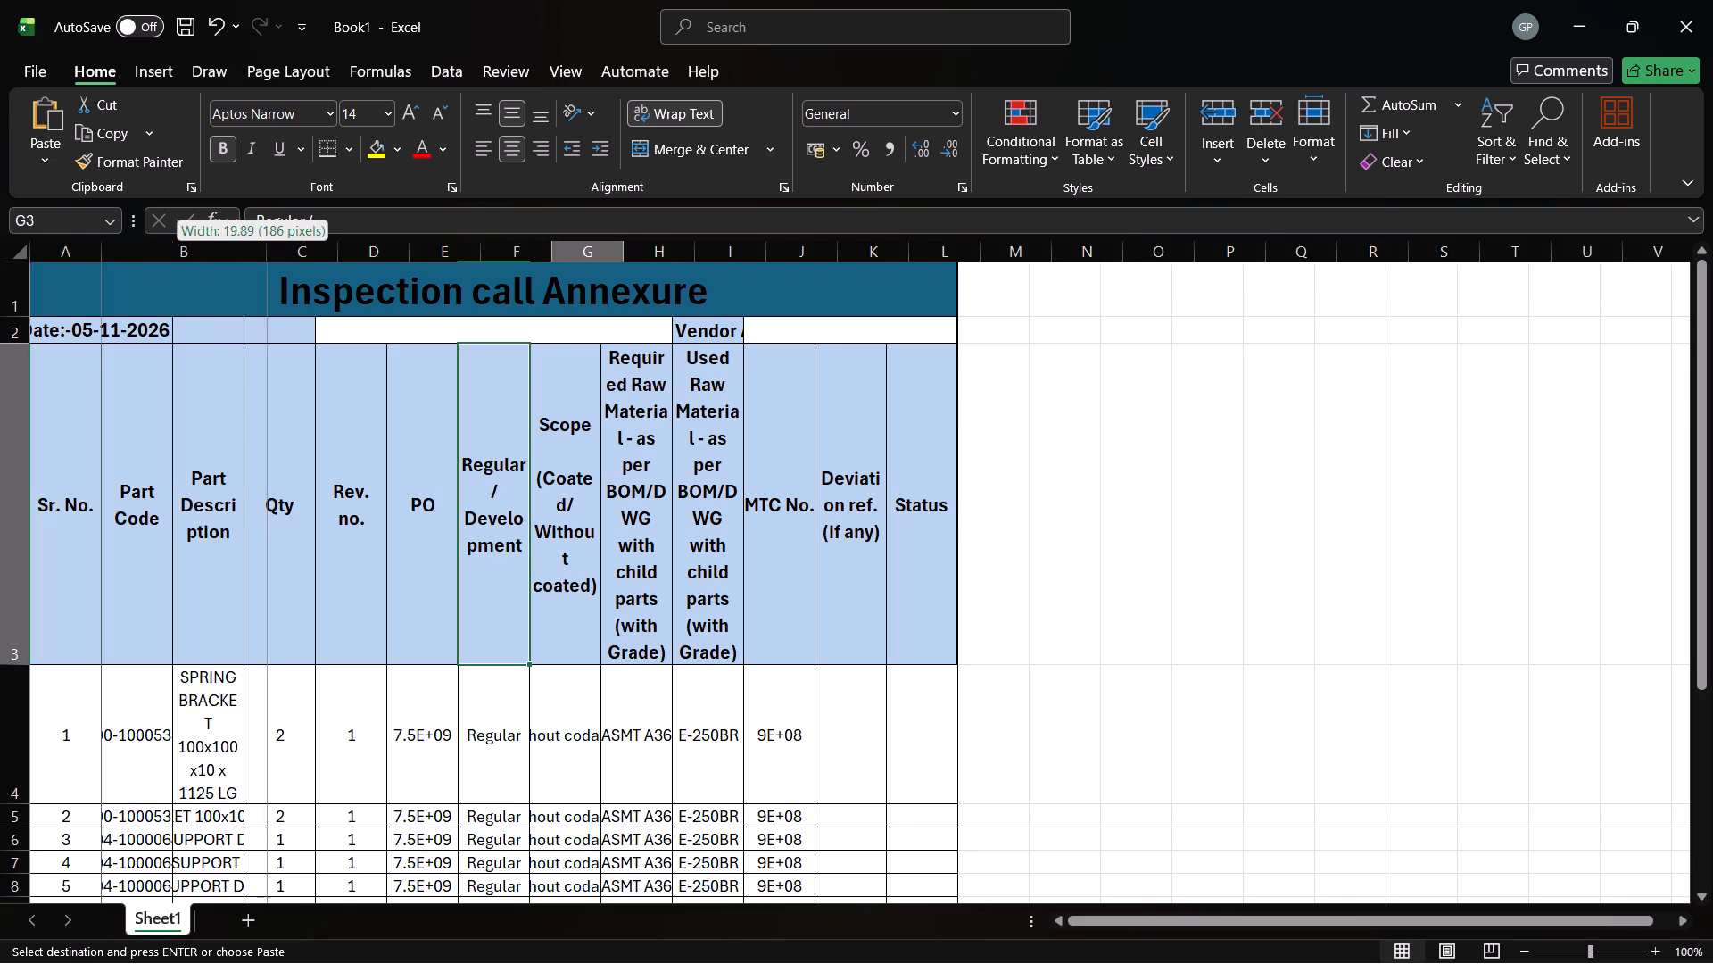
left_click_drag(273, 249, 281, 251)
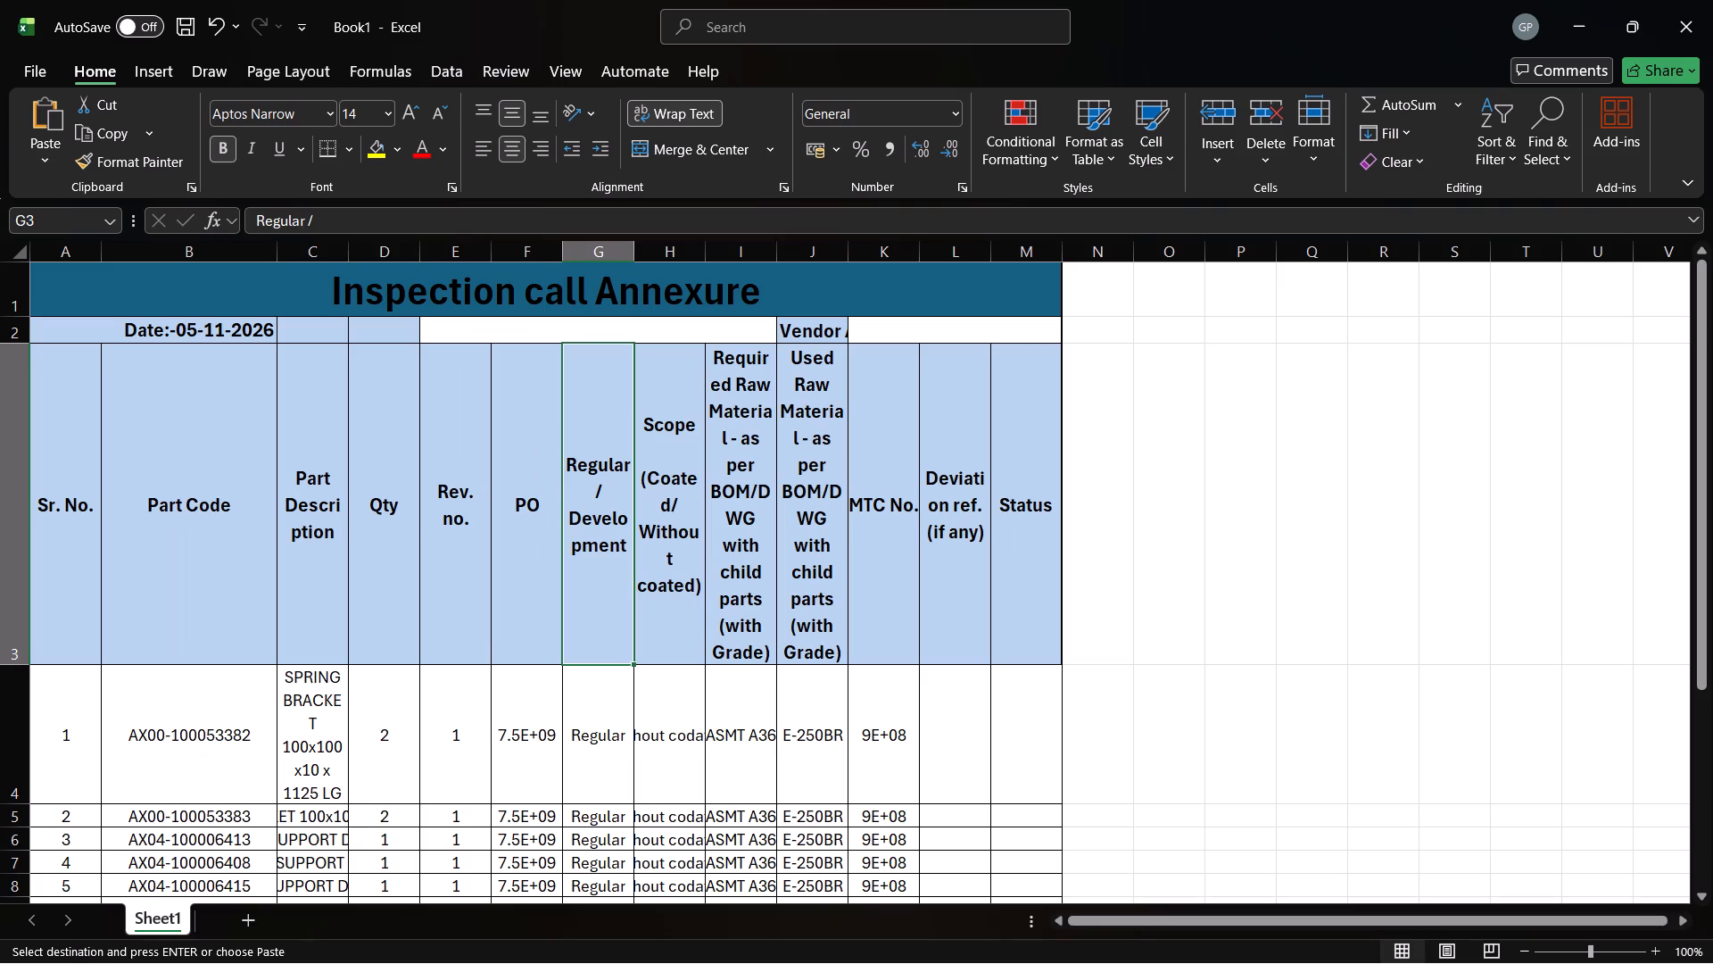
left_click_drag(347, 258, 653, 281)
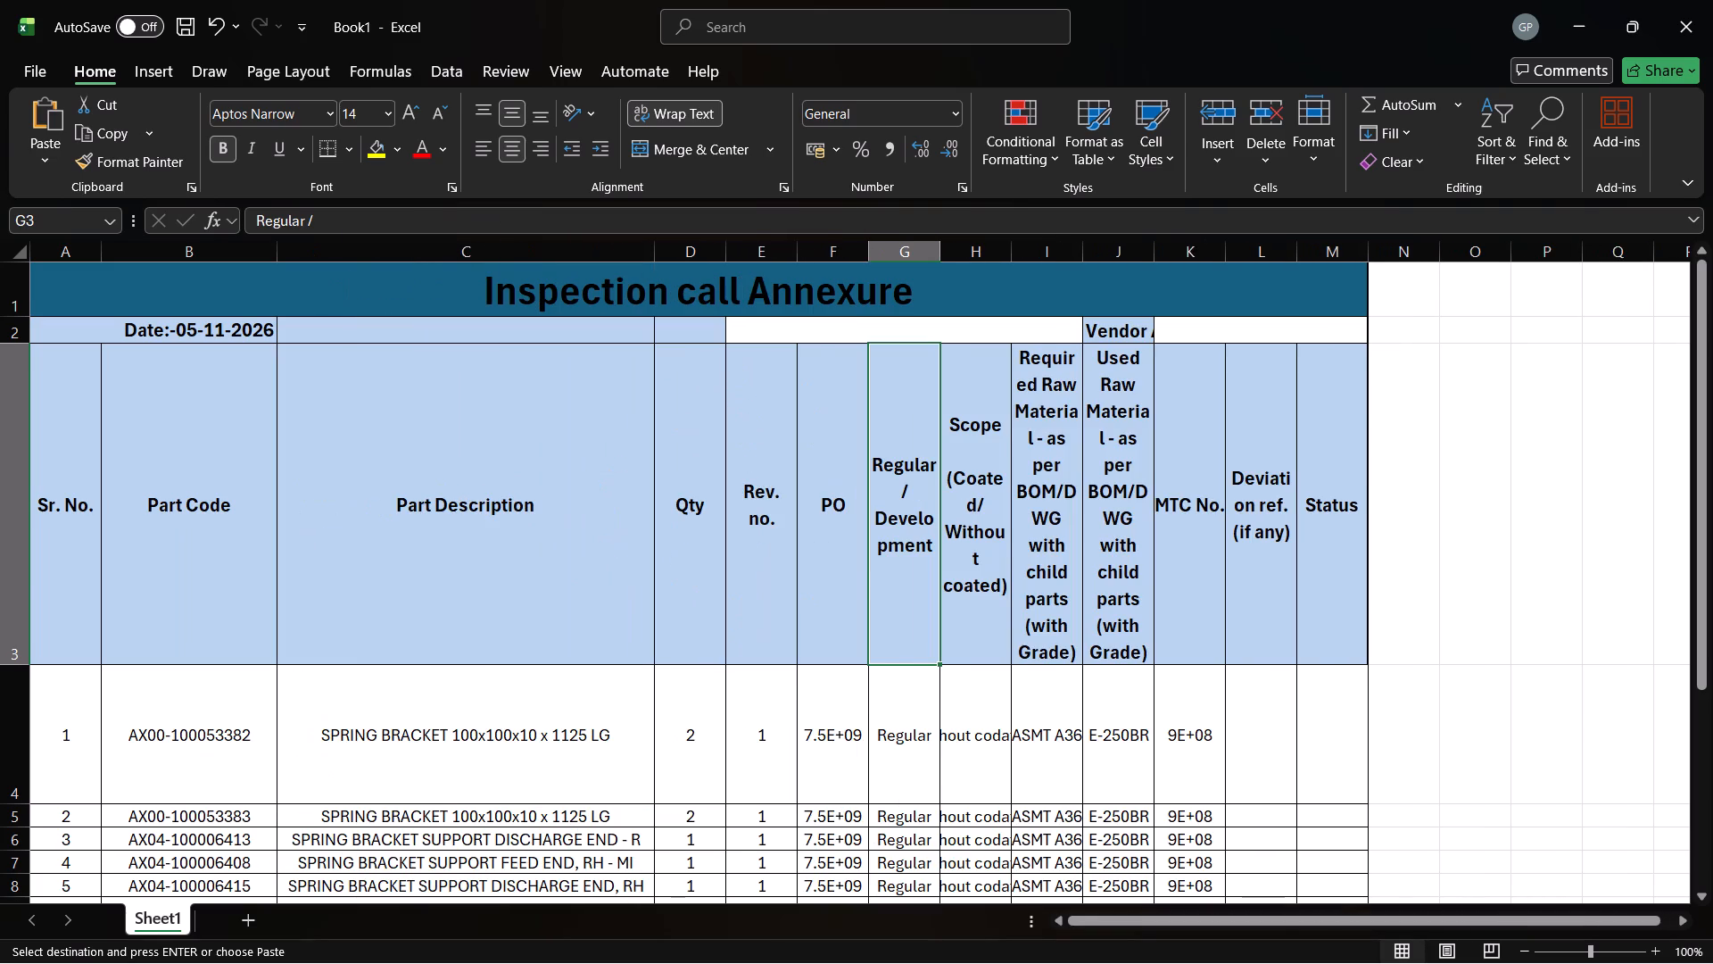
Auto-fit the height of row 4, the first part row.
scroll(583, 487, "right", 3)
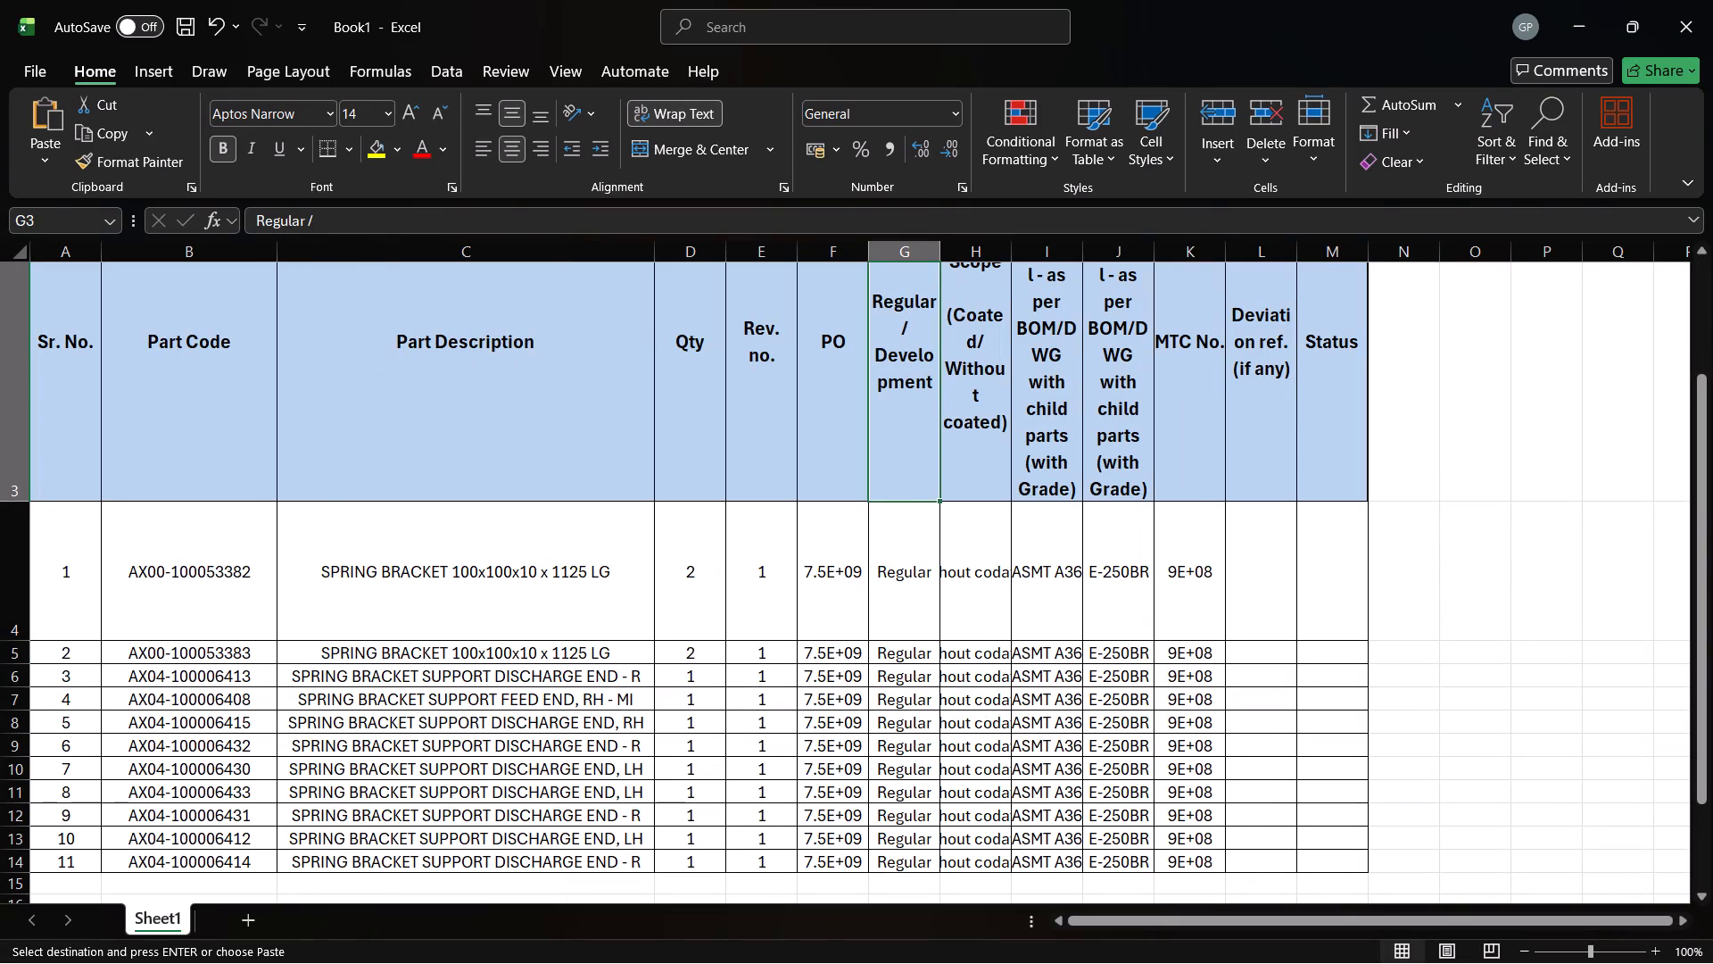
double_click(16, 643)
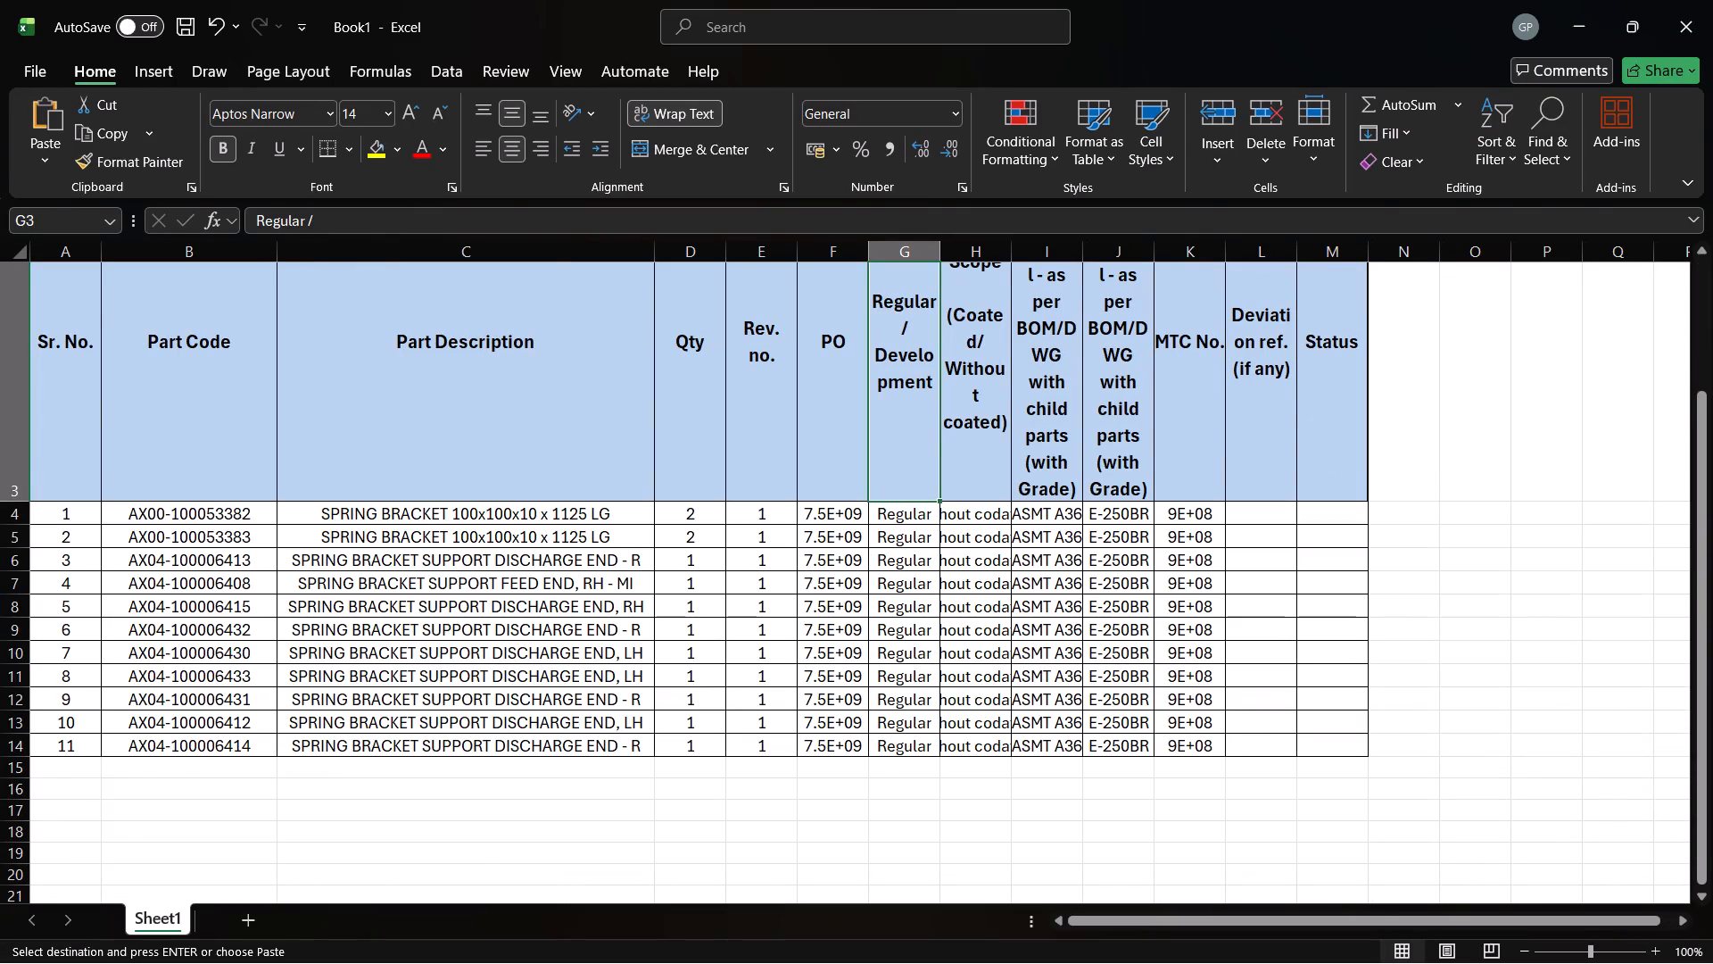
Widen the PO, Regular / Development, Scope and Required Raw Material columns to fit their entries and headings.
scroll(562, 549, "up", 2)
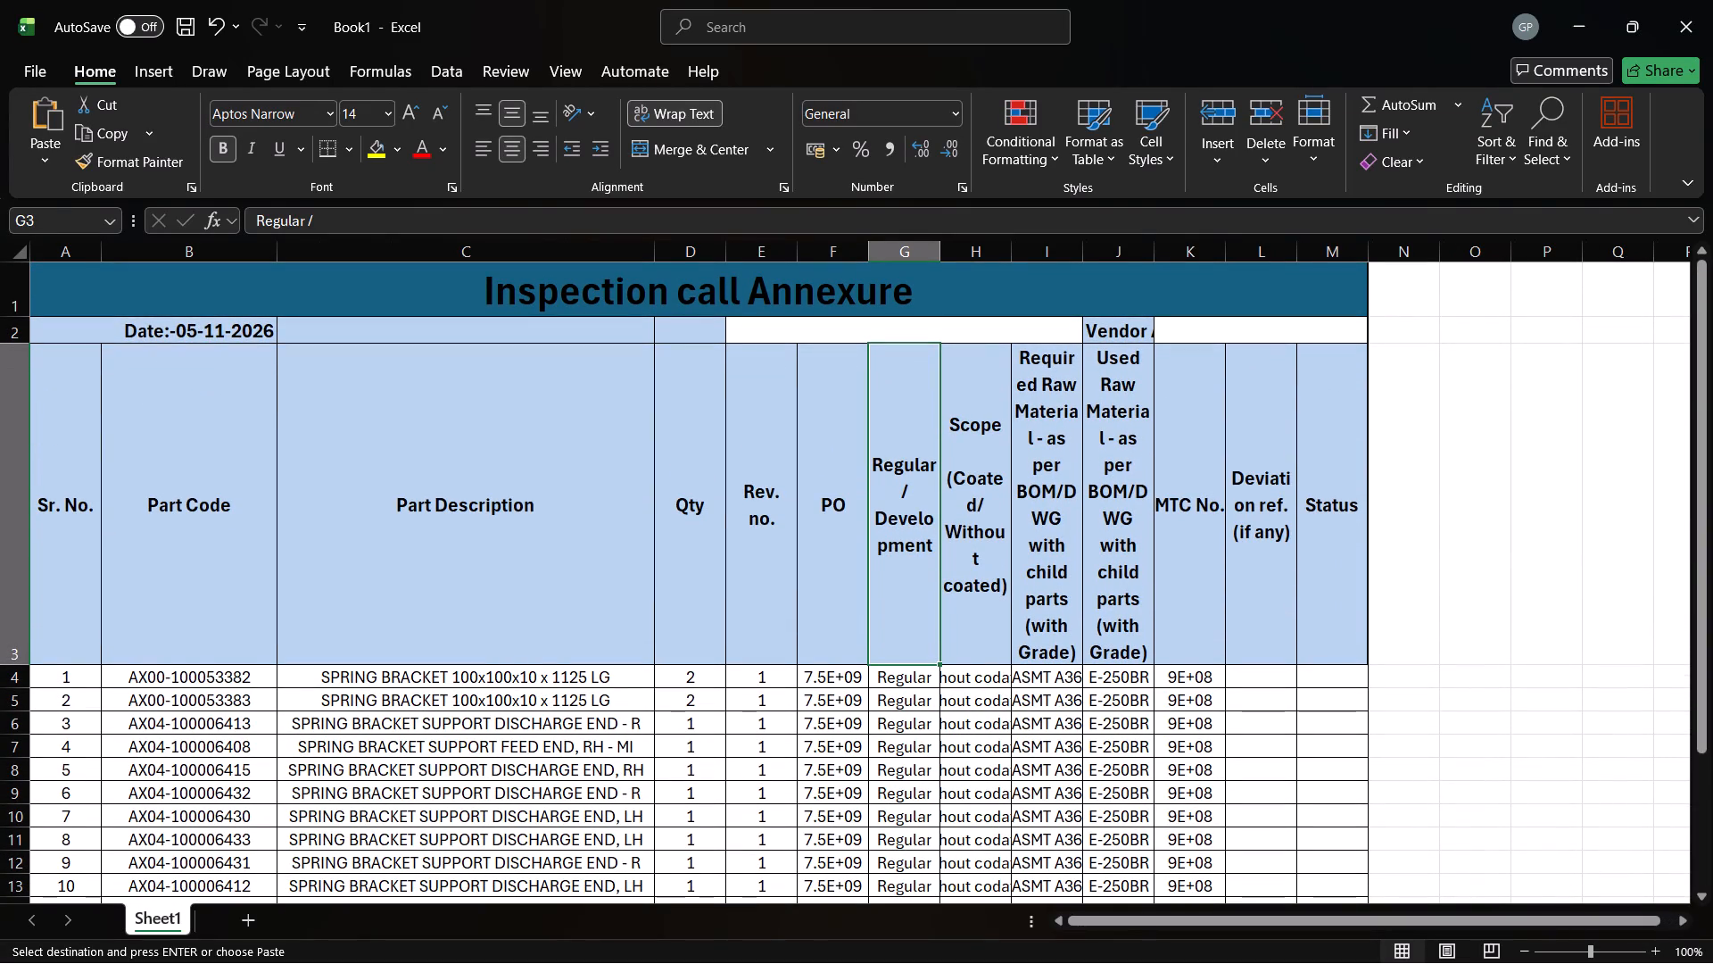
left_click_drag(866, 254, 973, 249)
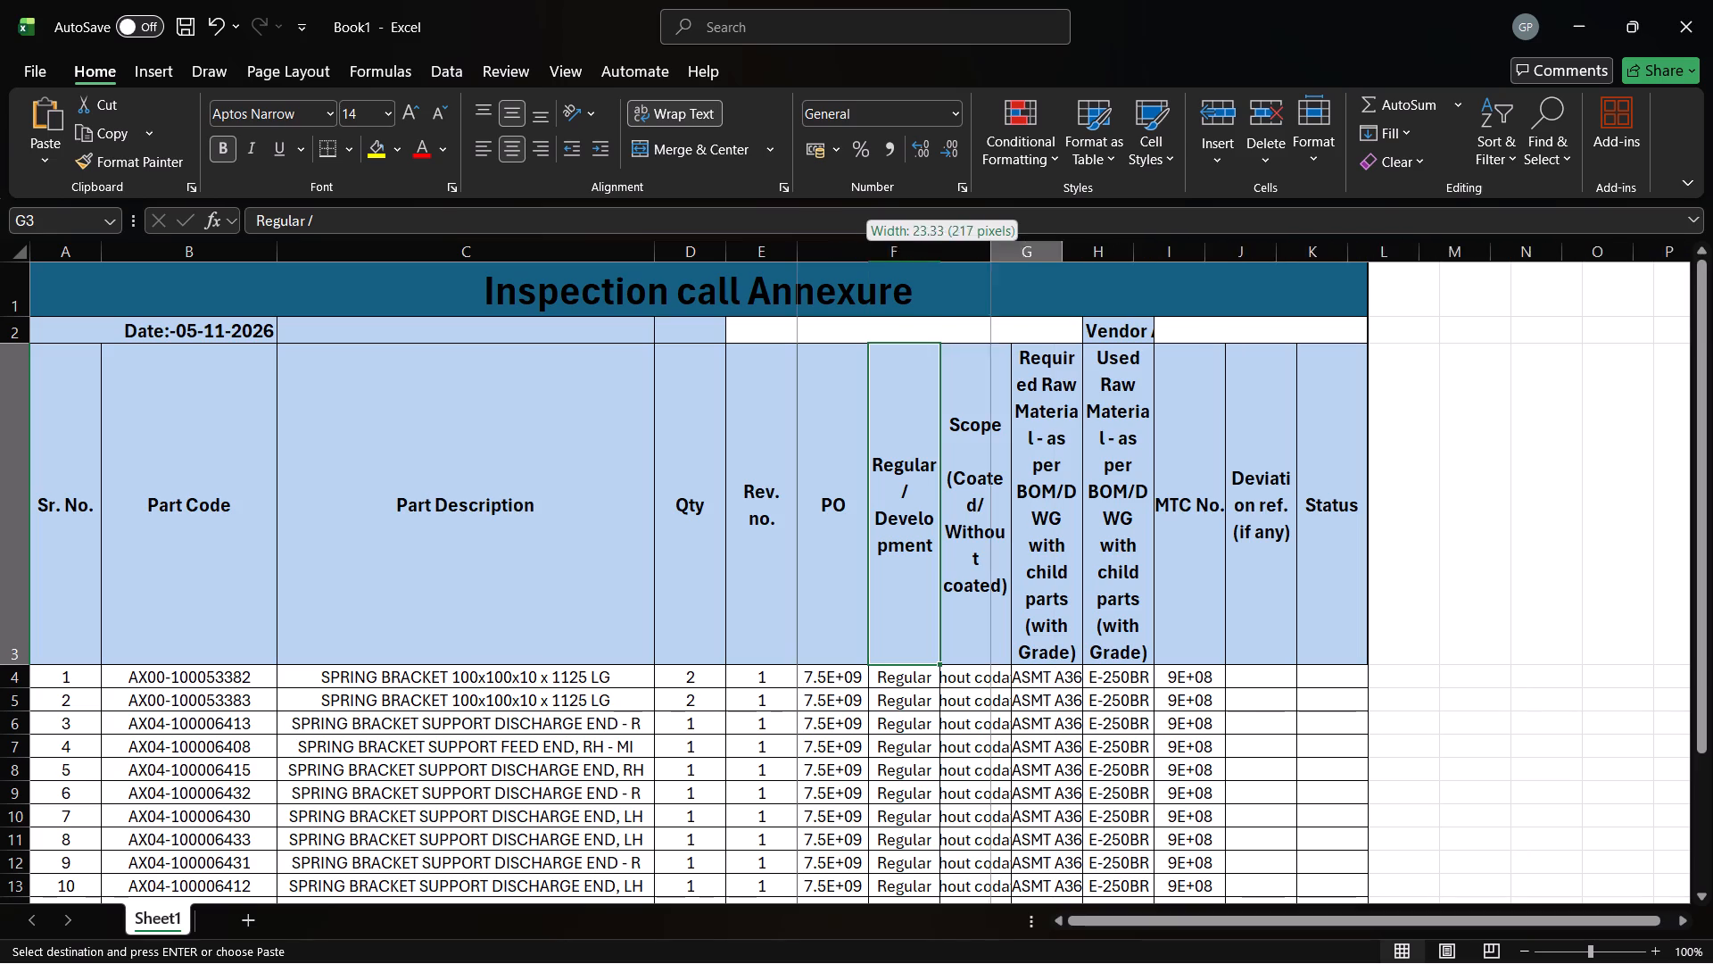
left_click_drag(973, 249, 940, 250)
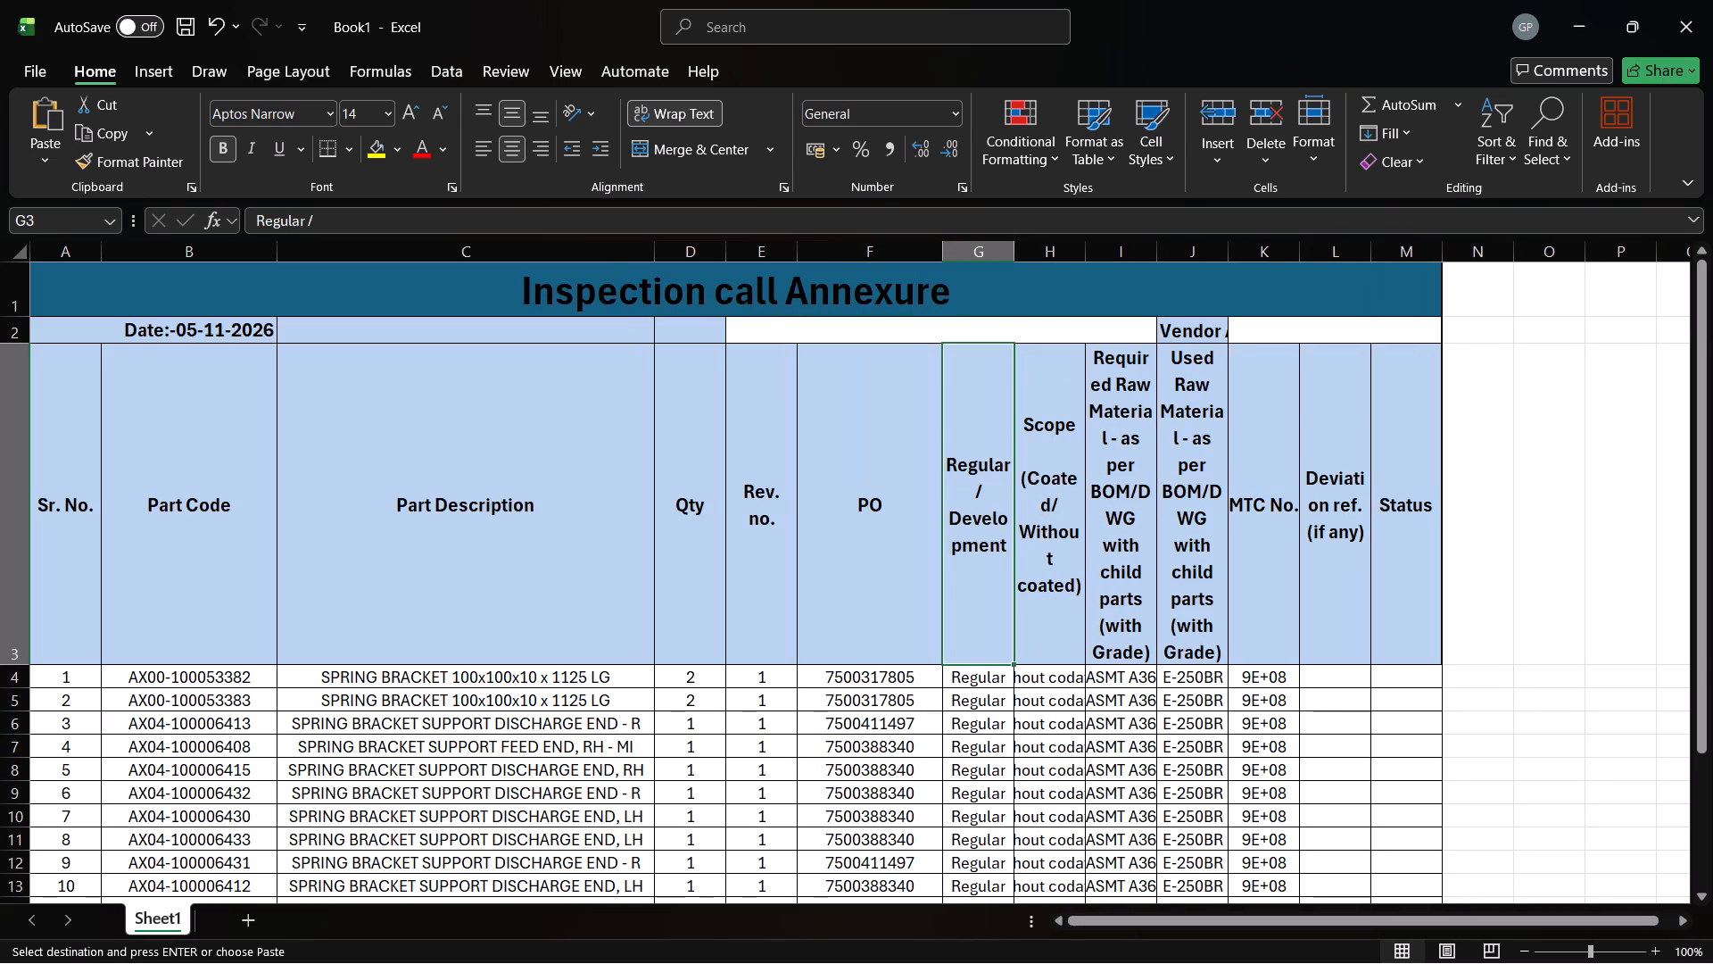
left_click_drag(1011, 253, 1146, 268)
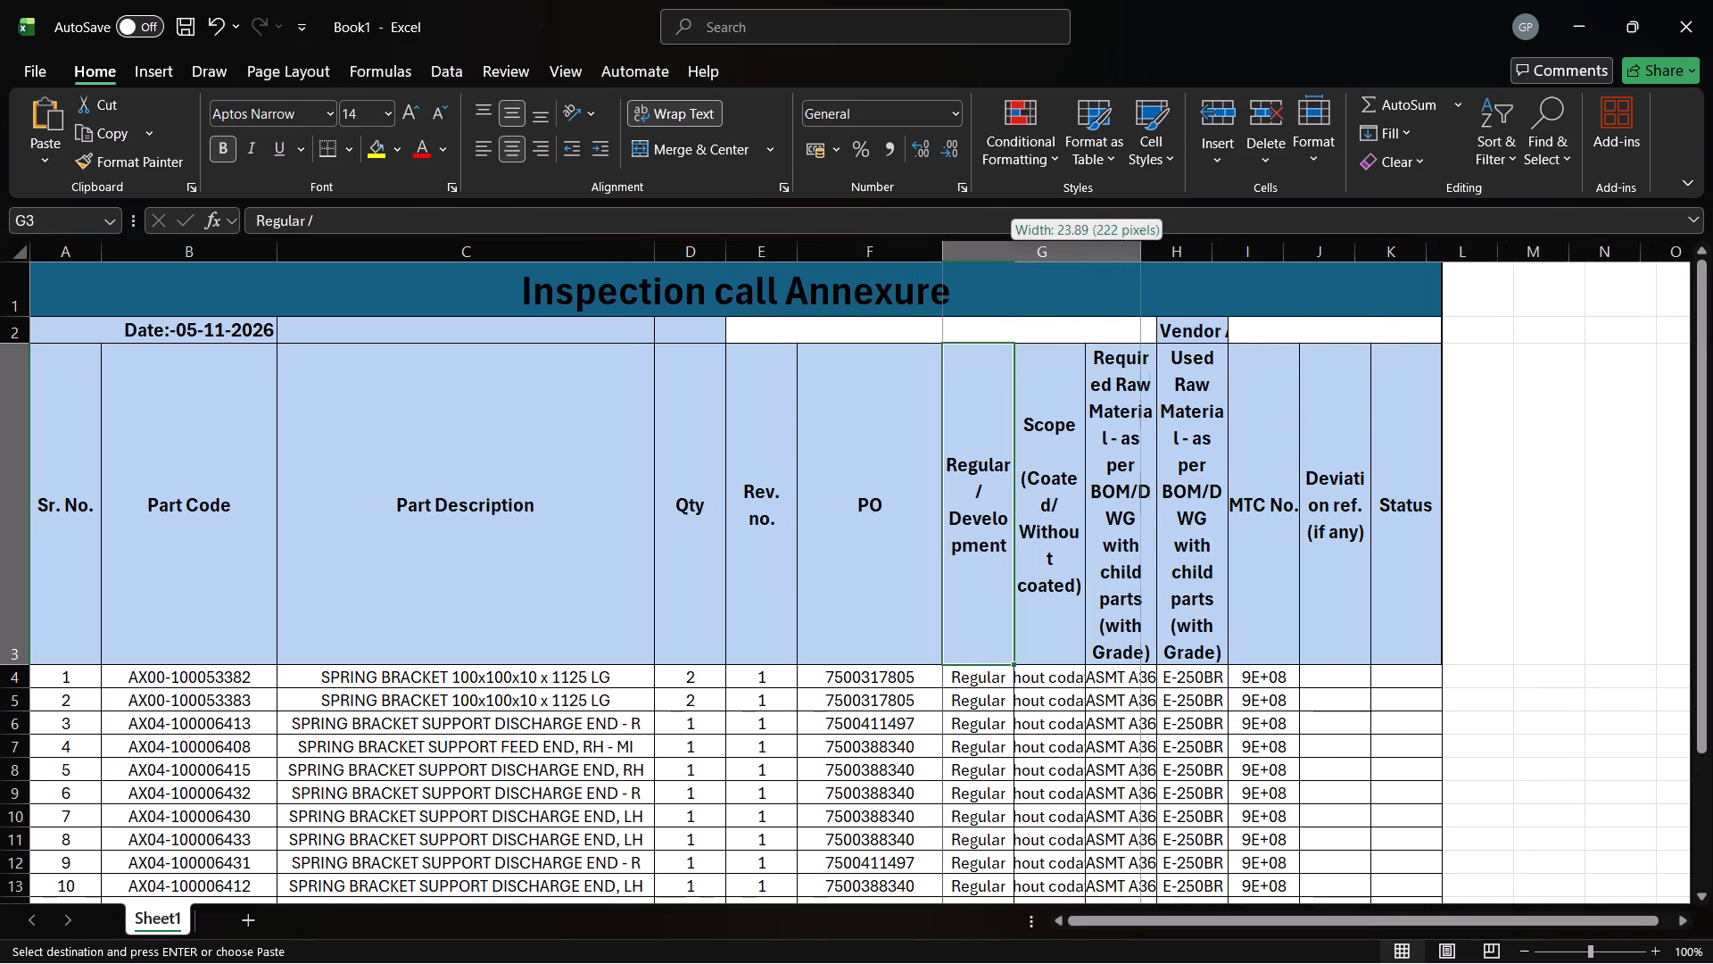
left_click_drag(1146, 268, 1152, 268)
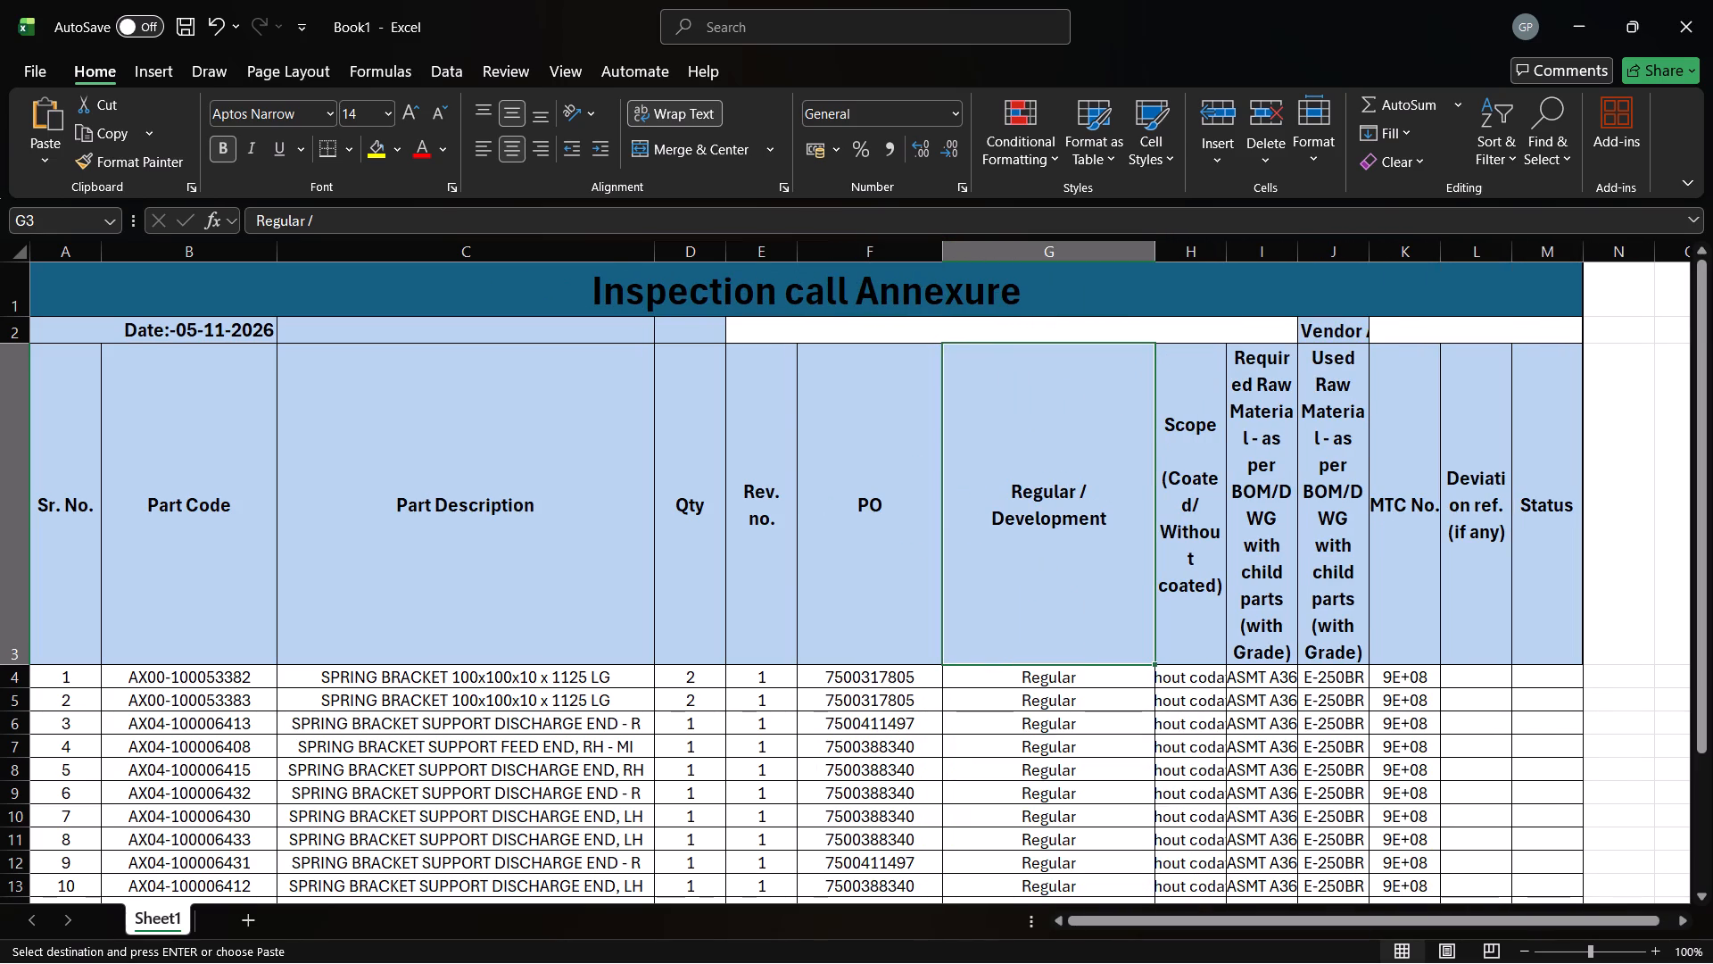
left_click_drag(1231, 253, 1338, 291)
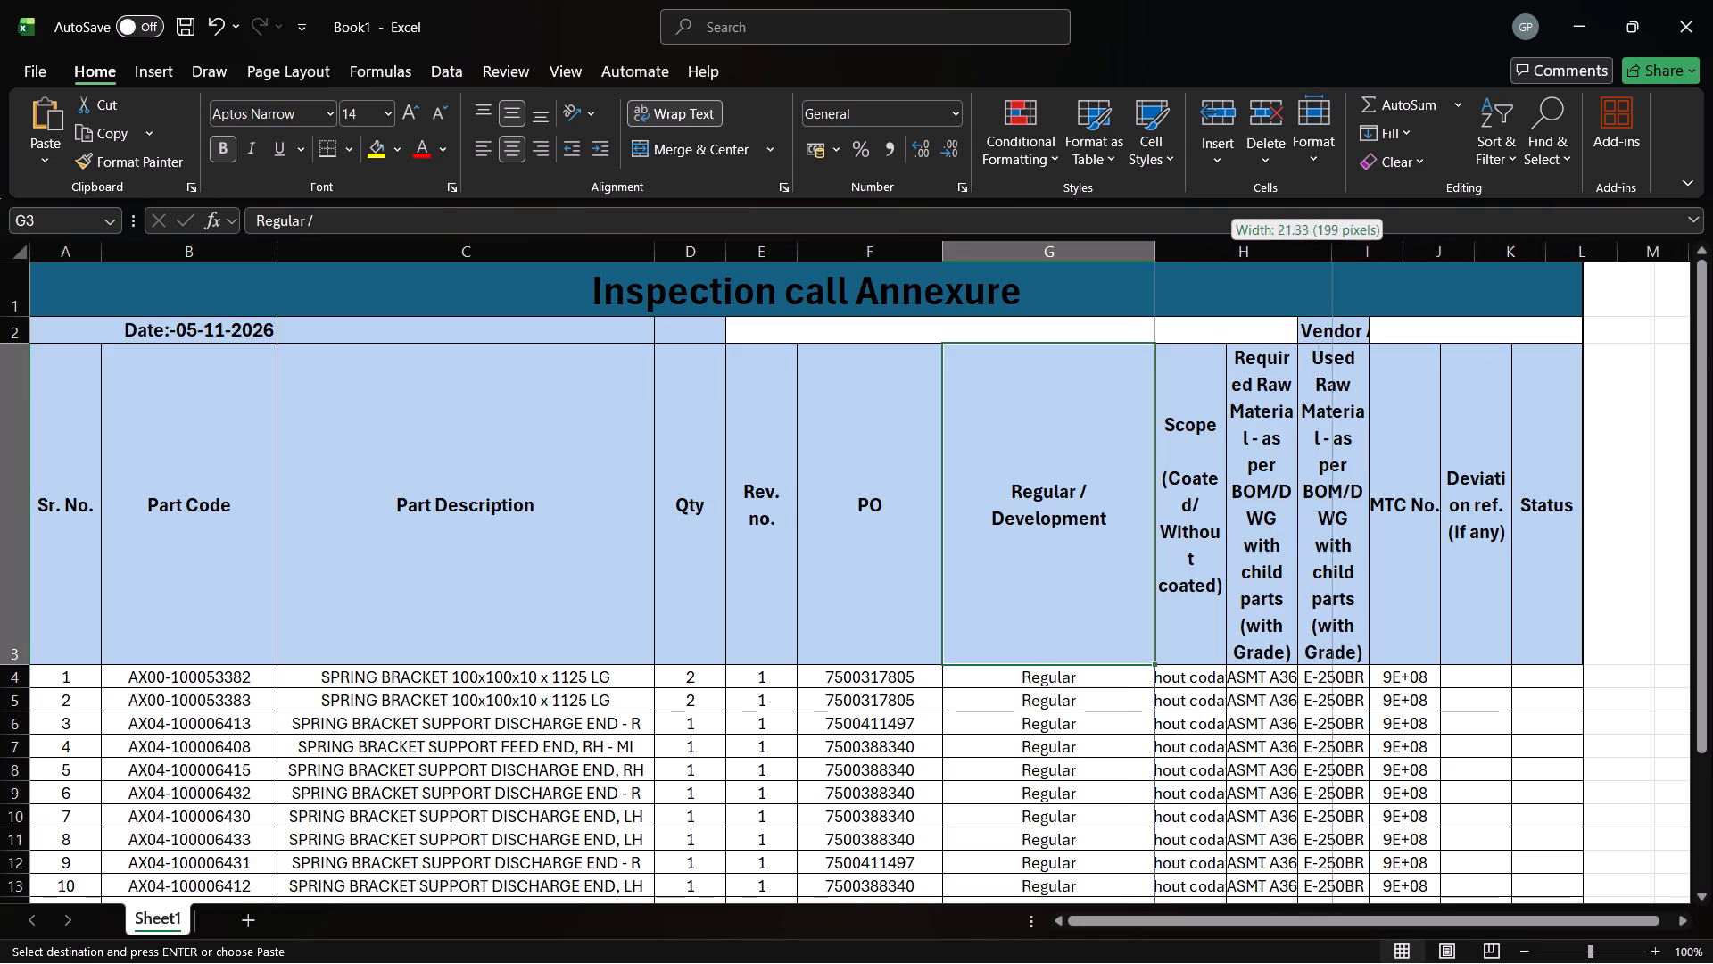
left_click_drag(1338, 291, 1314, 311)
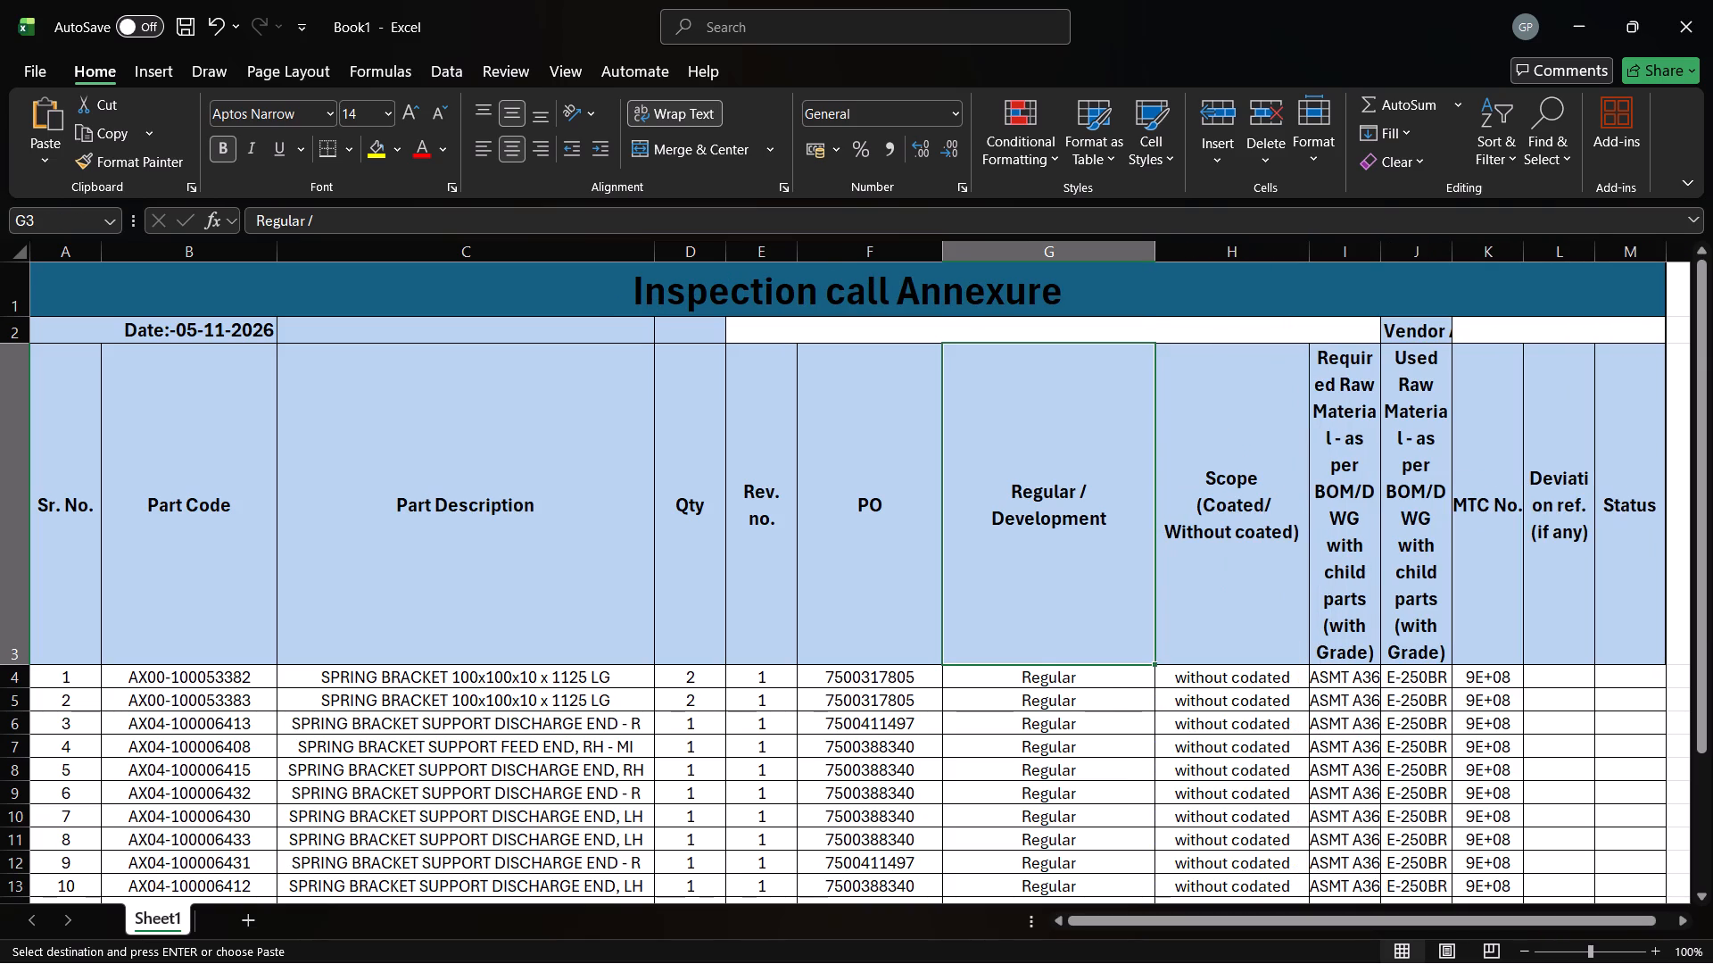
left_click_drag(1380, 253, 1470, 278)
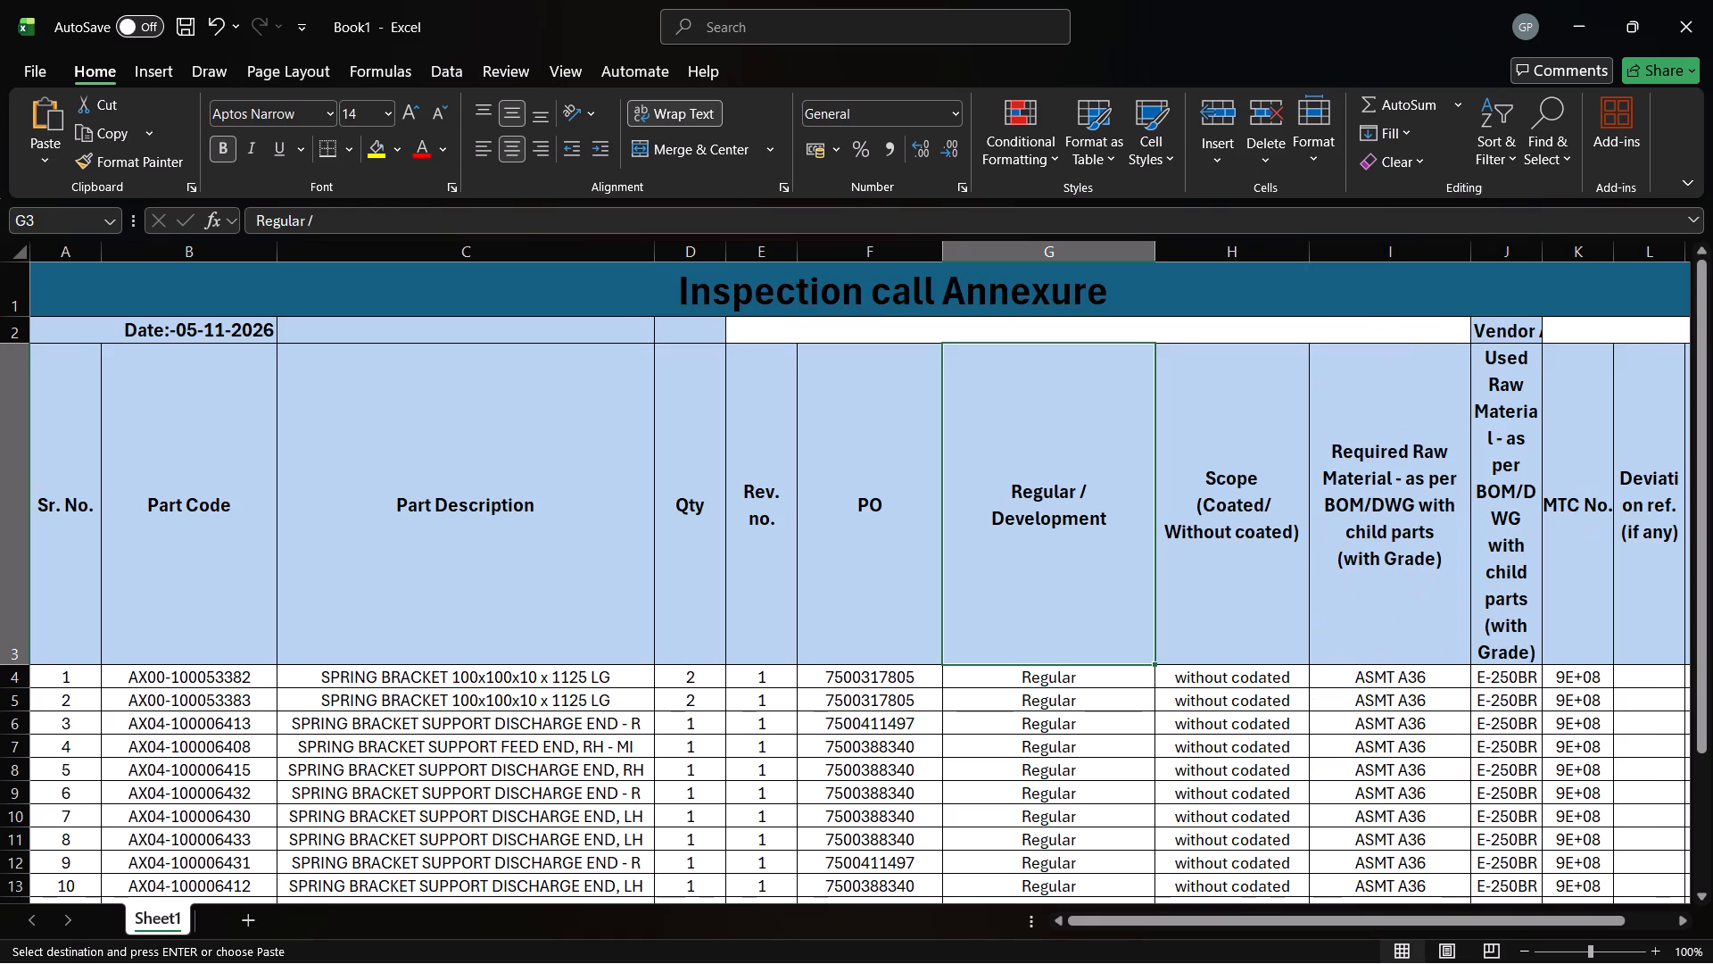
Widen the Used Raw Material column so its heading wraps onto only a few lines.
scroll(1393, 446, "left", 4)
scroll(1393, 446, "right", 1)
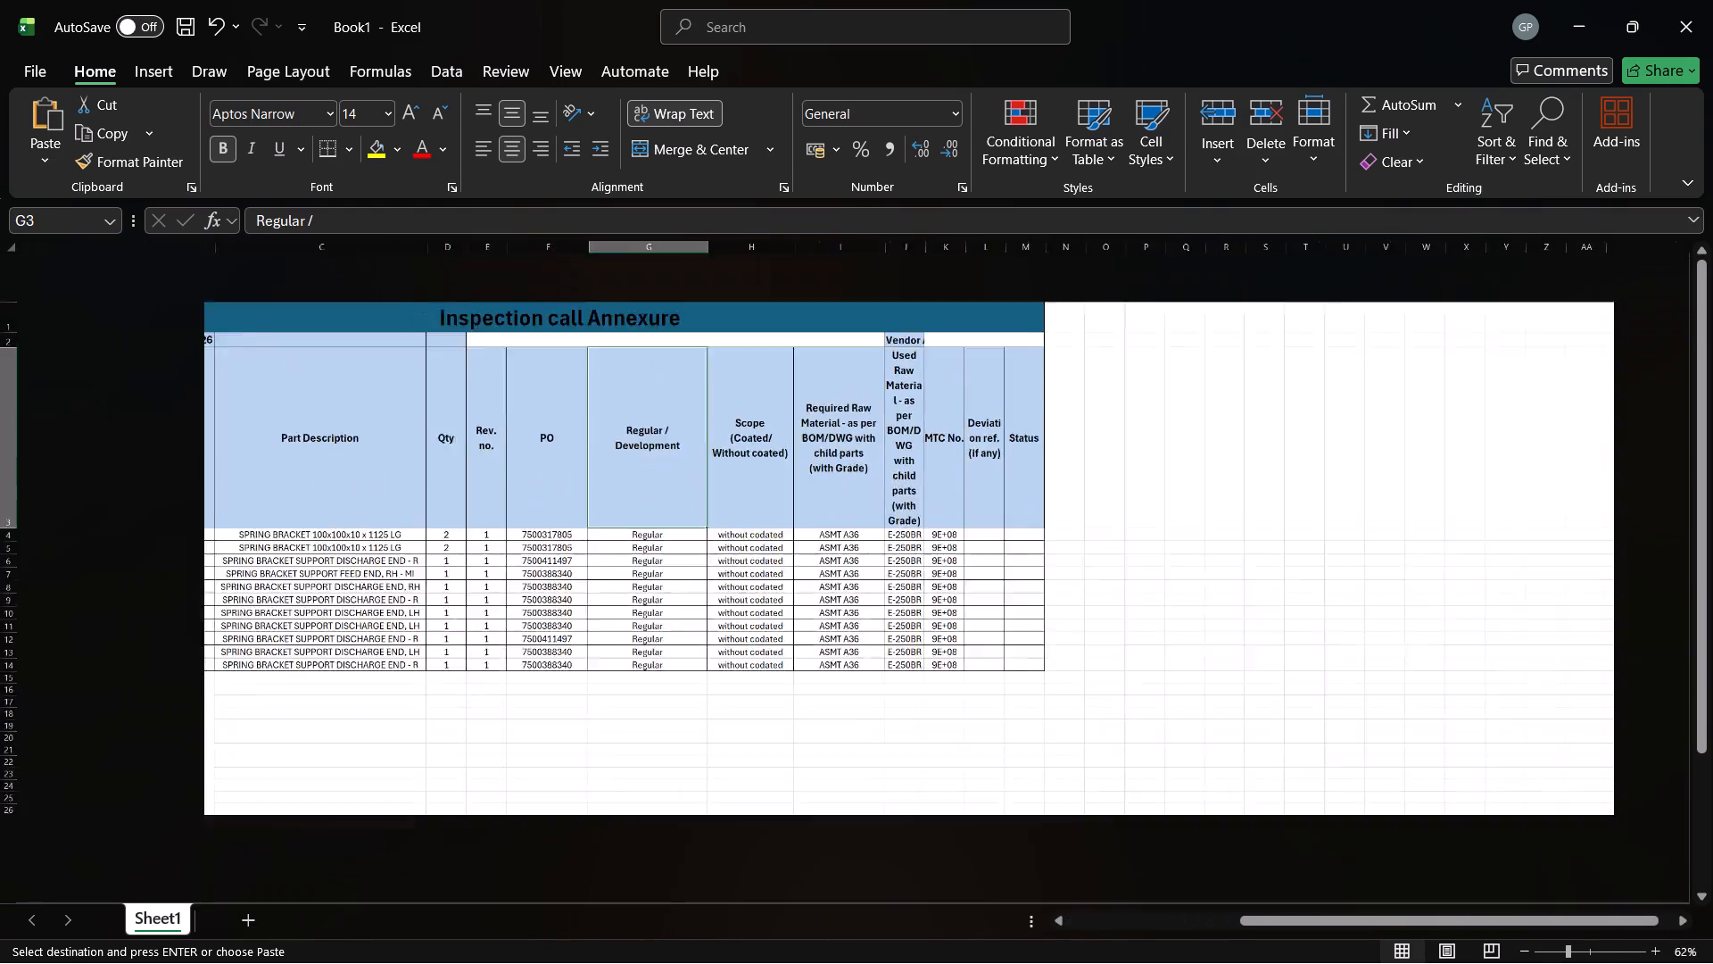
scroll(790, 605, "right", 3)
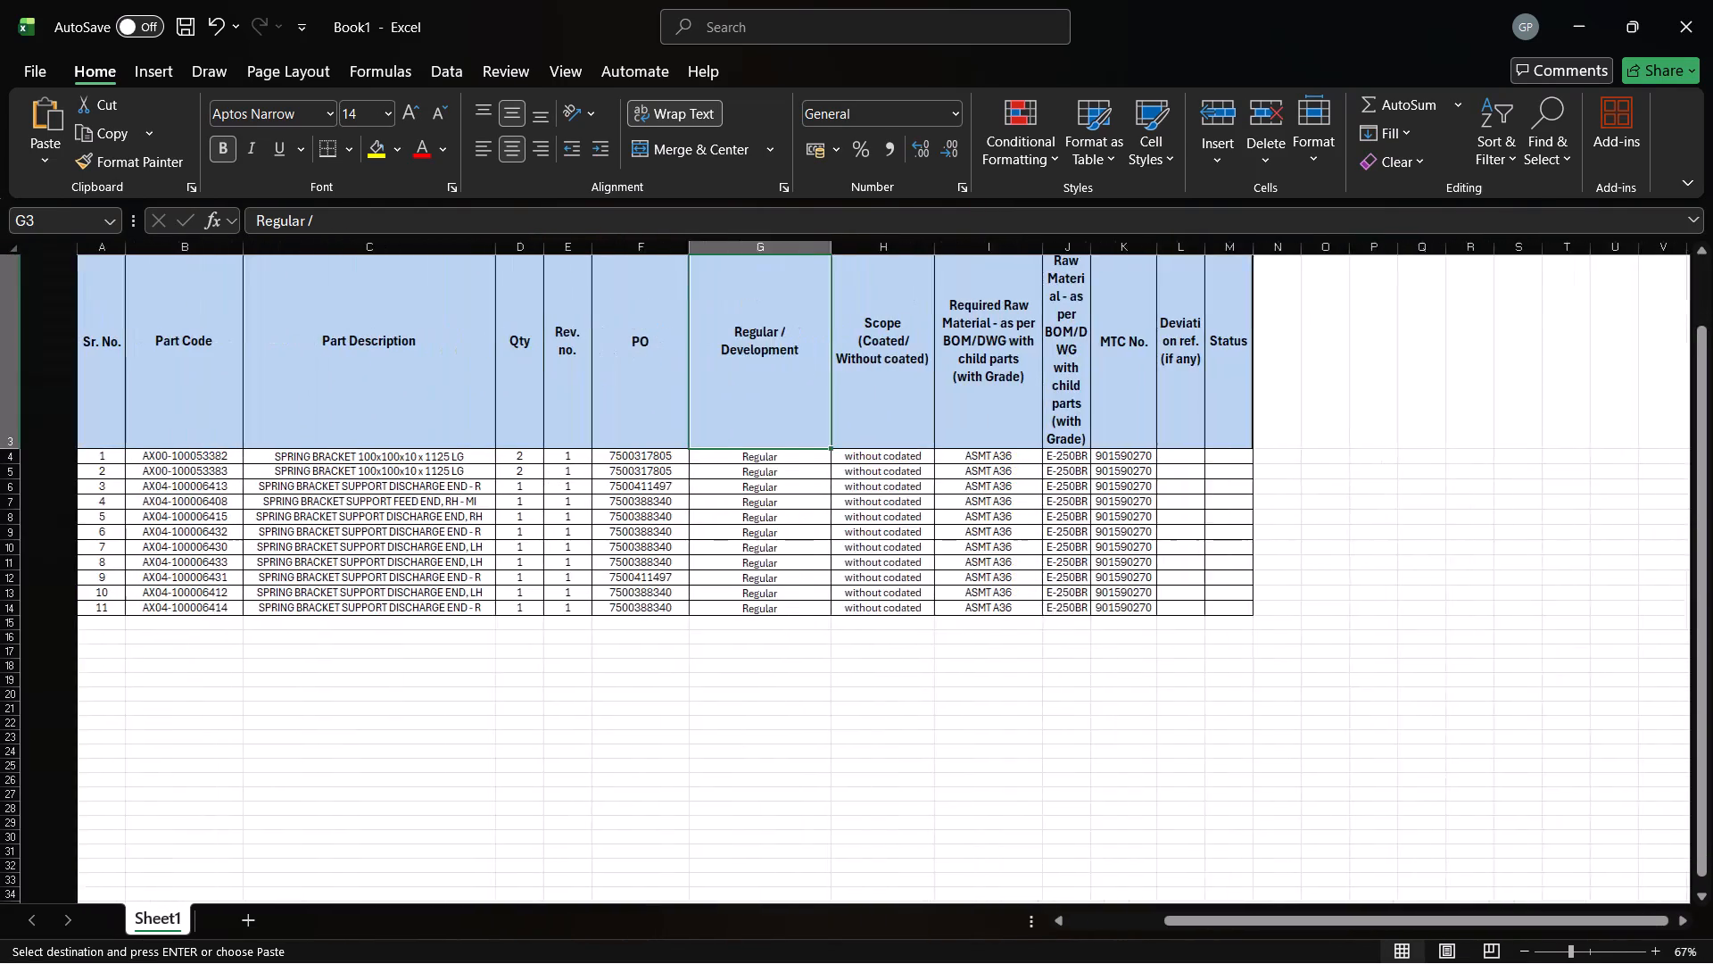
scroll(790, 605, "up", 8)
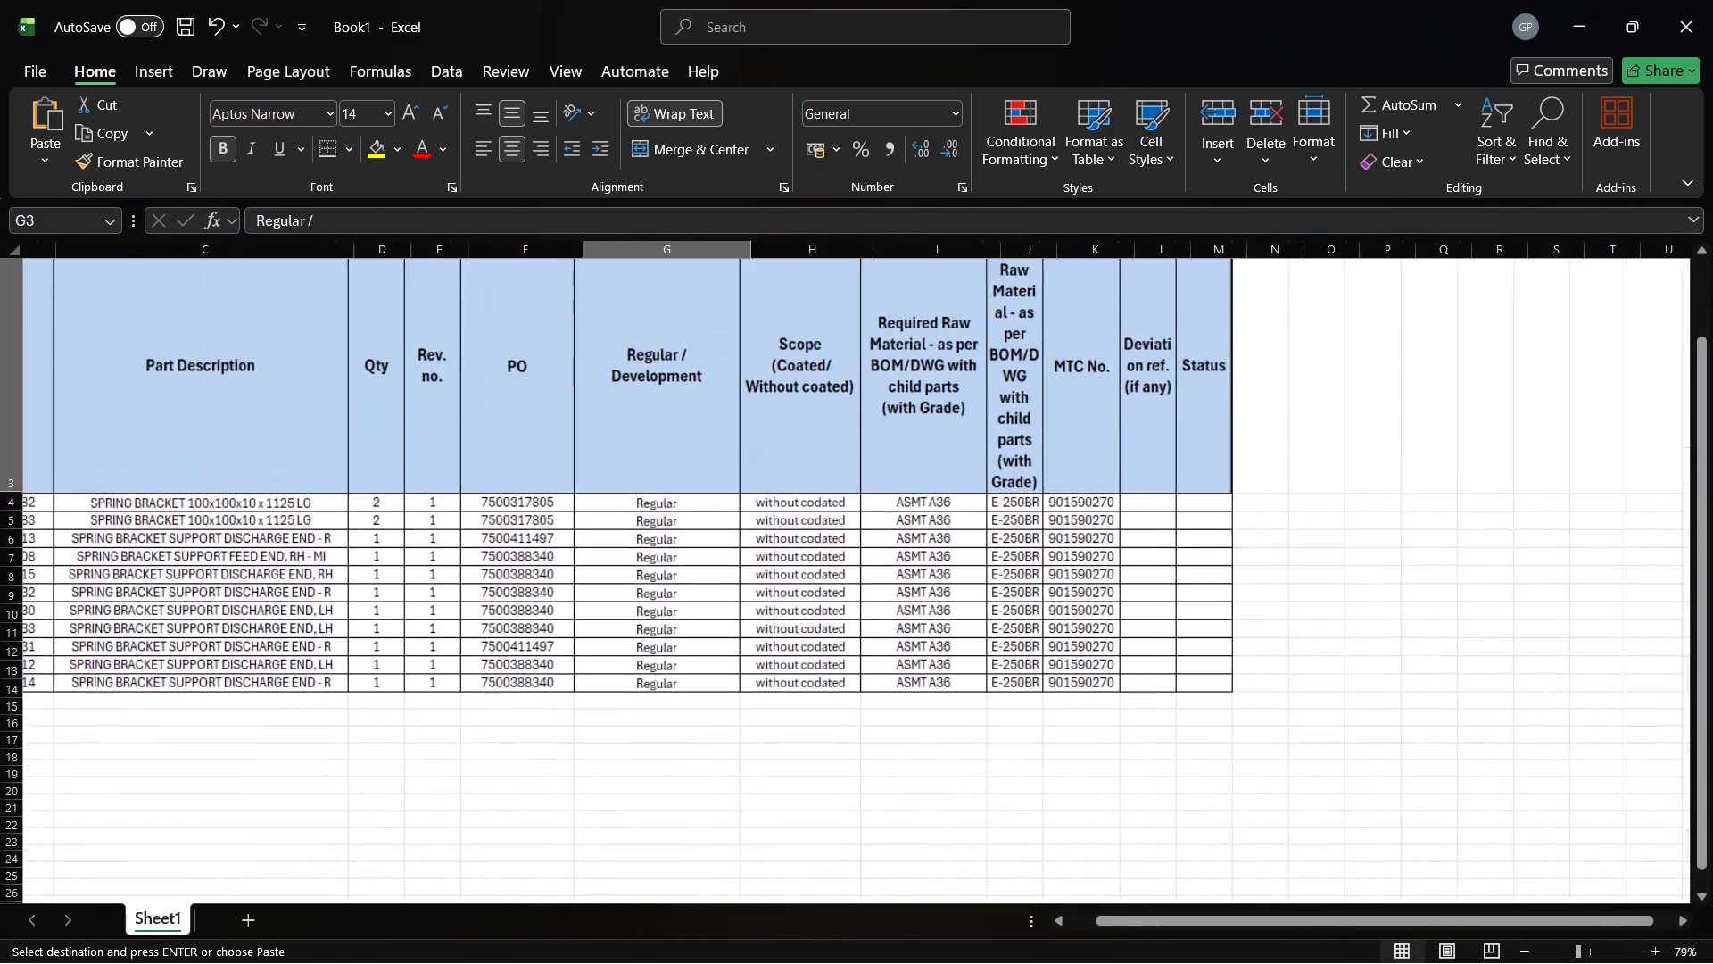
scroll(1014, 384, "up", 4)
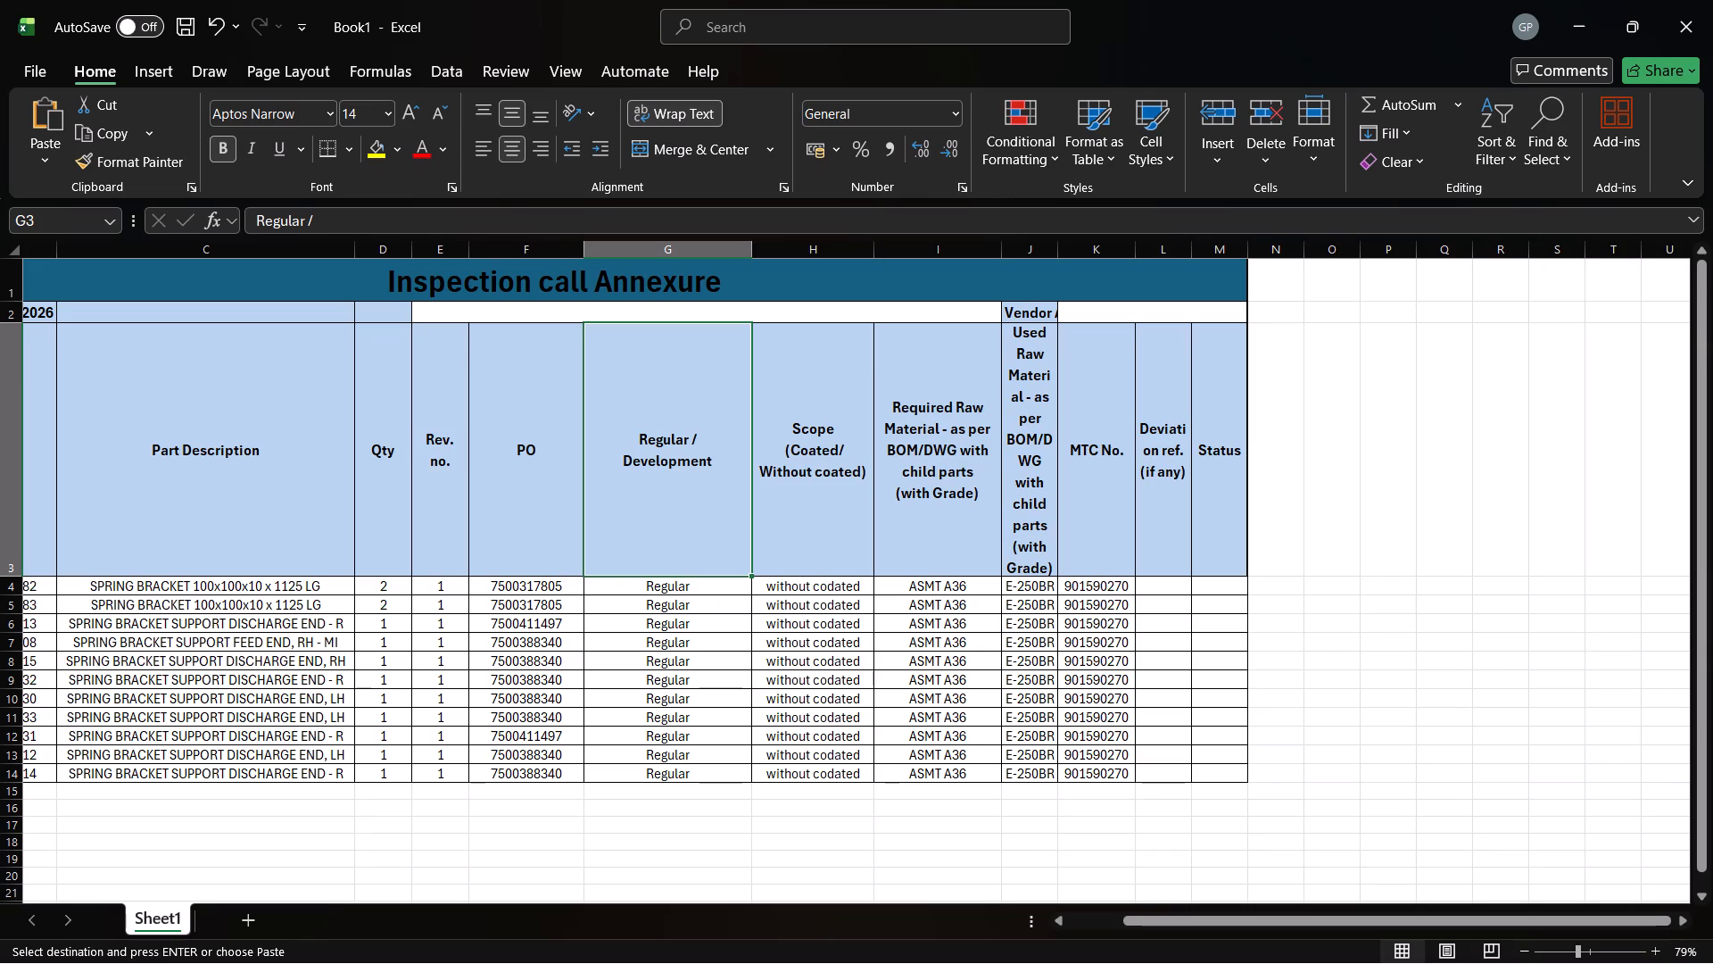
left_click_drag(1059, 249, 1154, 245)
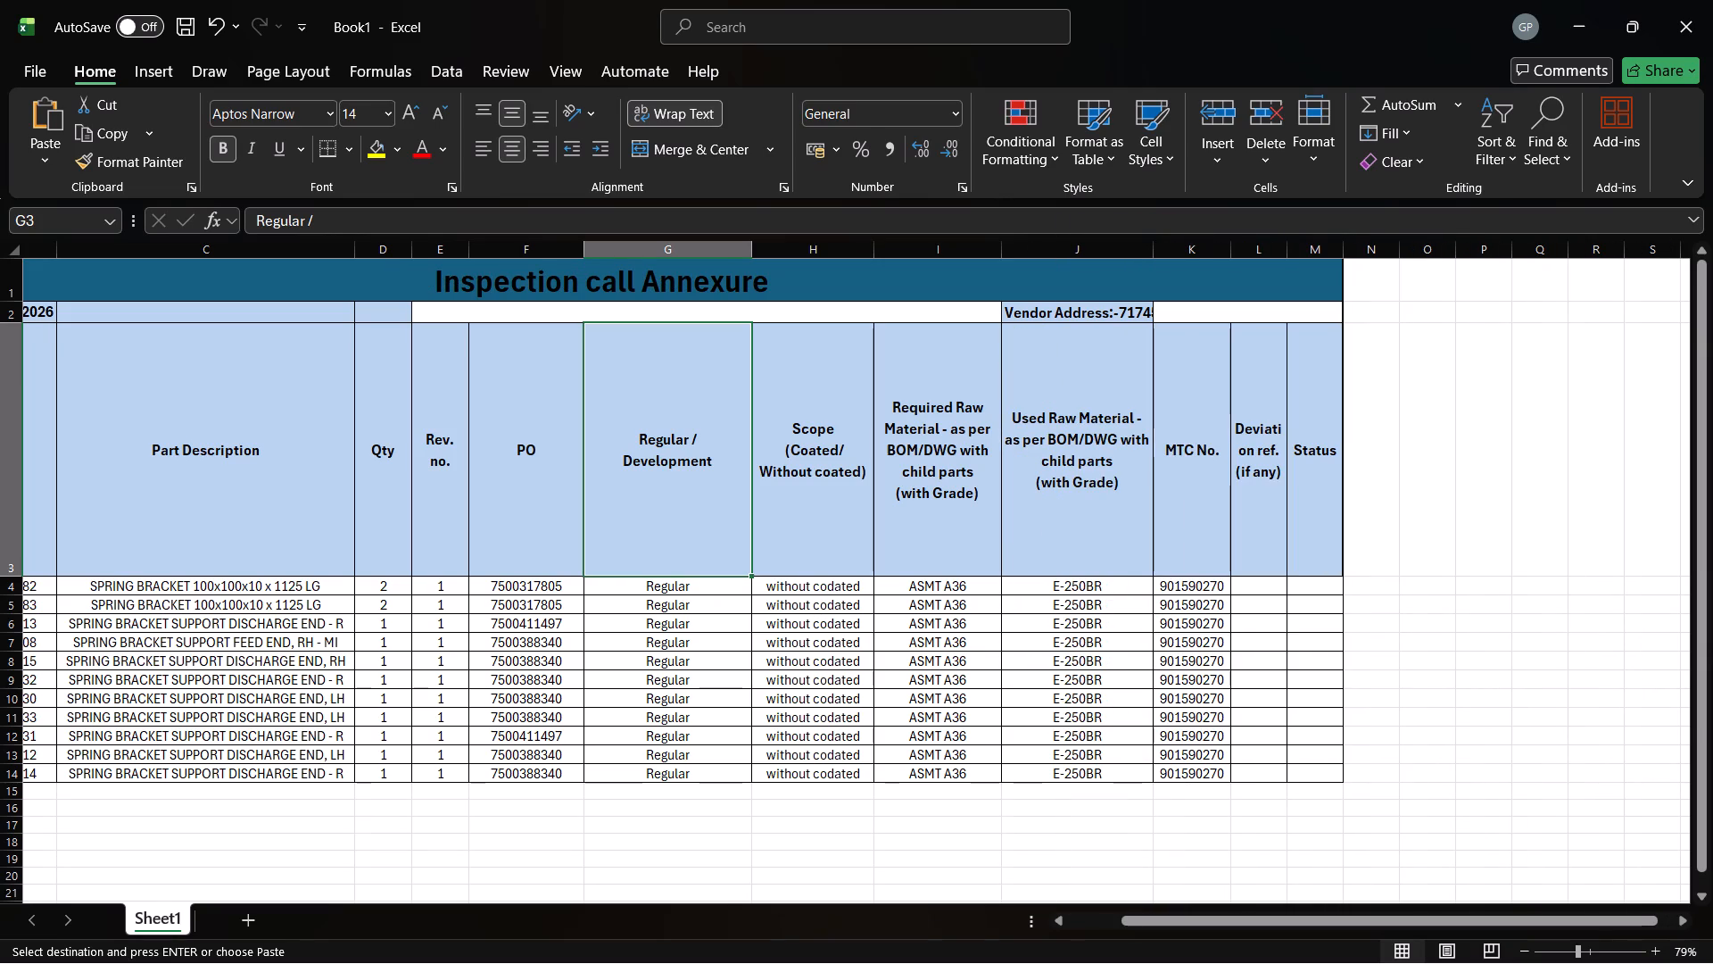
Auto-fit the height of header row 3.
double_click(15, 577)
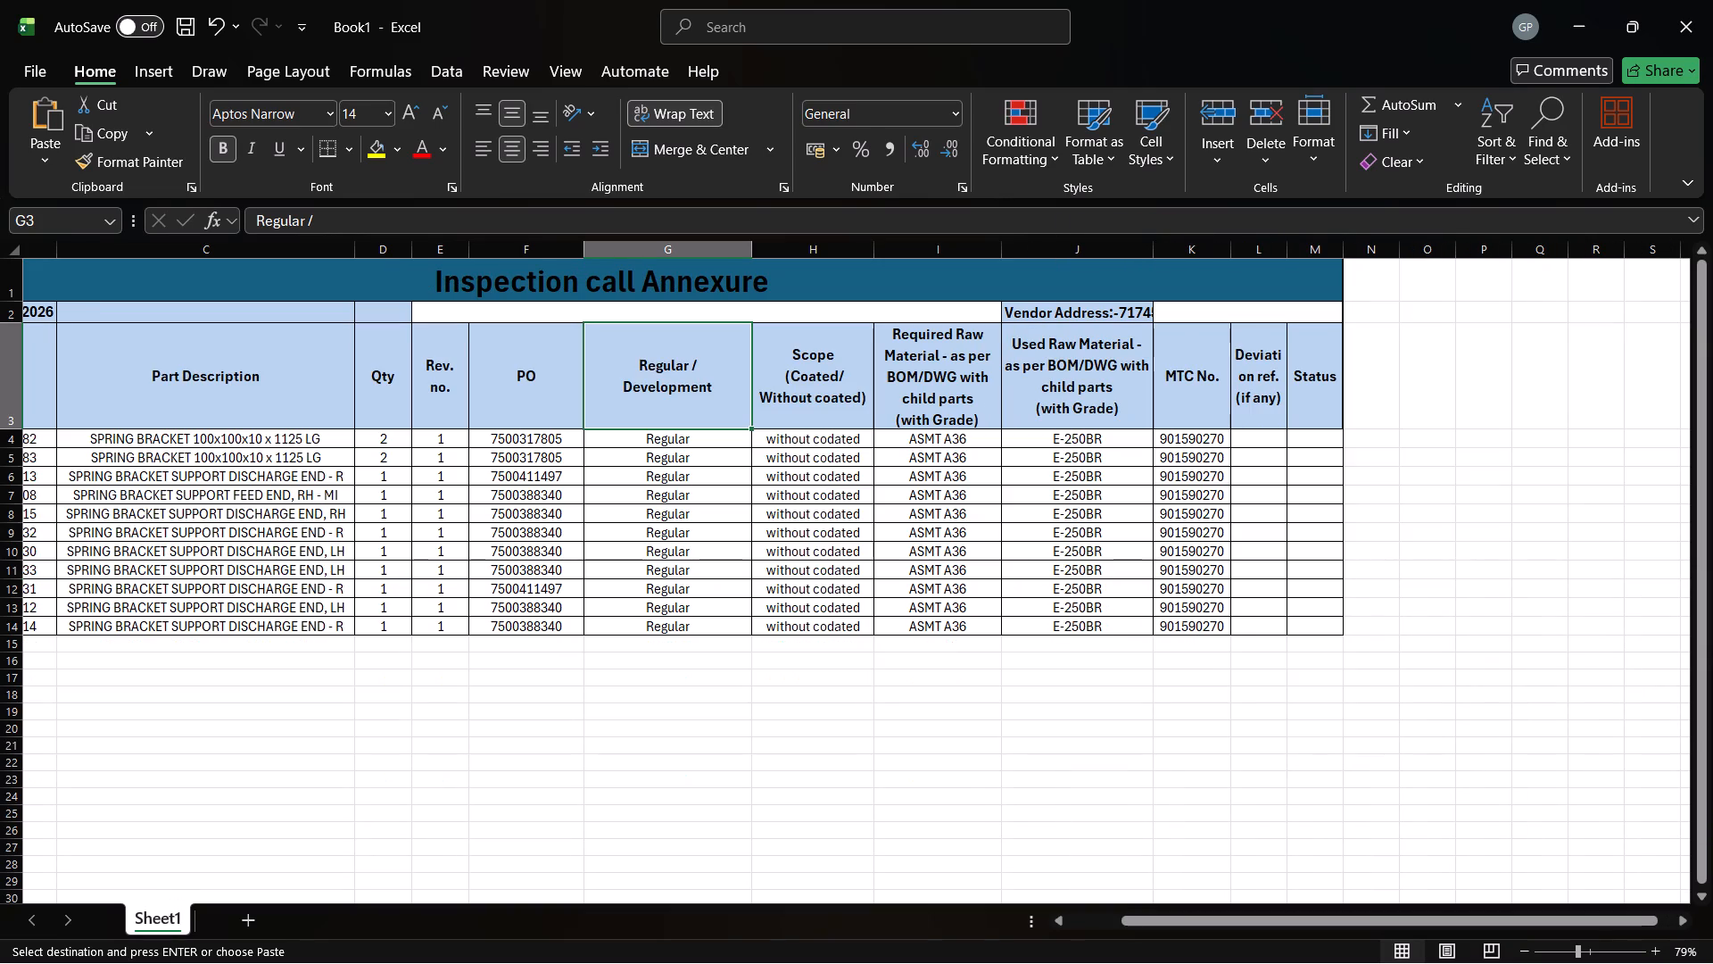
Widen the Deviation ref. column, and slightly enlarge the Used Raw Material, Required Raw Material and Part Description columns.
scroll(1080, 822, "up", 7)
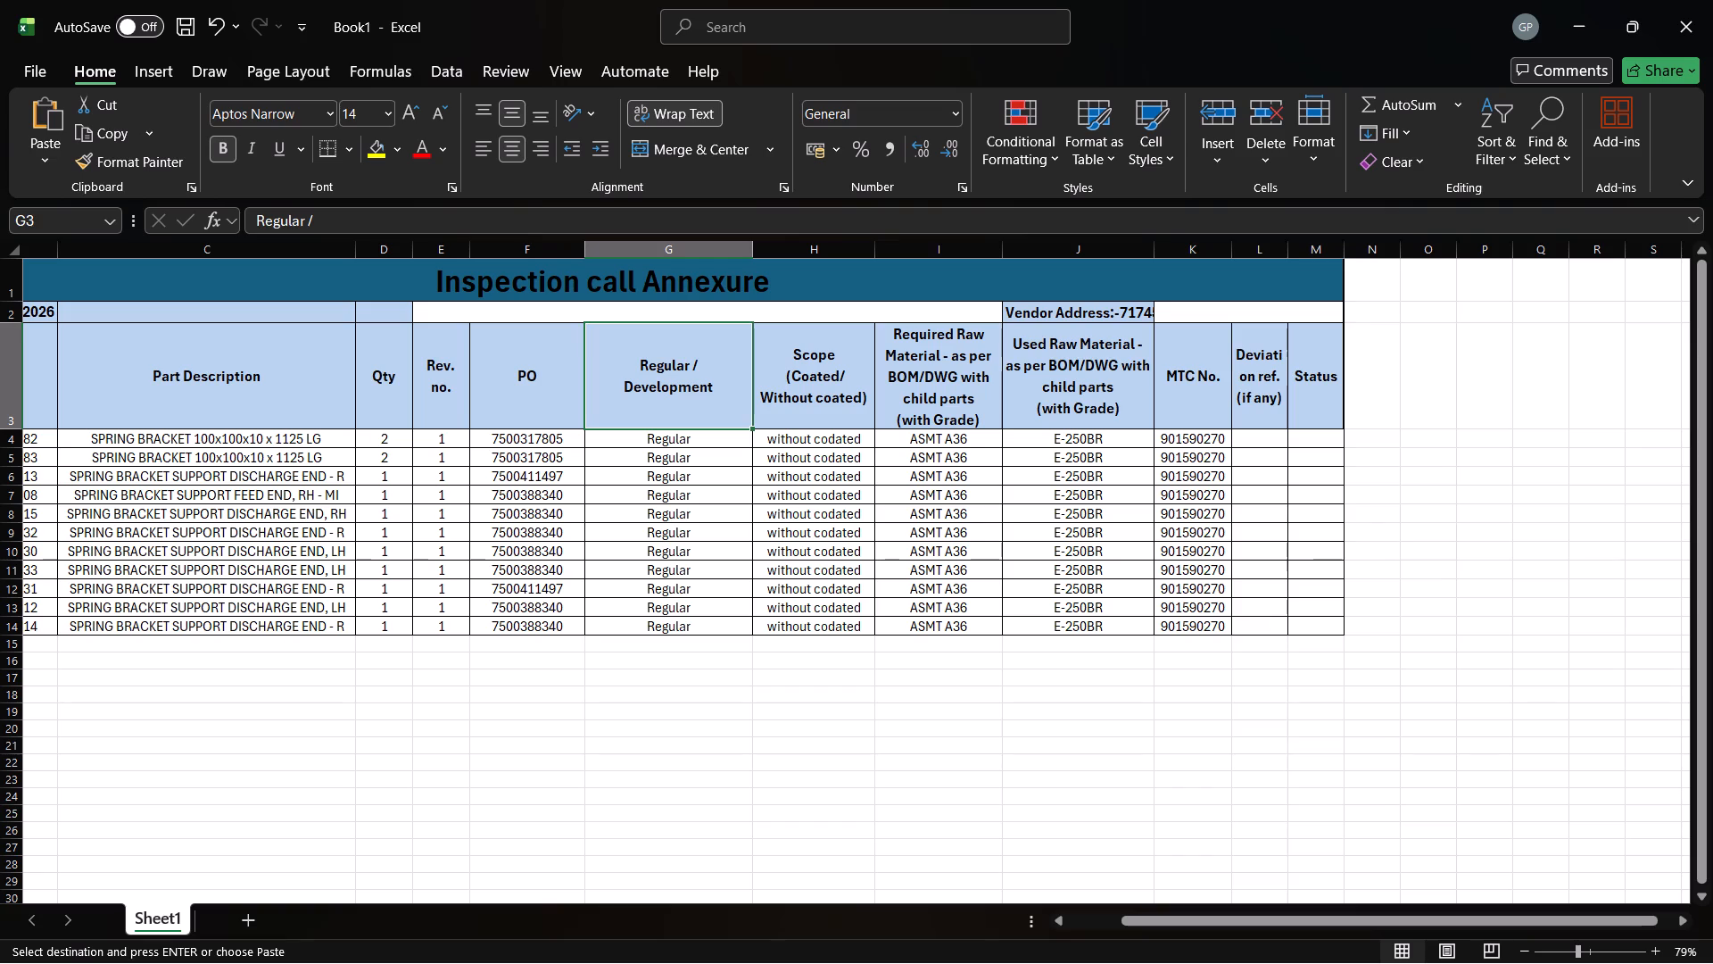
left_click_drag(1286, 248, 1327, 248)
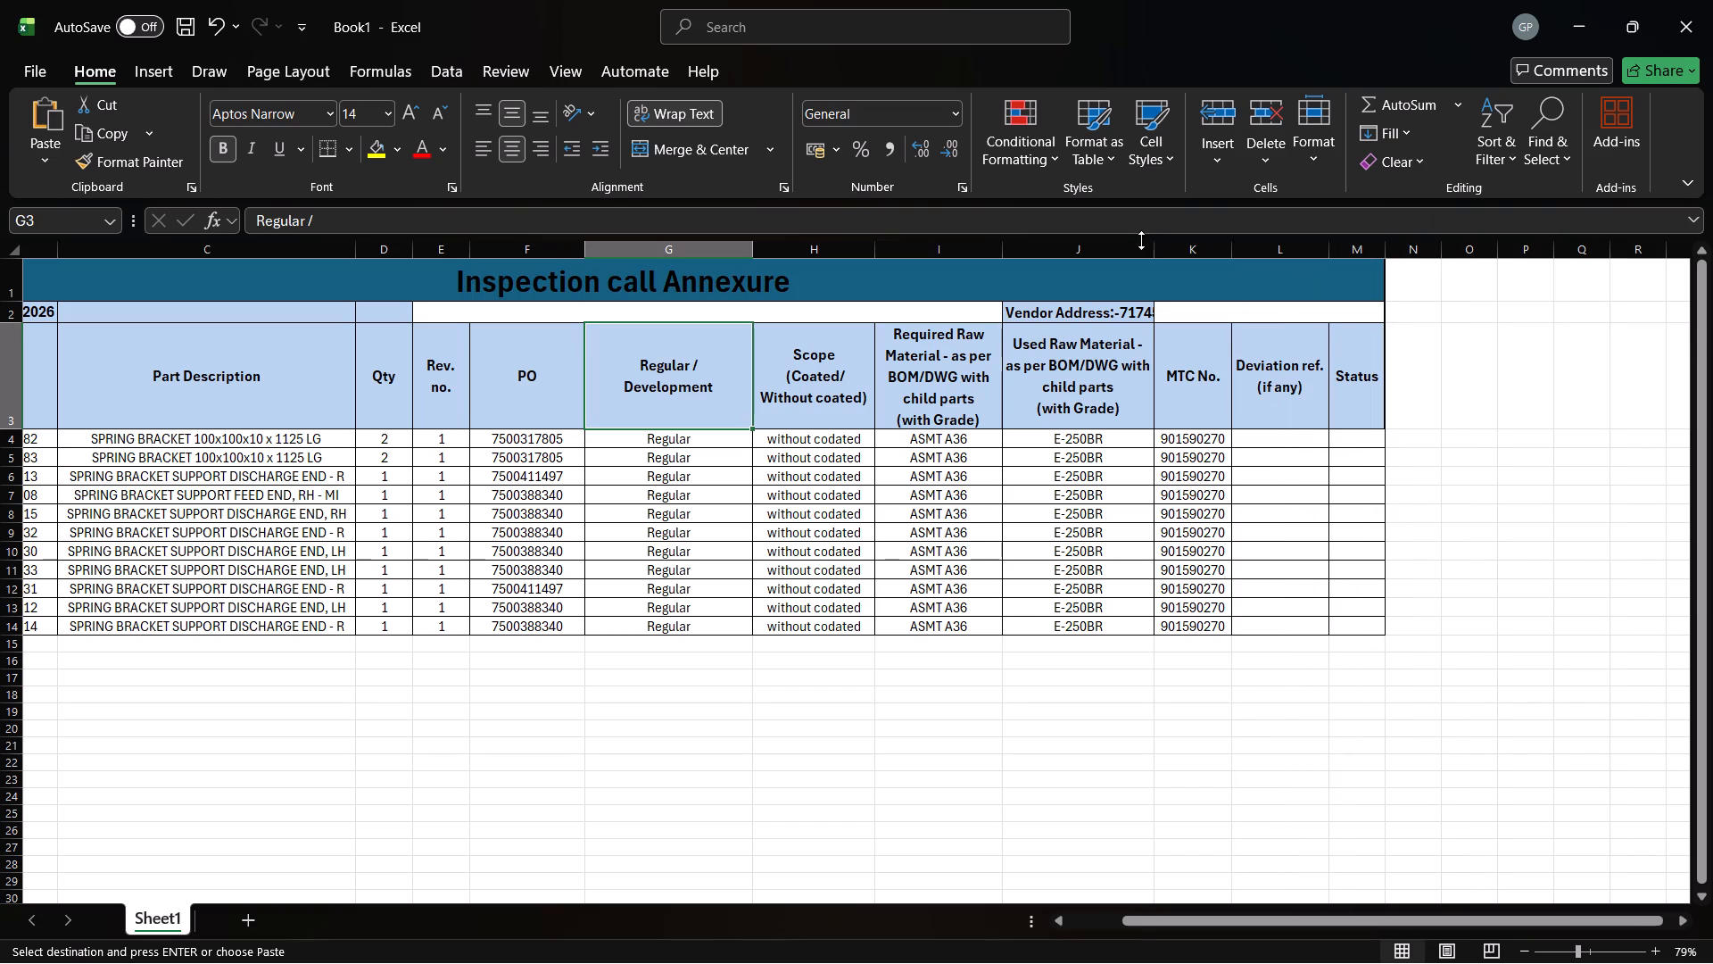
left_click_drag(1148, 245, 1183, 250)
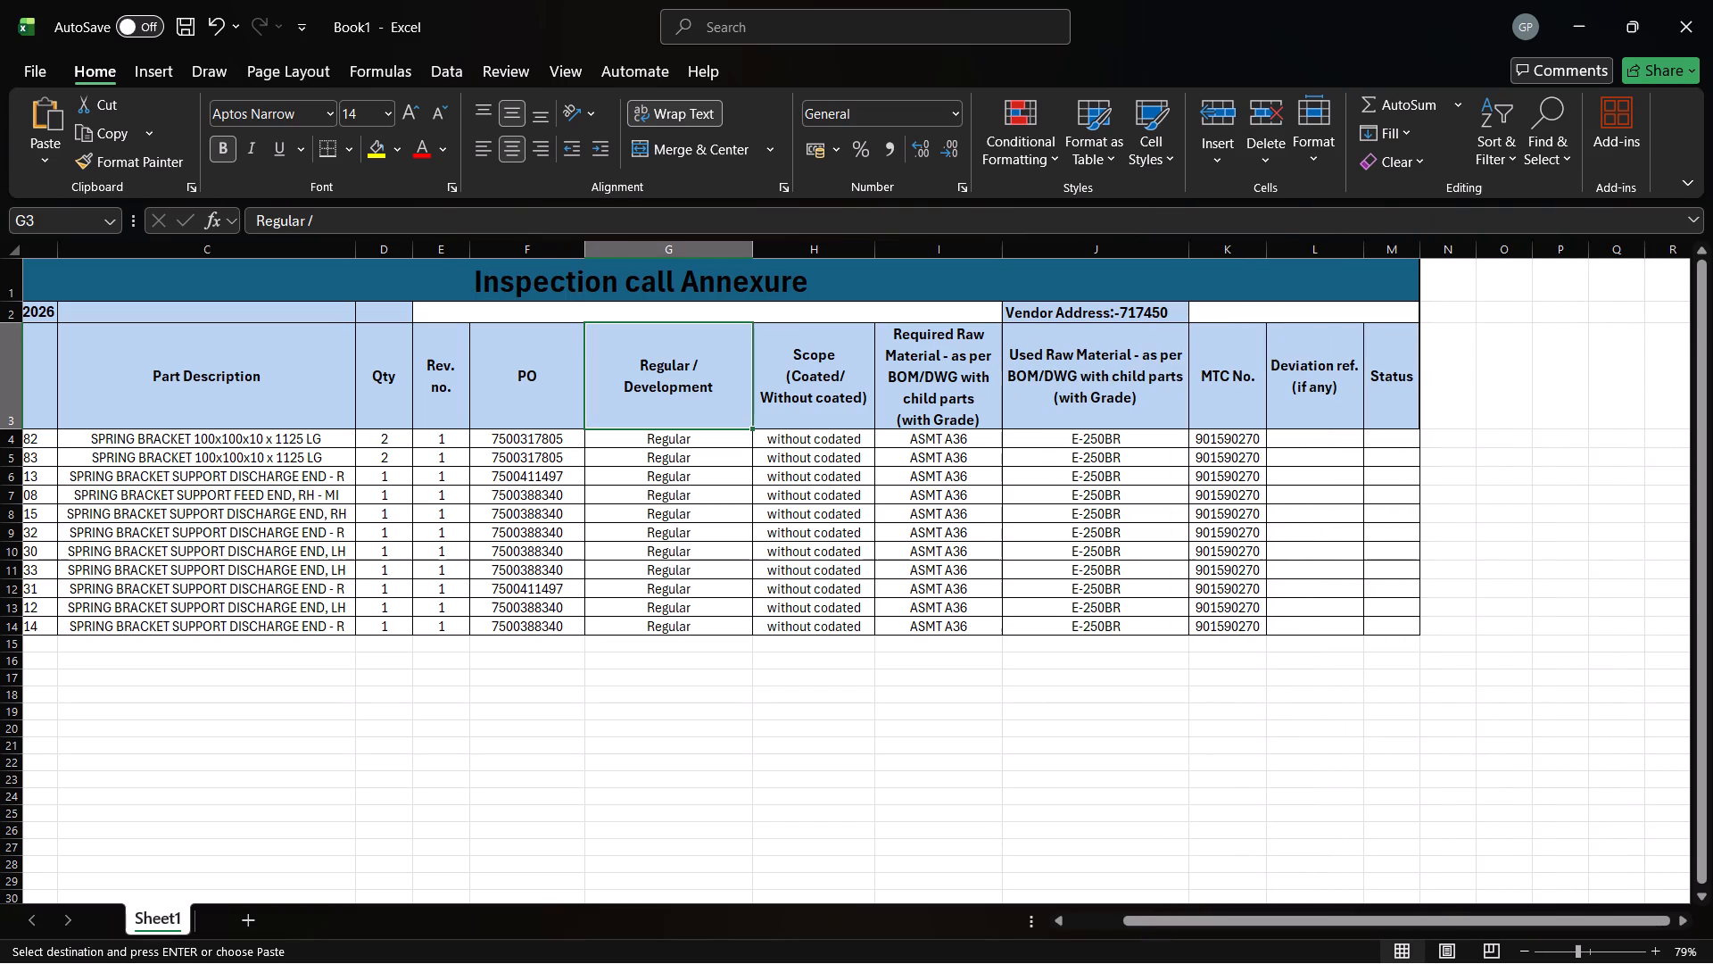
left_click_drag(999, 254, 1028, 254)
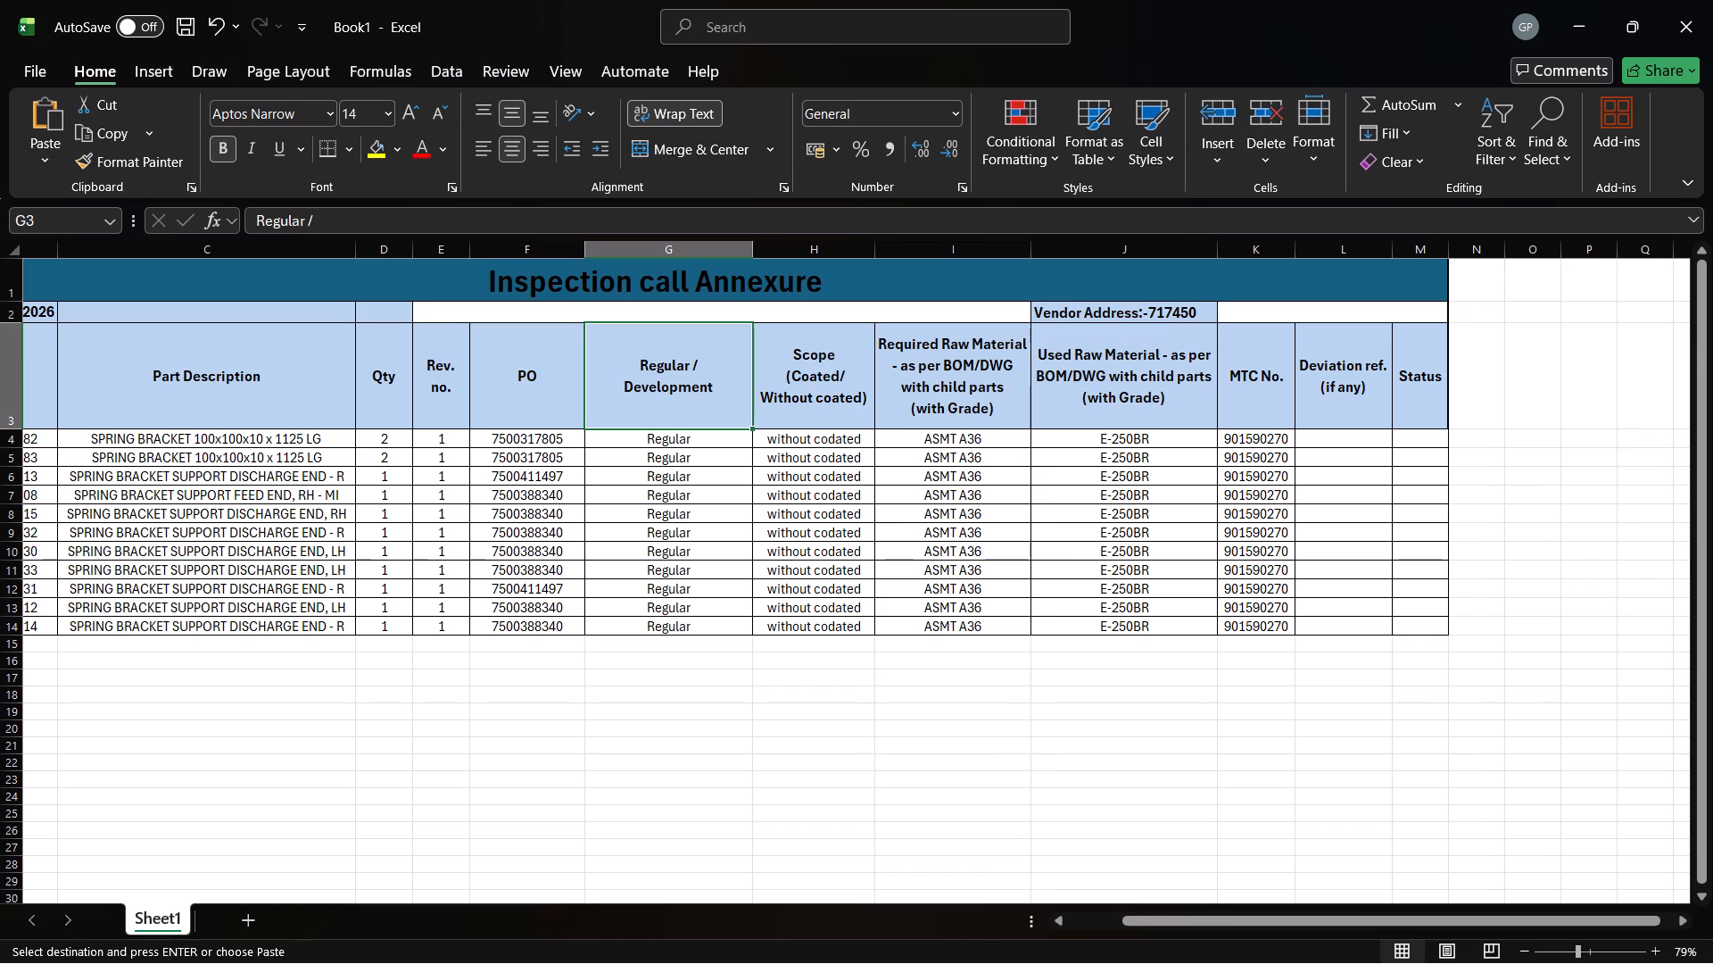
left_click_drag(357, 253, 377, 255)
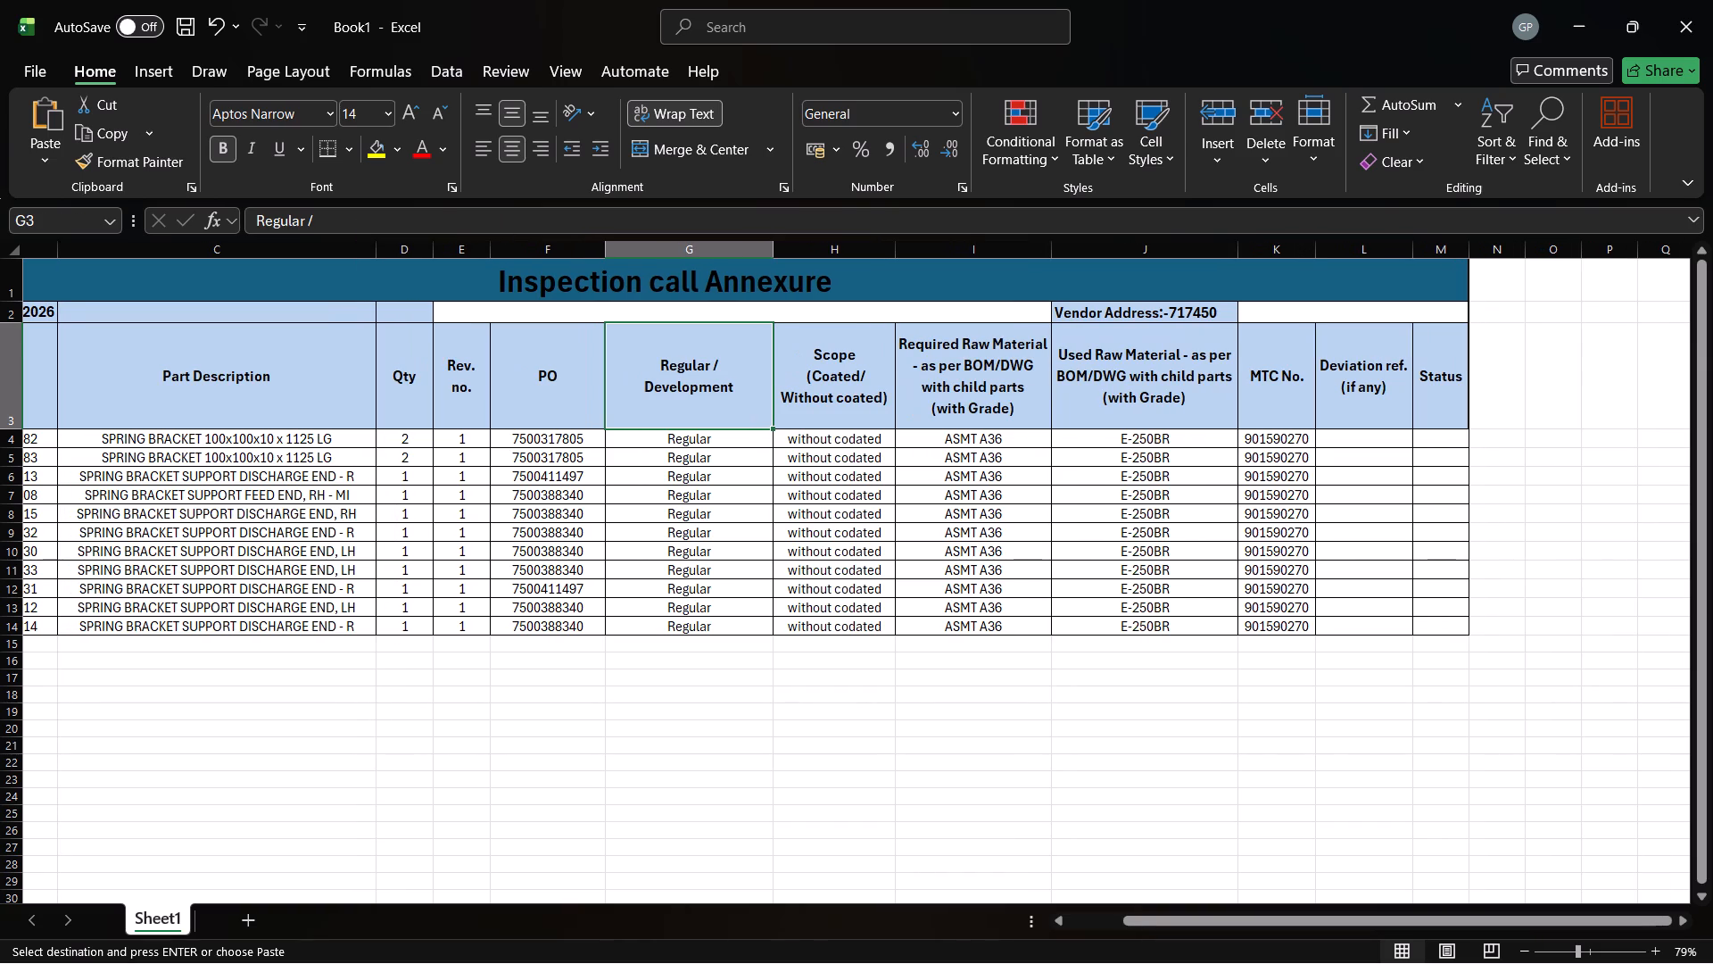
scroll(244, 439, "right", 6)
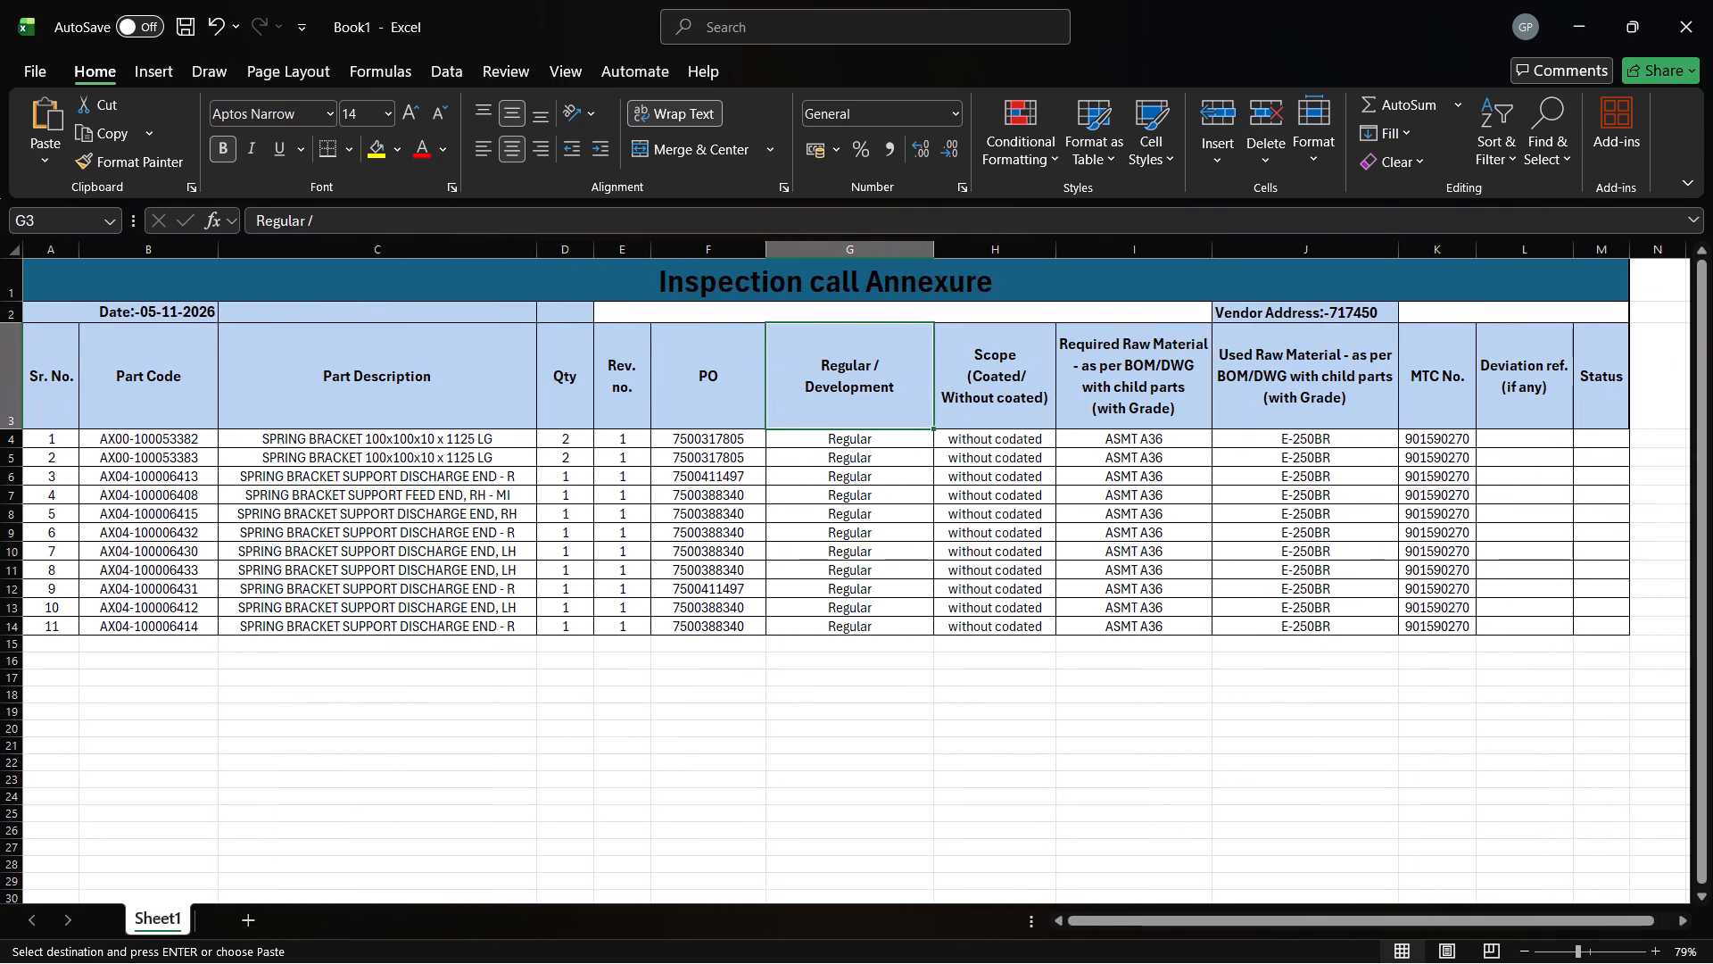
scroll(1139, 486, "up", 3)
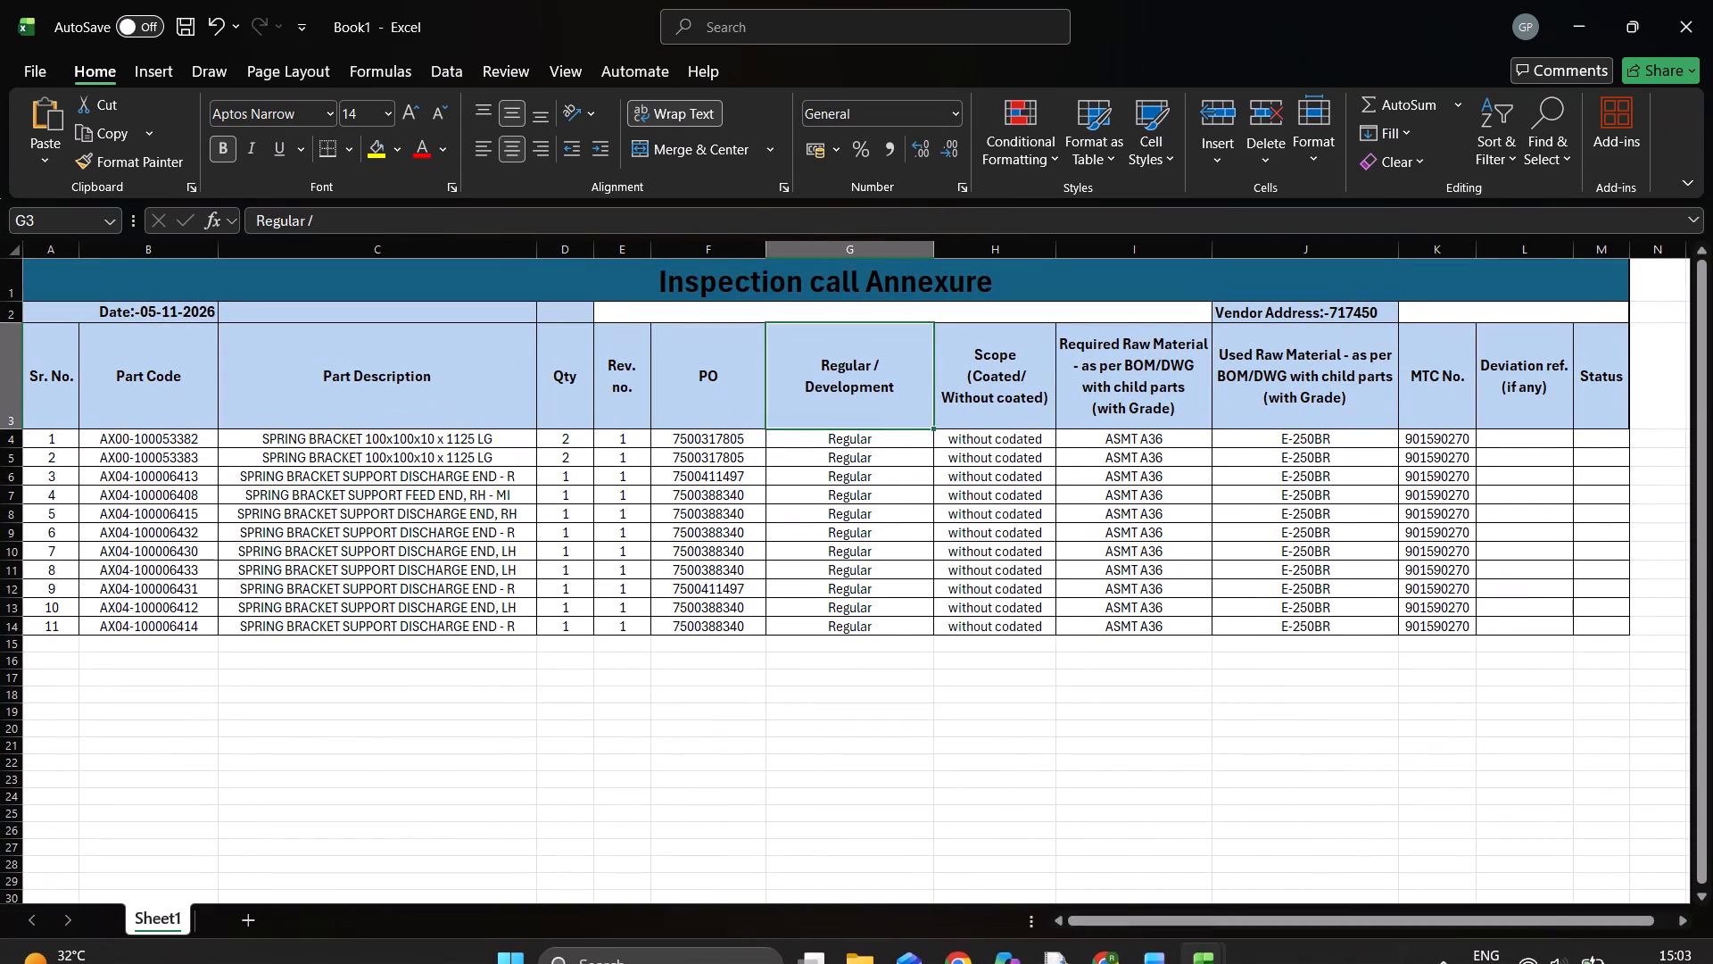
Create two new blank workbooks and switch back among the open windows.
key("ctrl+n")
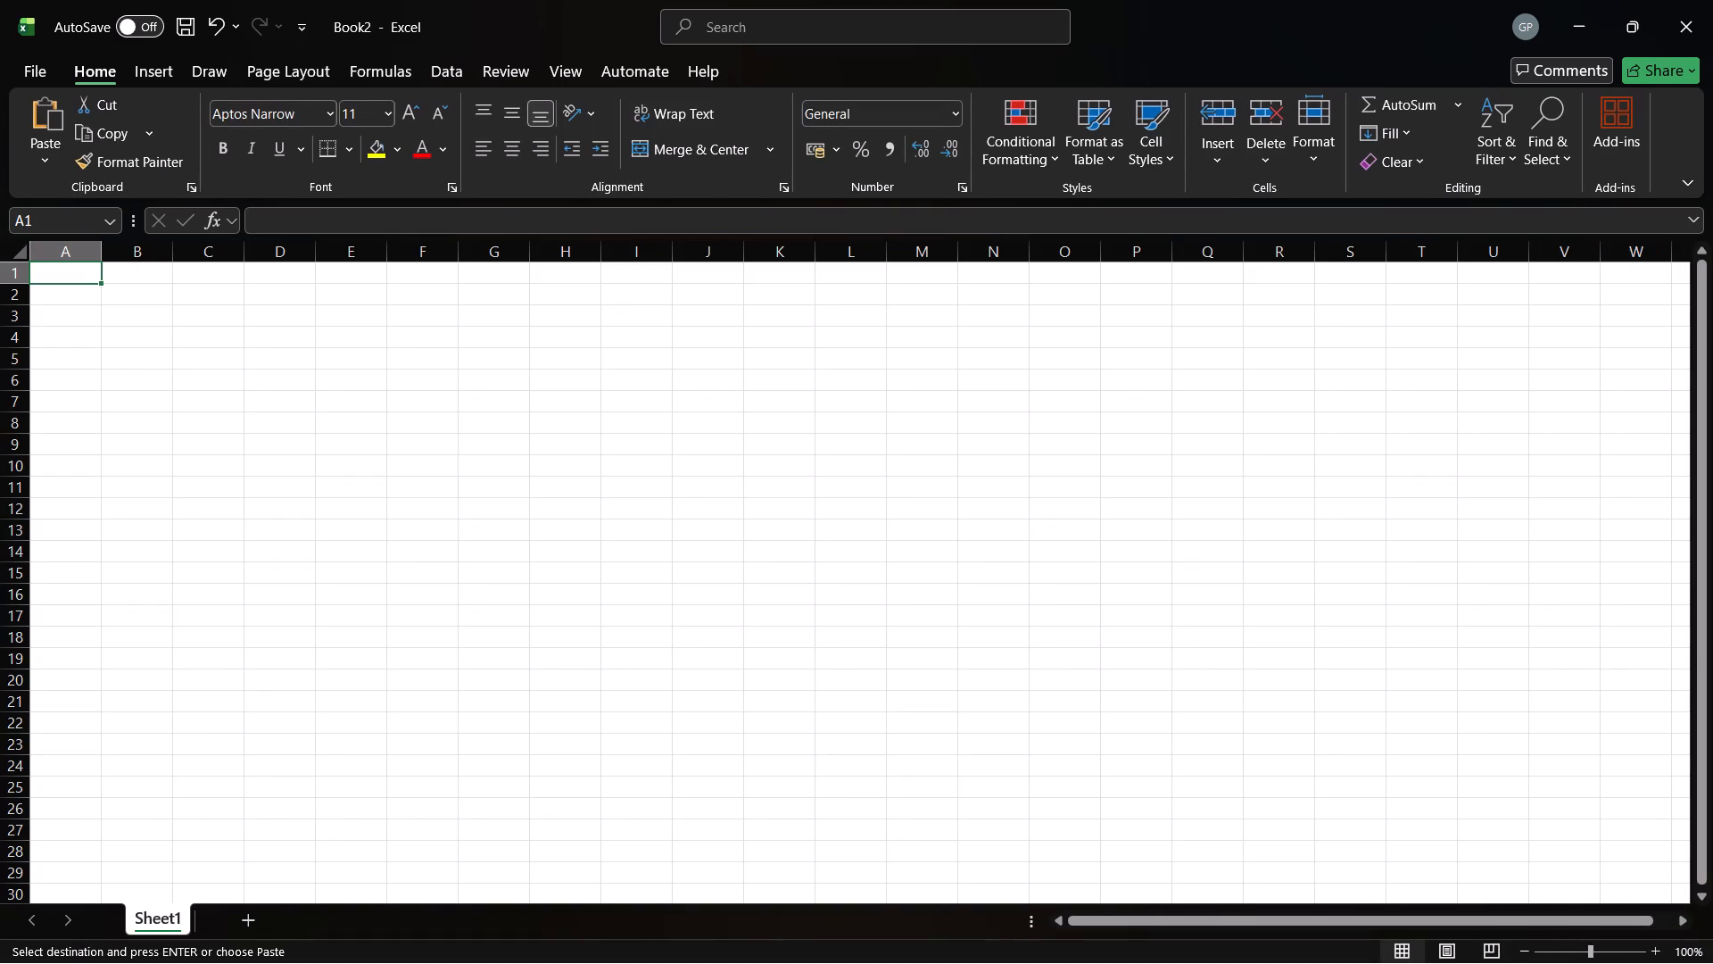
left_click(774, 738, "ctrl")
key("ctrl+n")
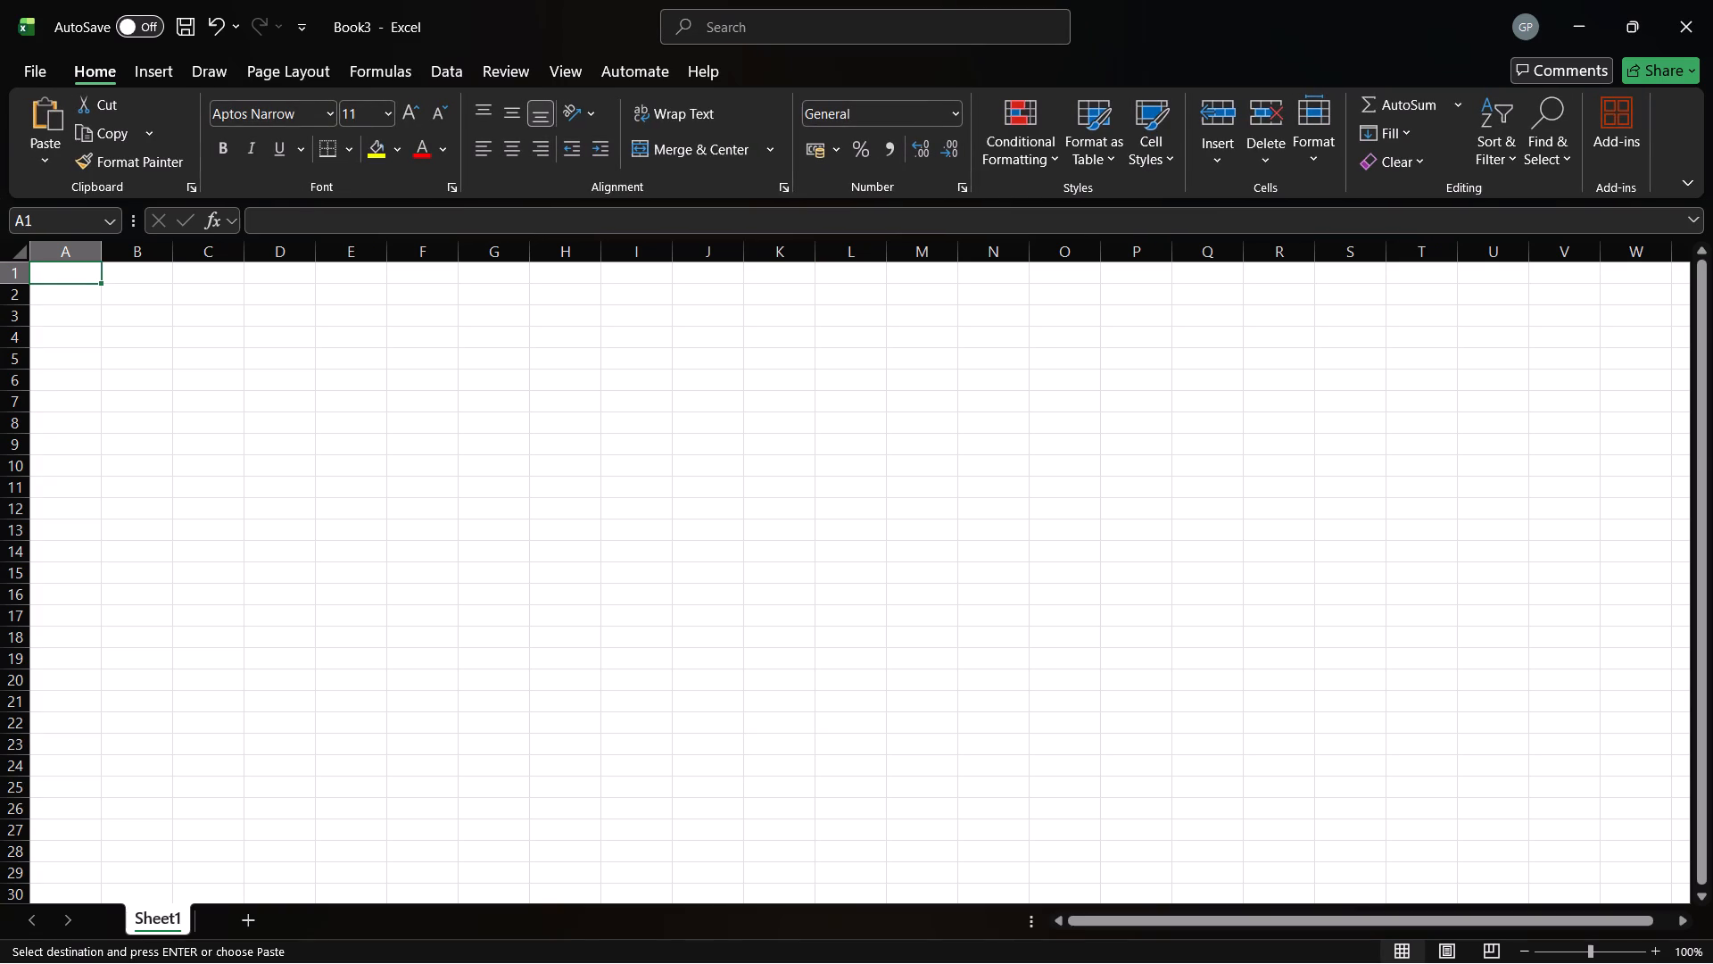
key("alt+Tab")
key("alt+Tab")
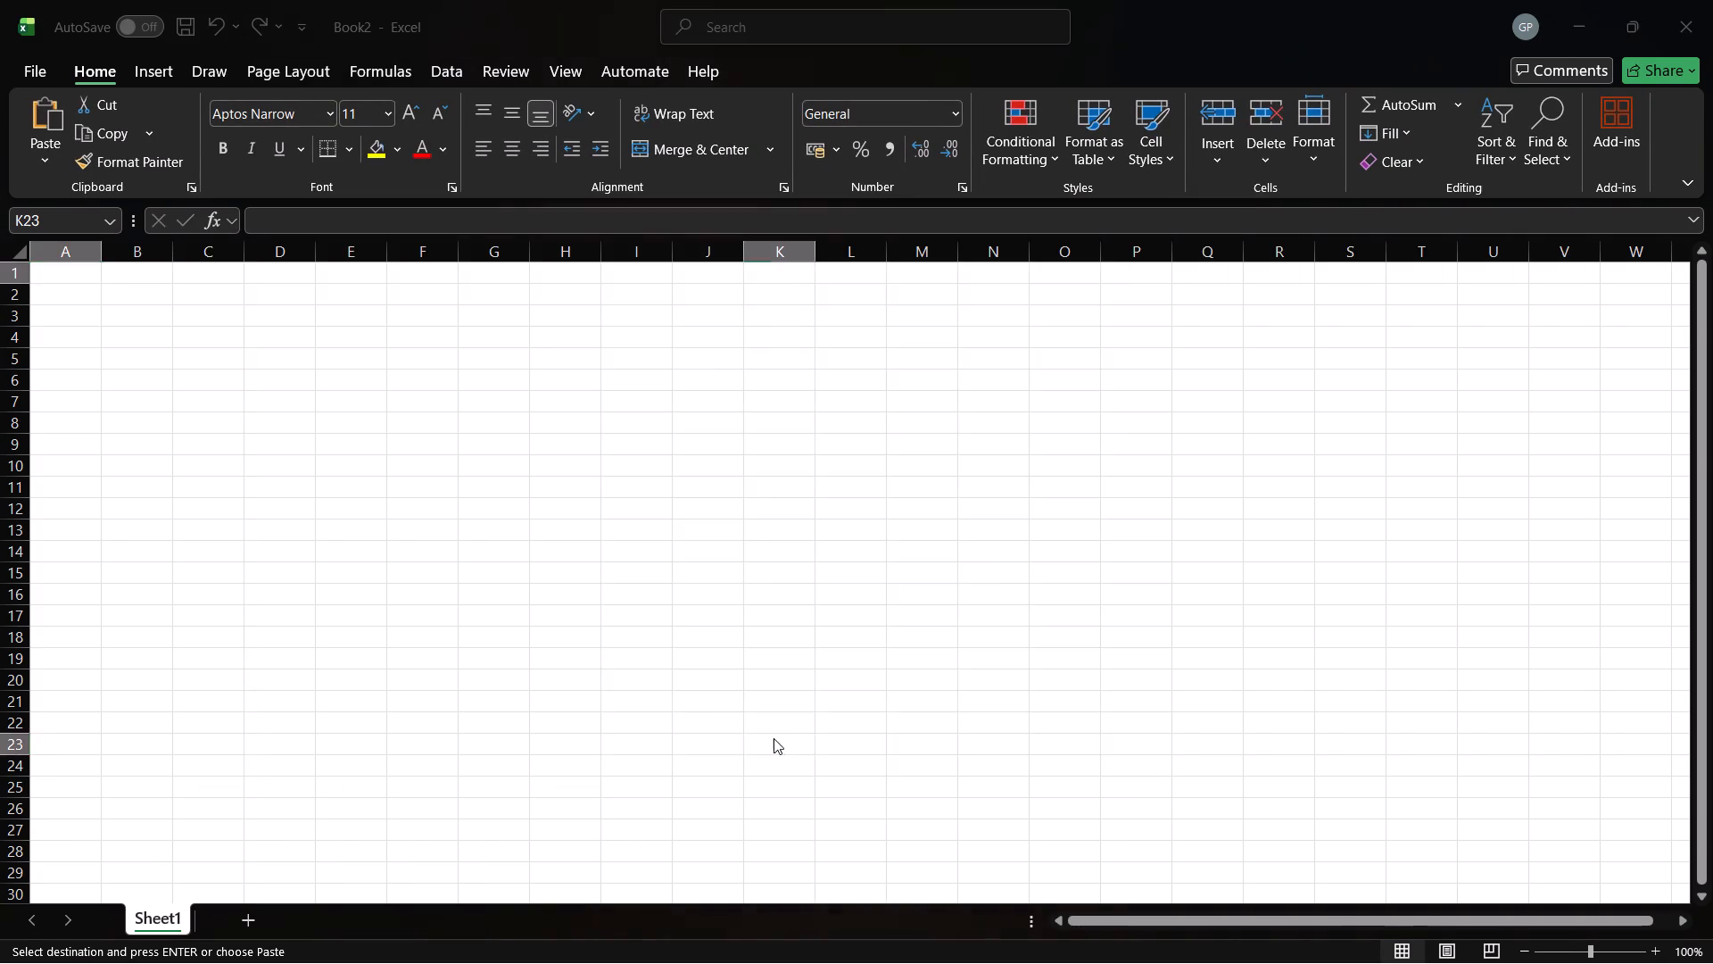
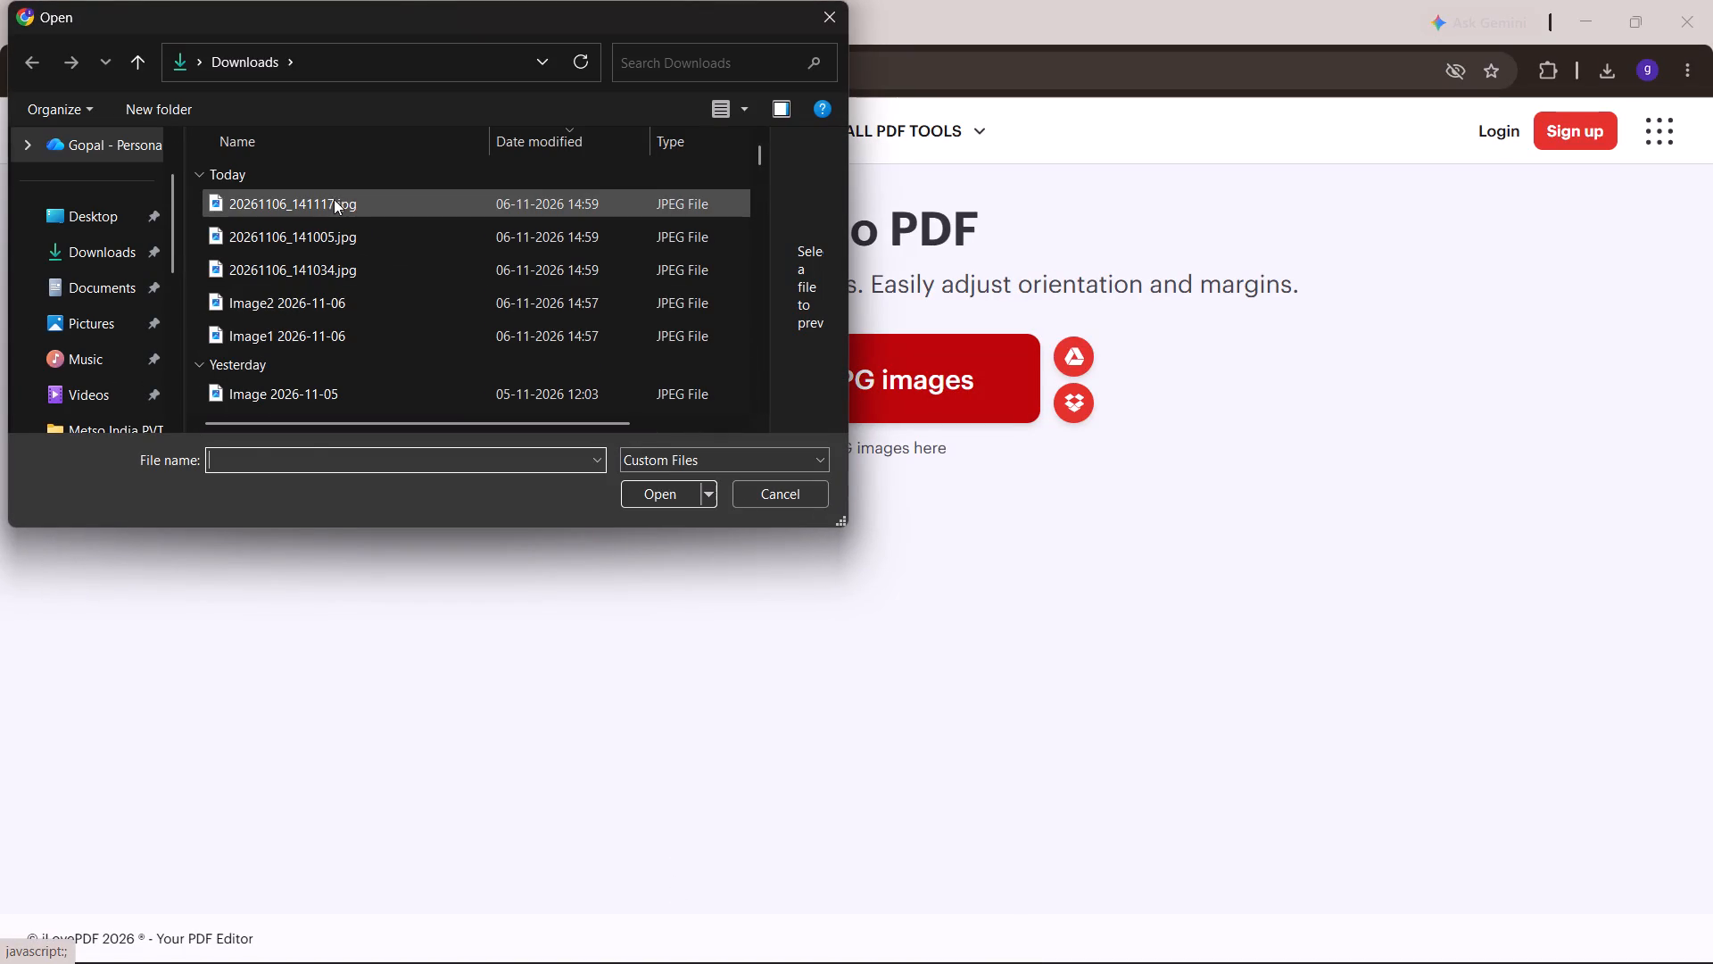
Load the image 20261106_141117.jpg from Downloads into the JPG to PDF converter and start its conversion.
left_click(327, 201)
left_click(658, 496)
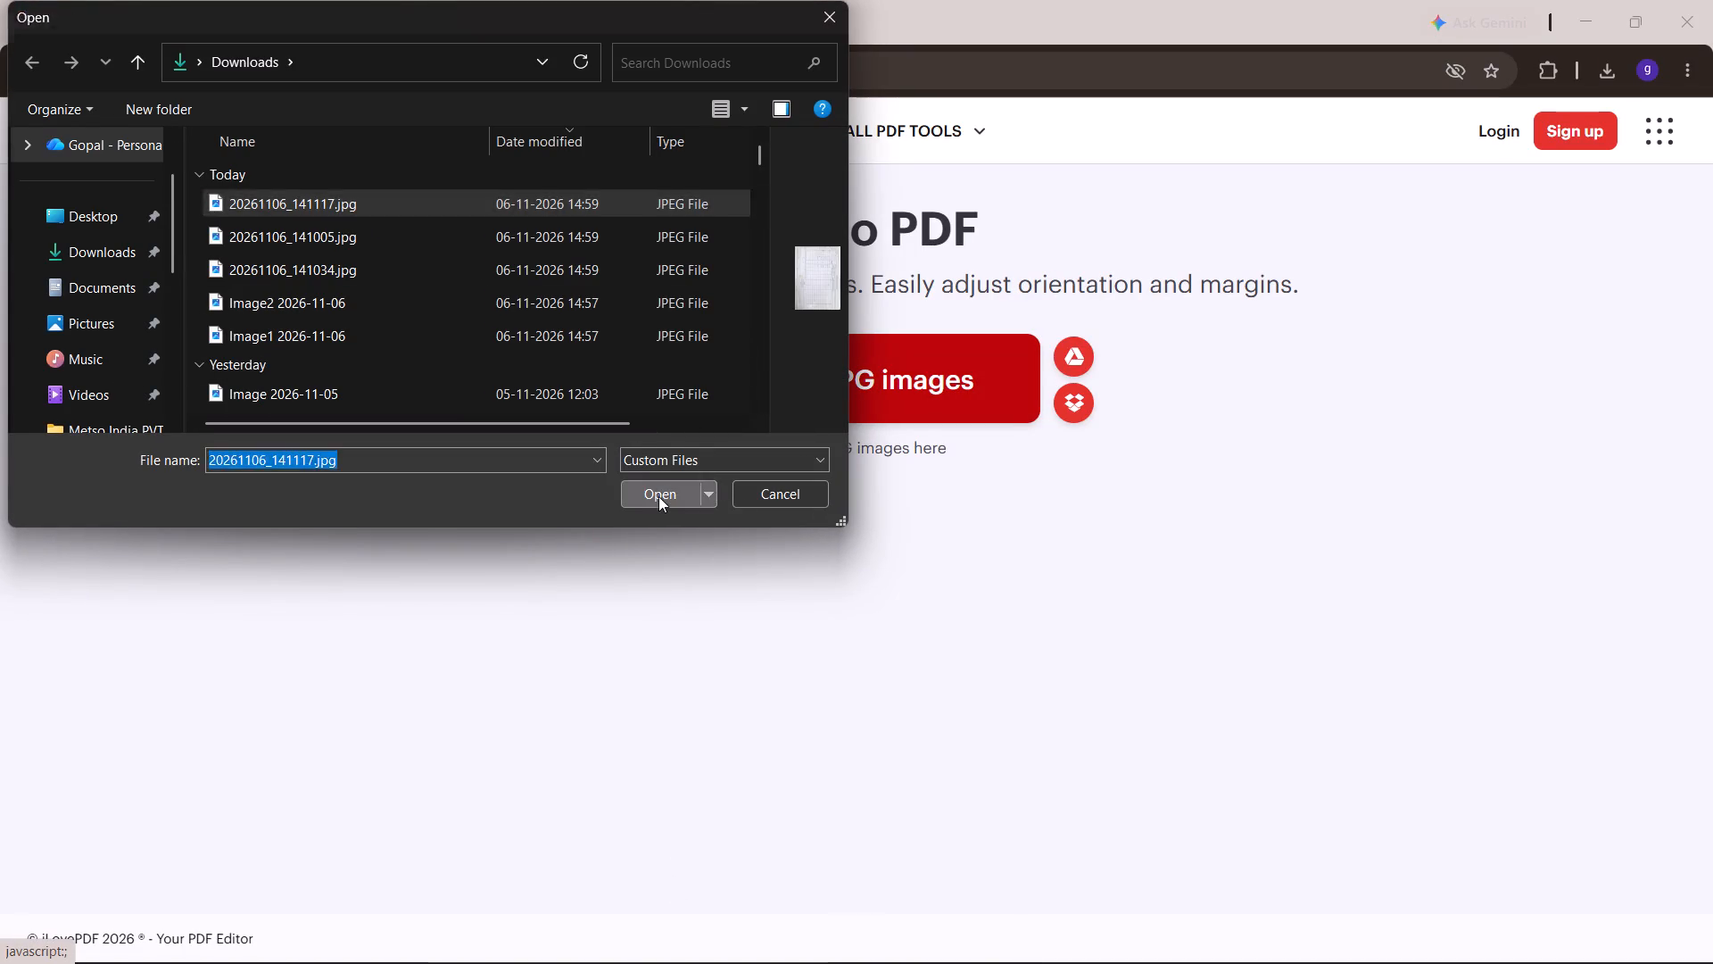
left_click(1354, 879)
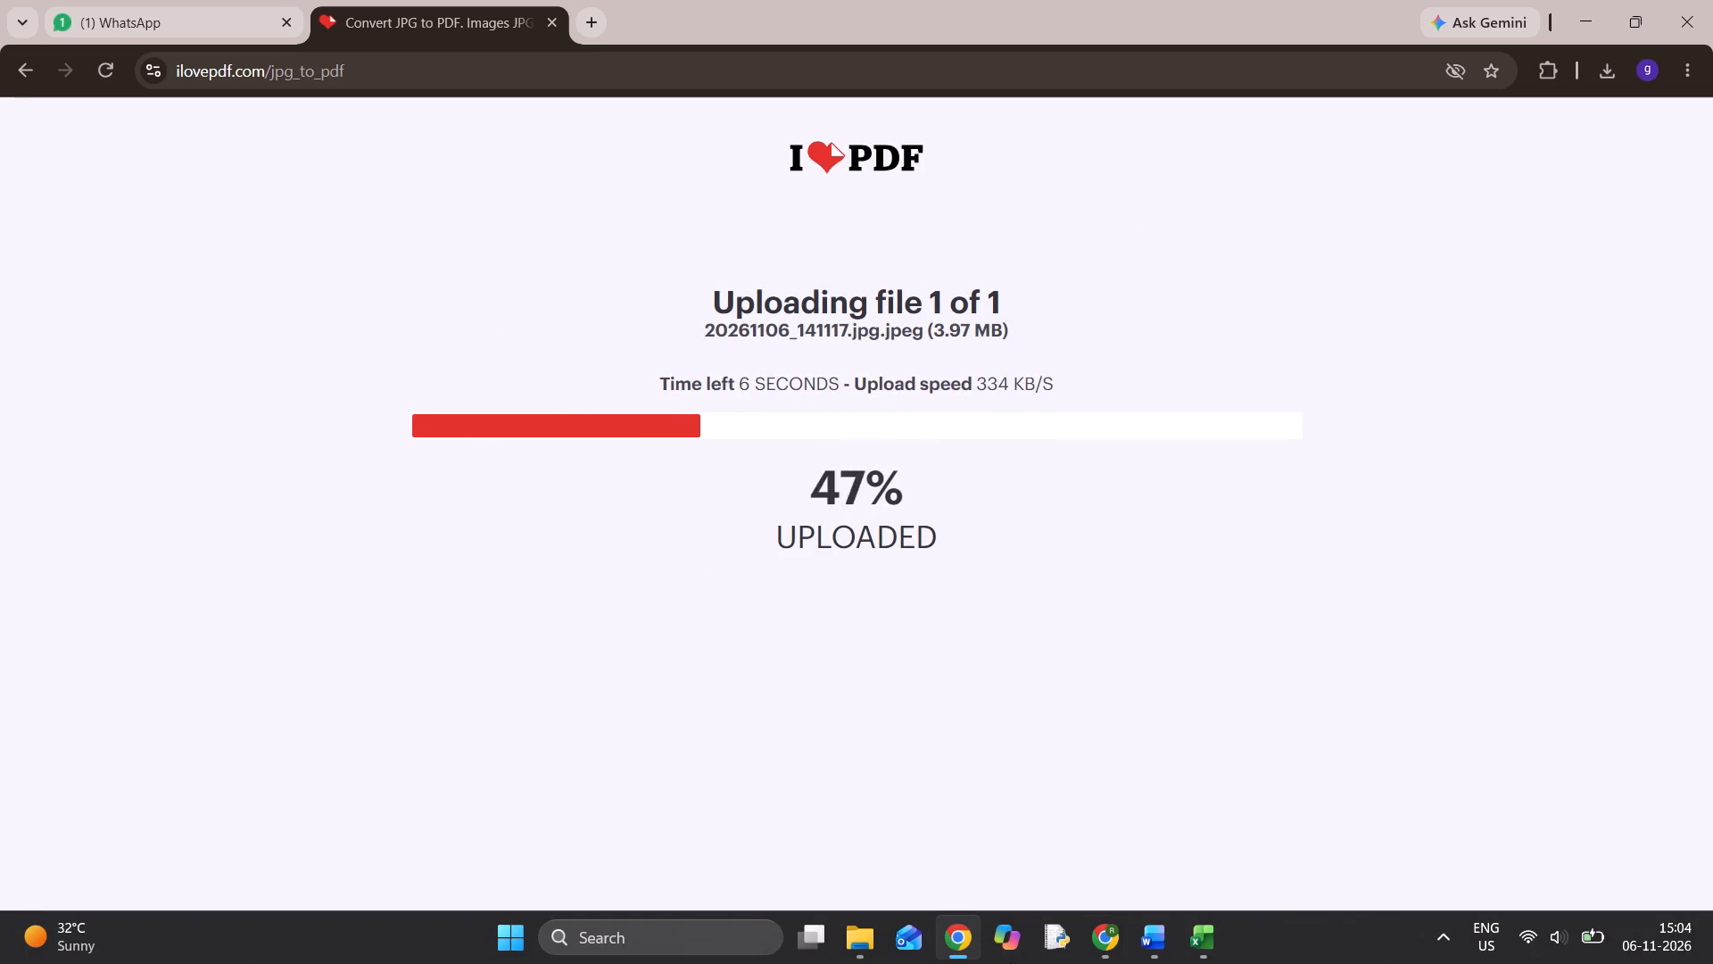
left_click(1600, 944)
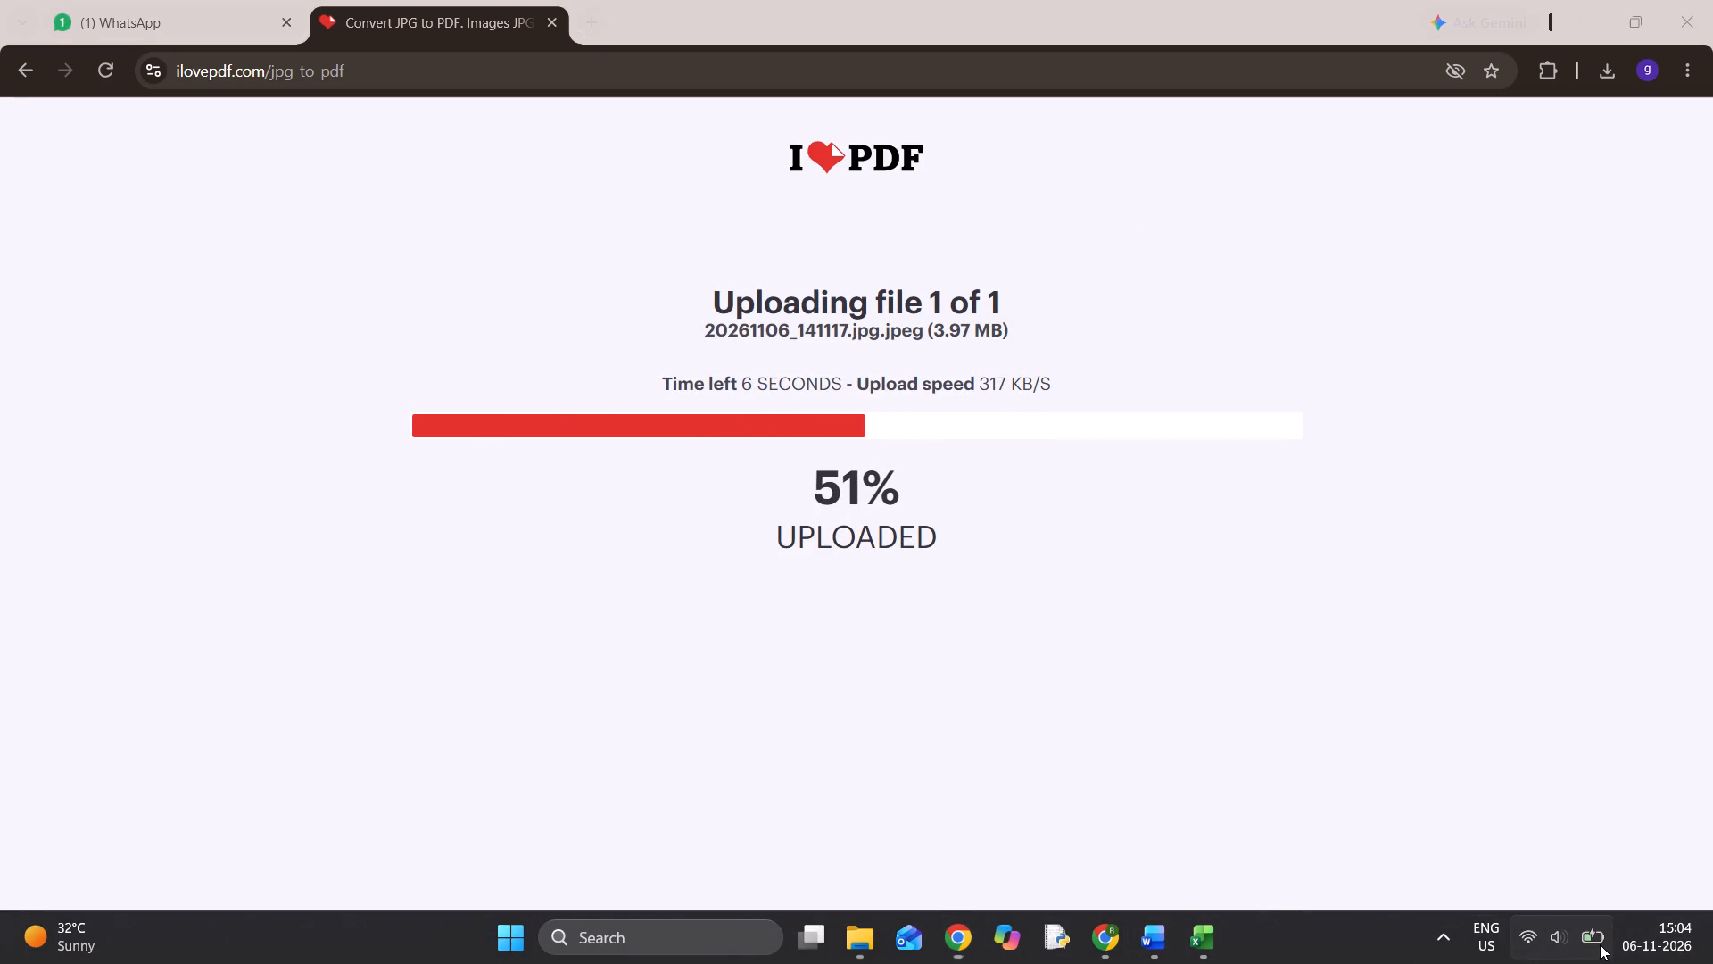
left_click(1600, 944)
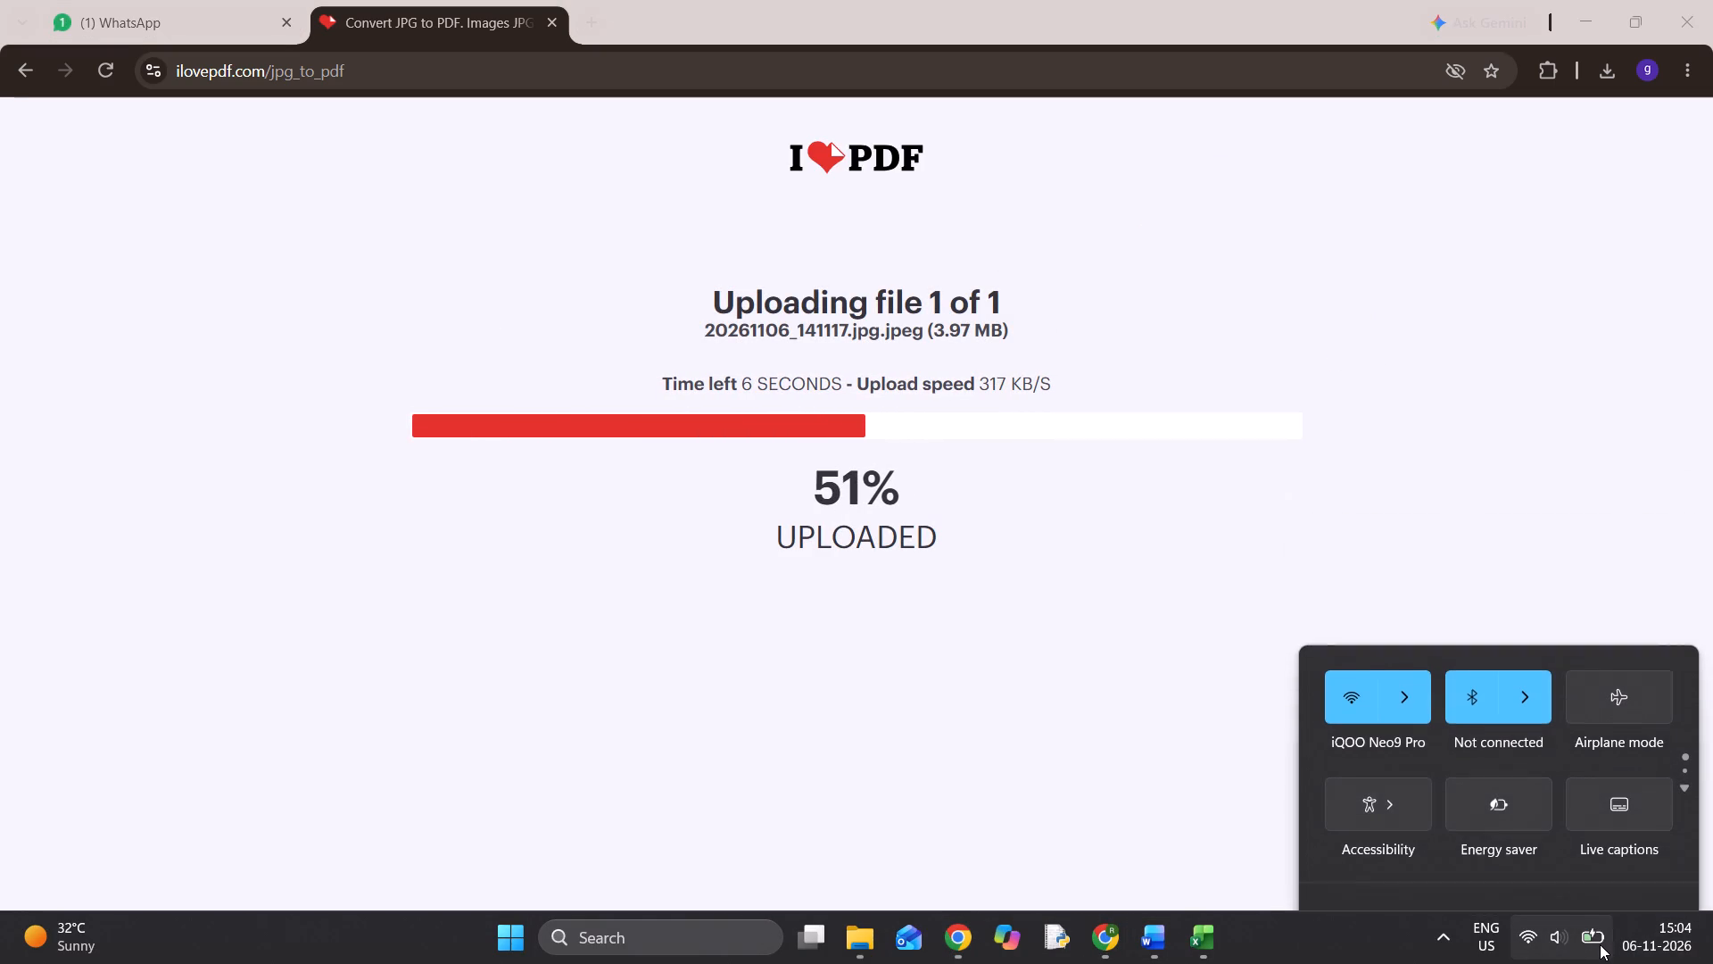
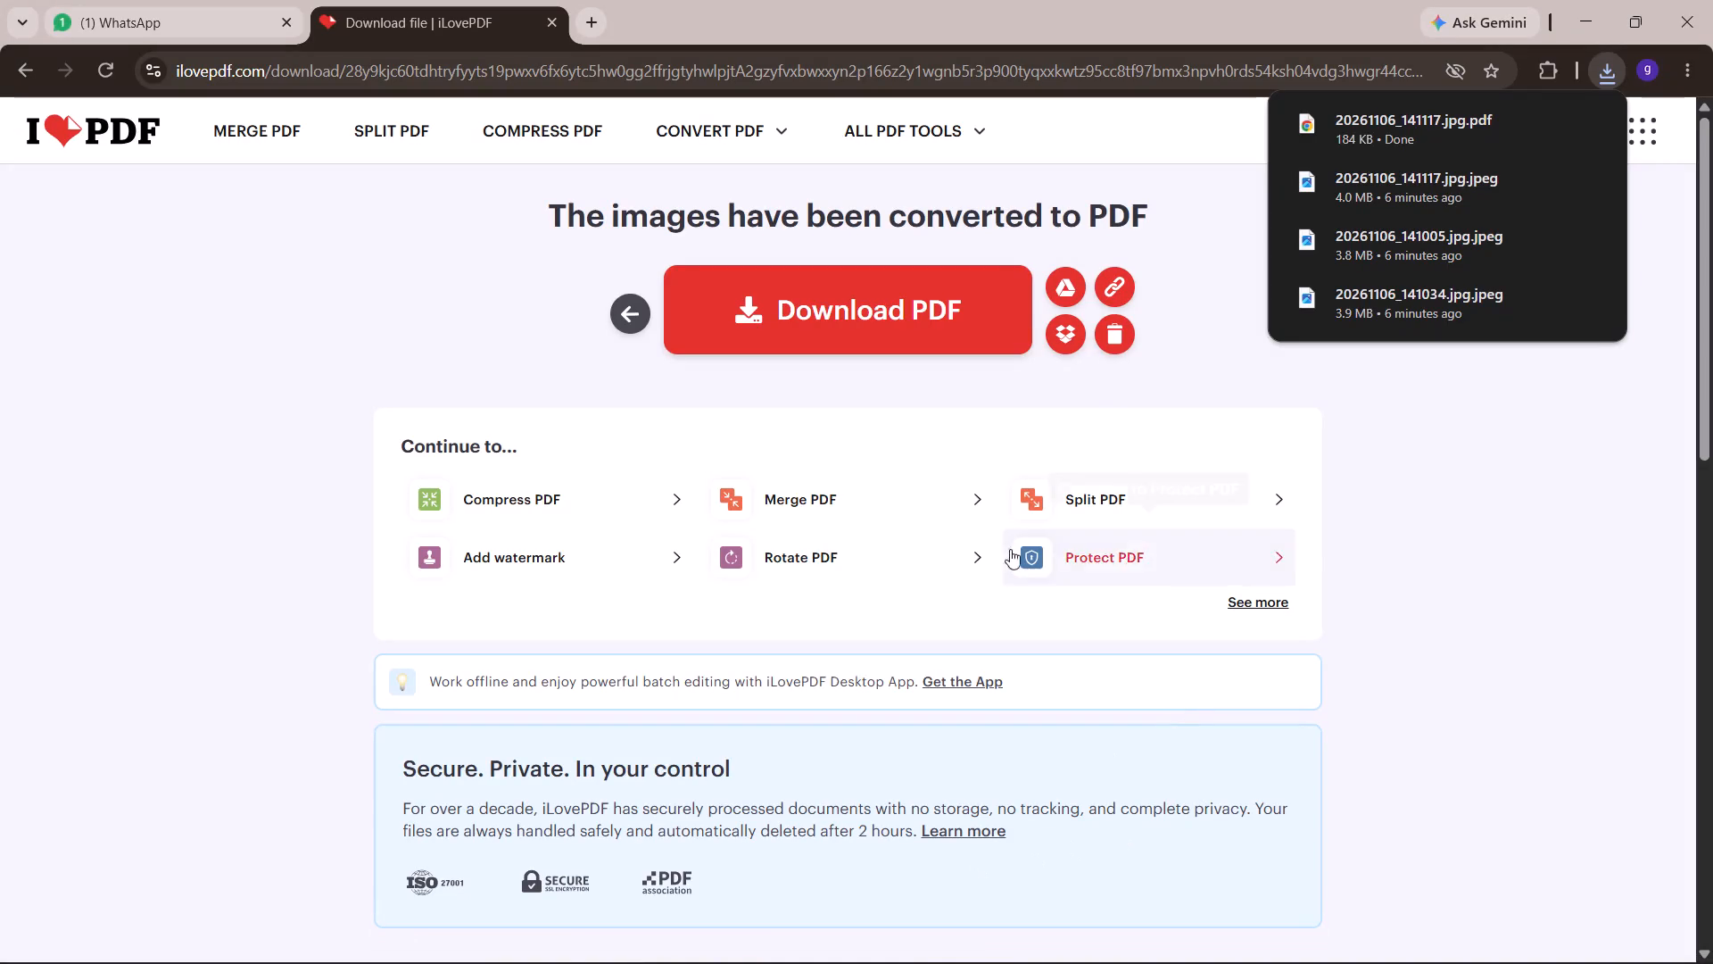
Go back from the finished conversion to the JPG to PDF converter and open its image selection.
left_click(634, 314)
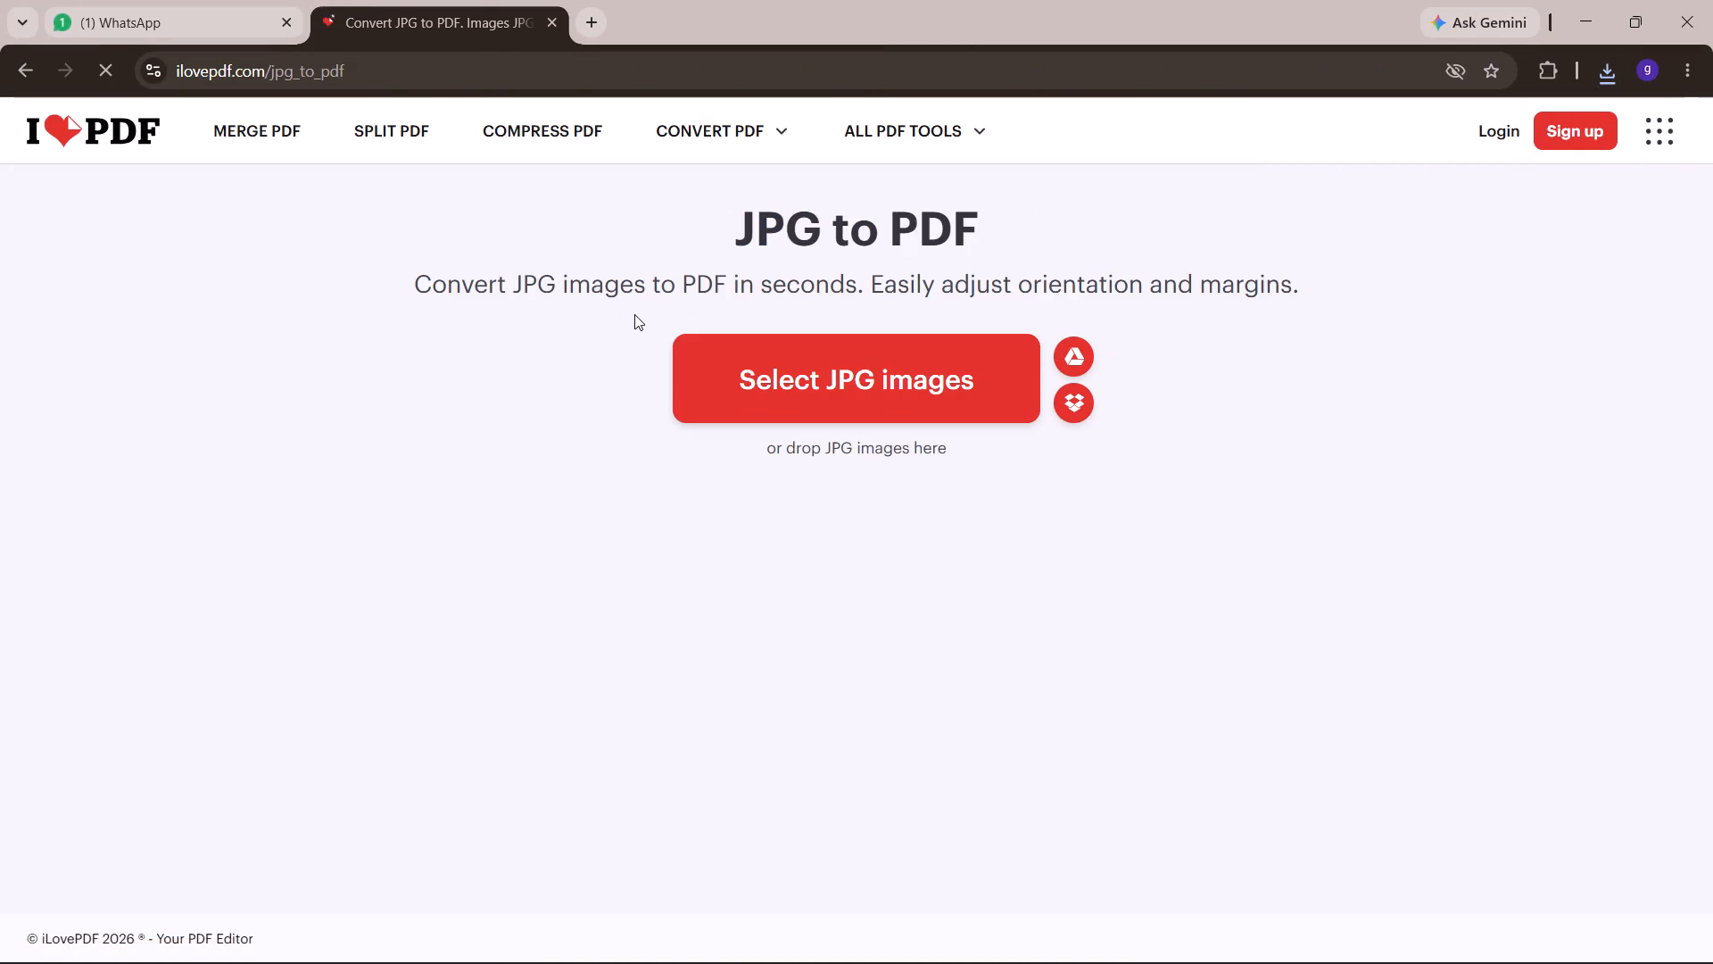
left_click(758, 341)
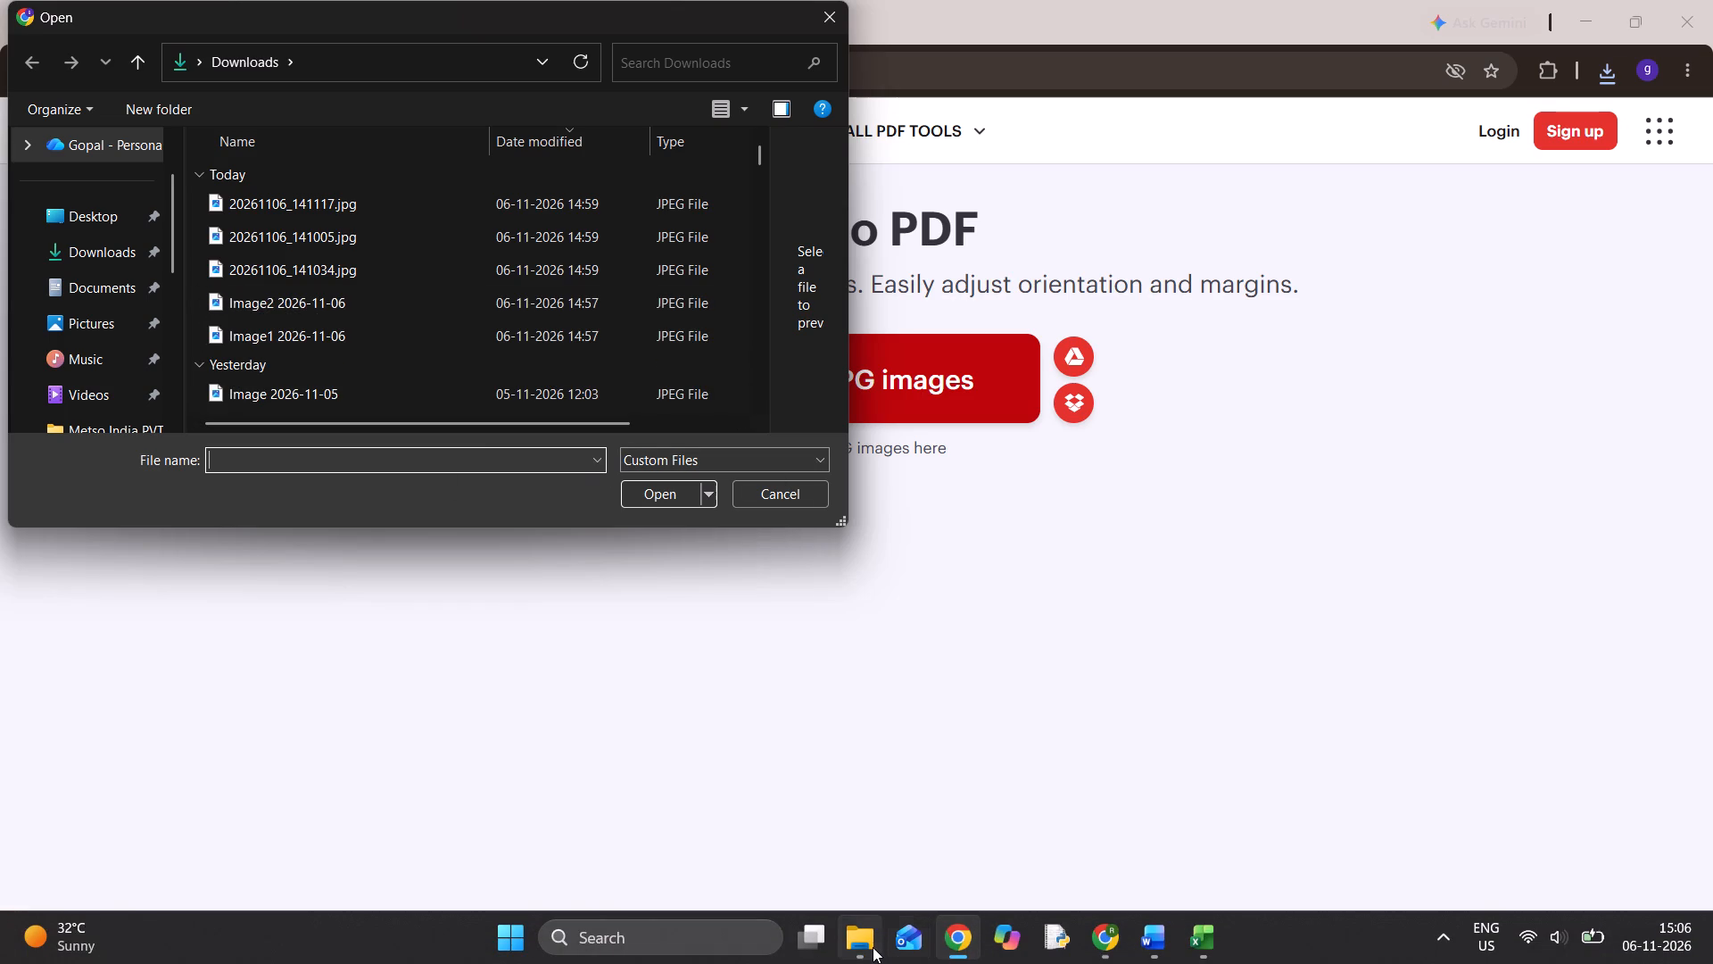
Open the converted PDF 20261106_141117.jpg from the Downloads folder in File Explorer, check the scanned sheet, and close it.
left_click(873, 947)
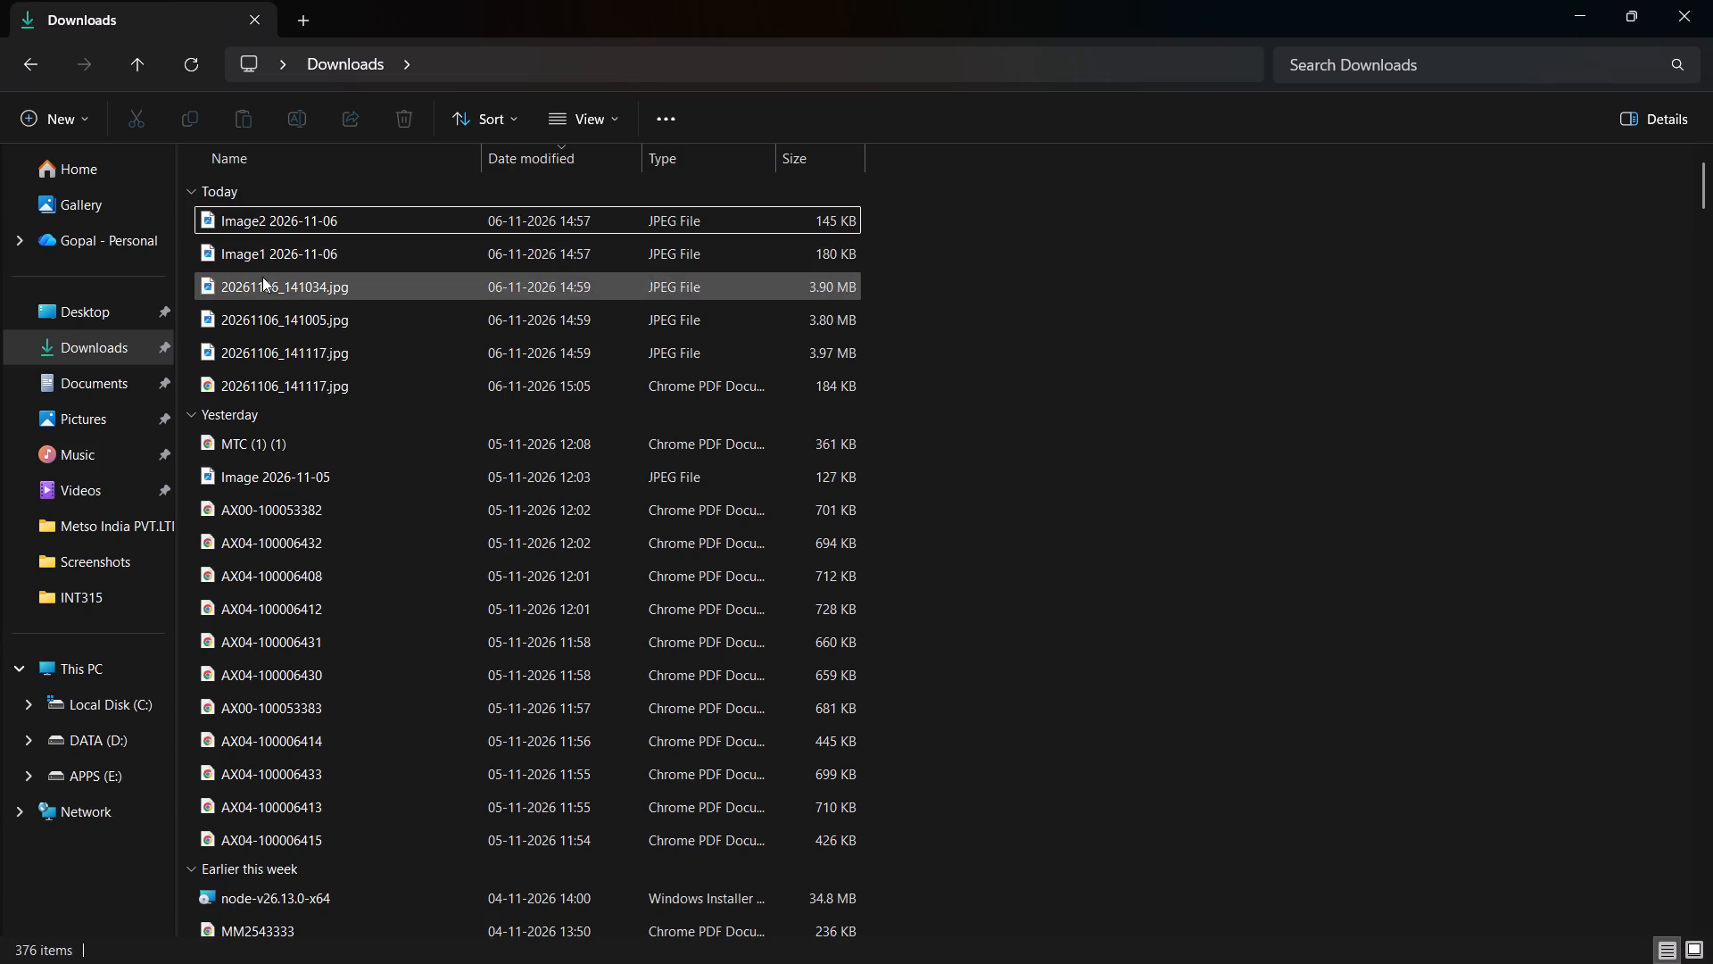
double_click(272, 374)
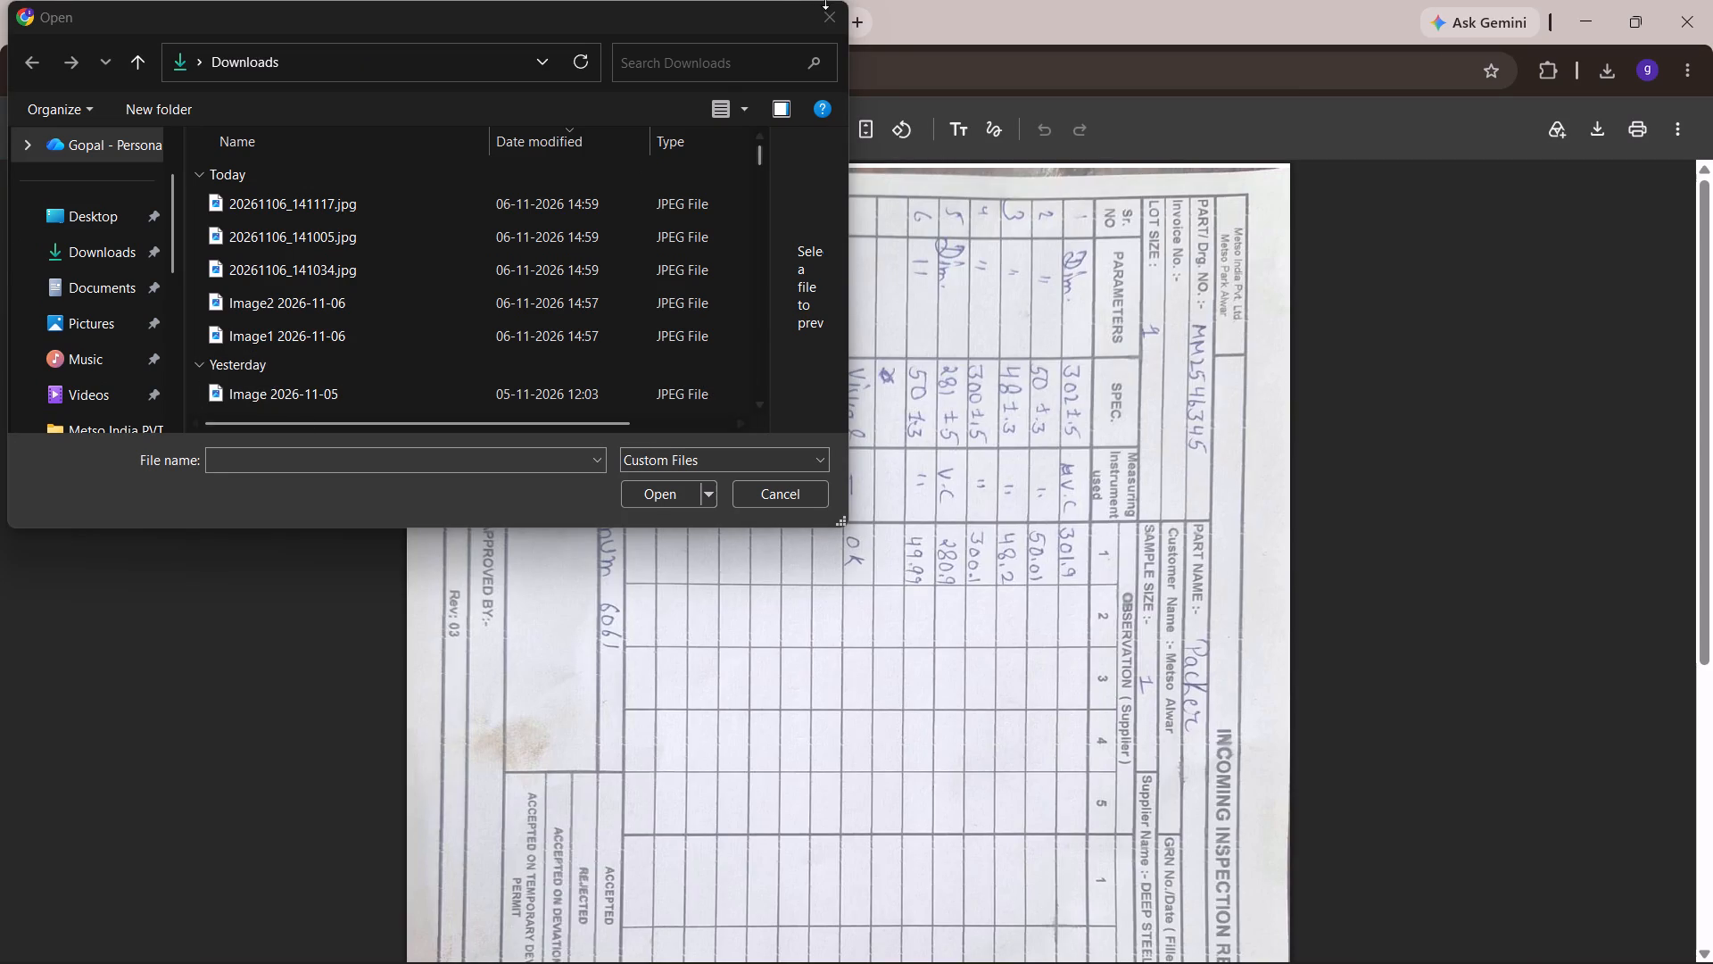
left_click(816, 17)
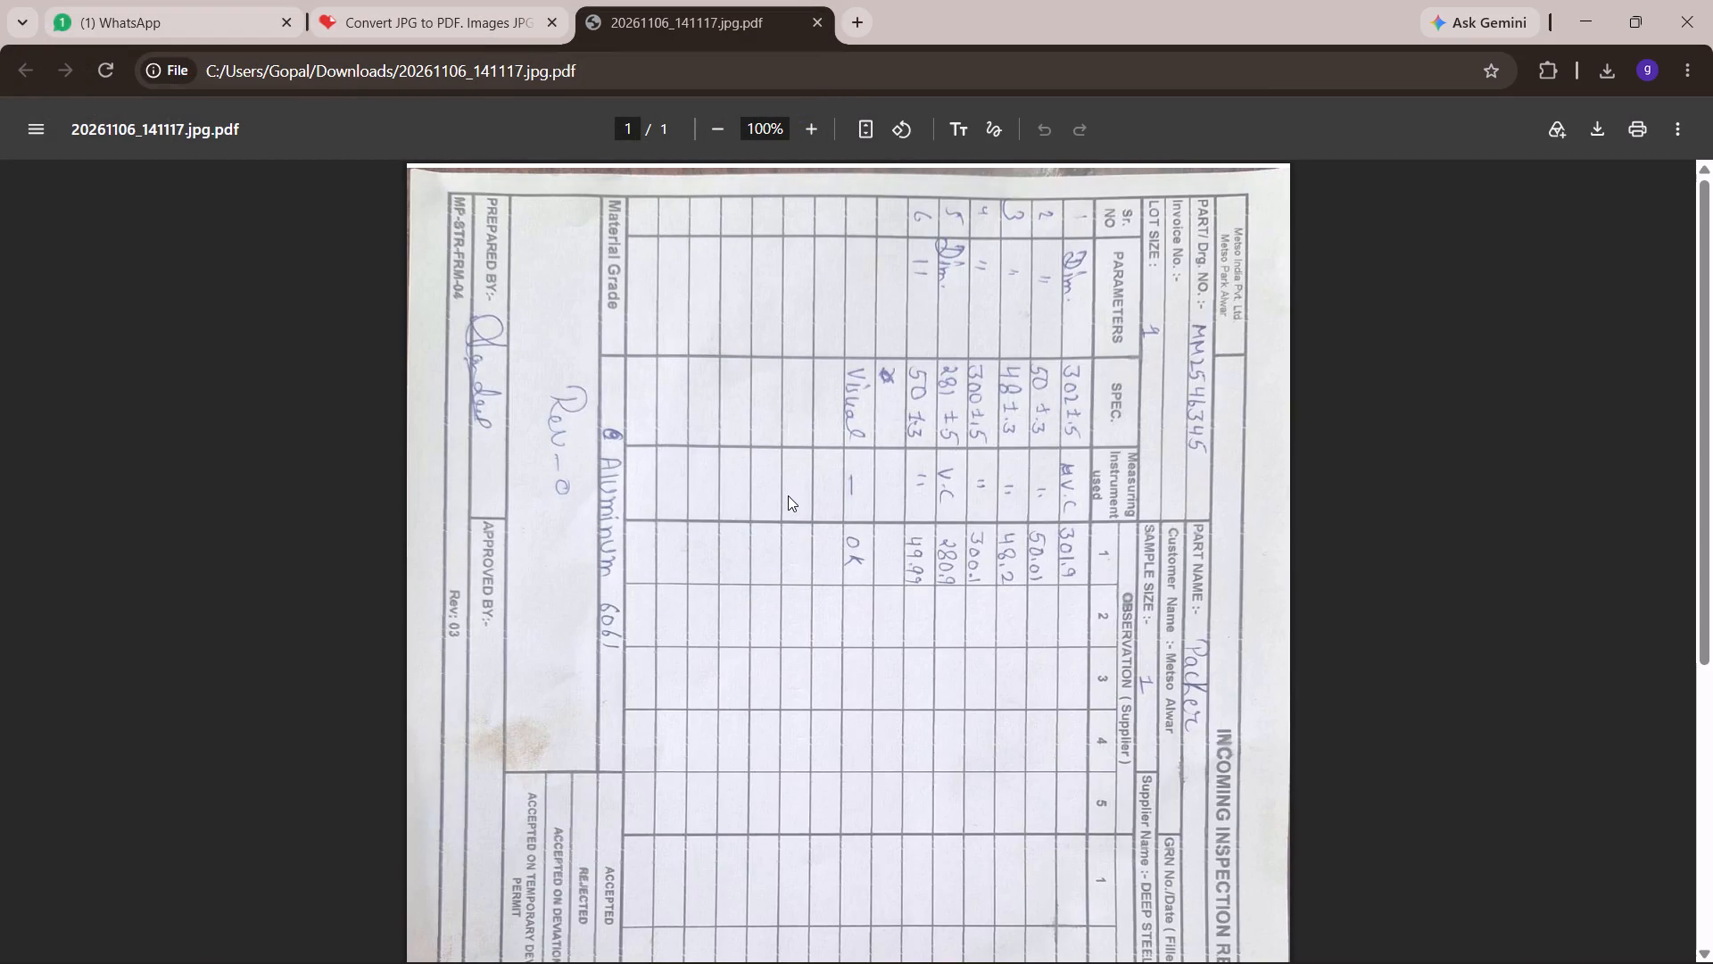
left_click(815, 24)
Load the image 20261106_141005.jpg from Downloads into the JPG to PDF converter.
left_click(802, 368)
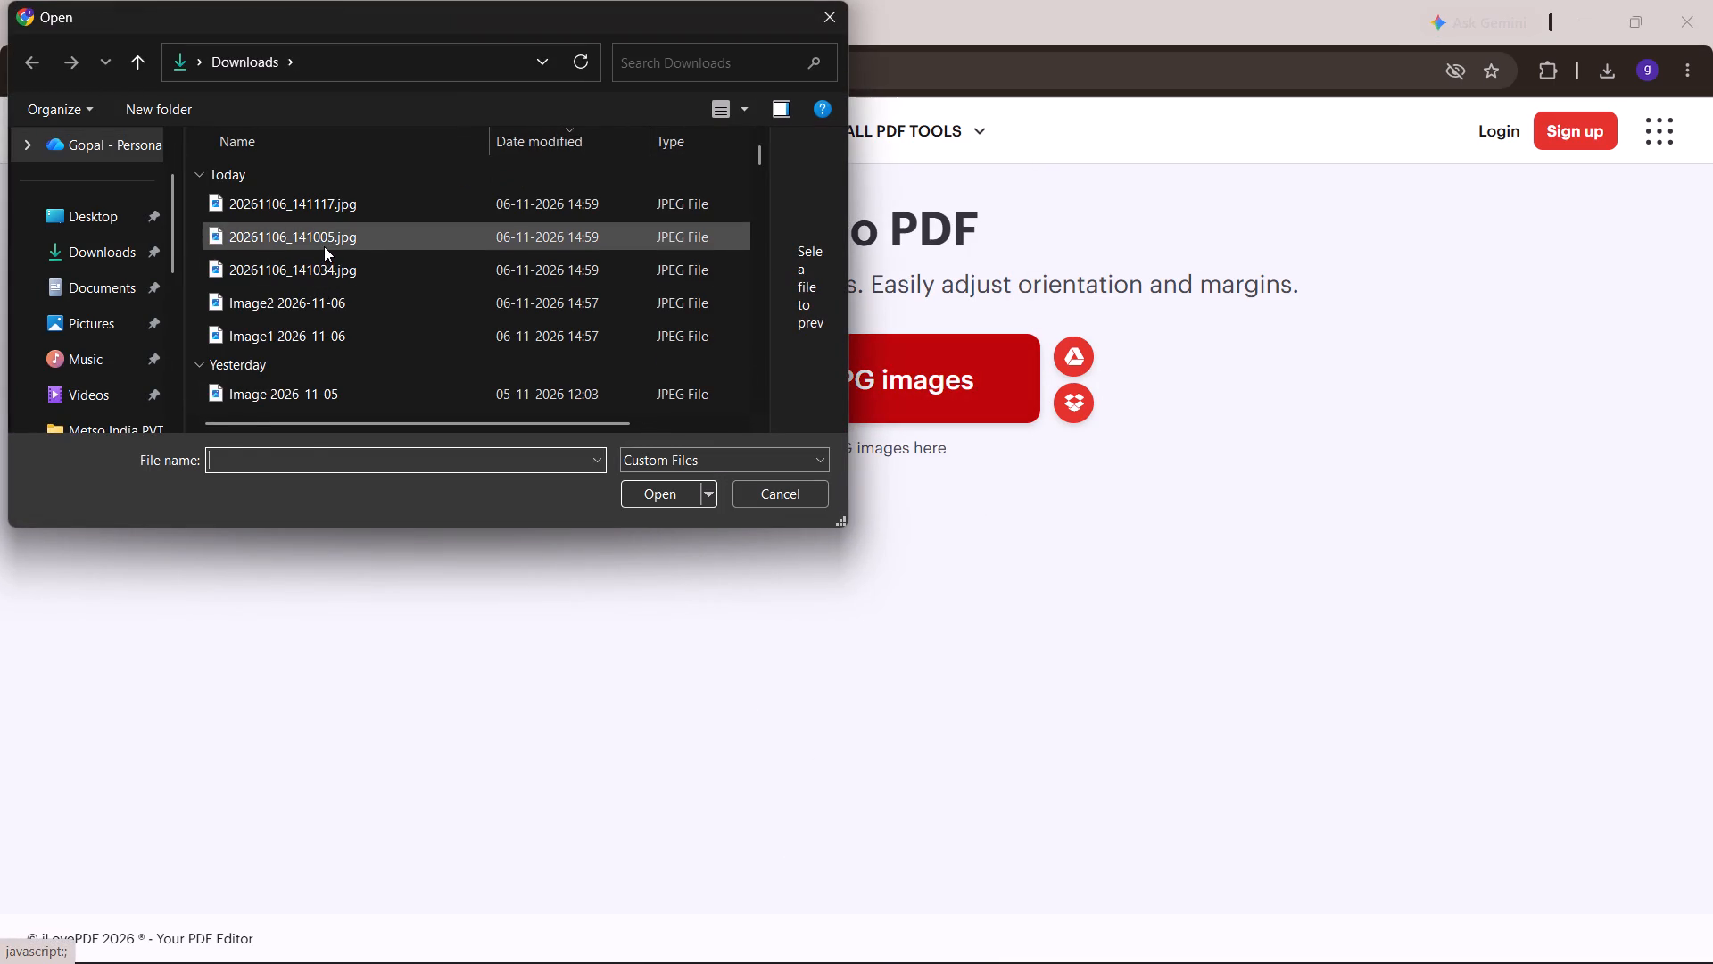
left_click(324, 246)
left_click(633, 491)
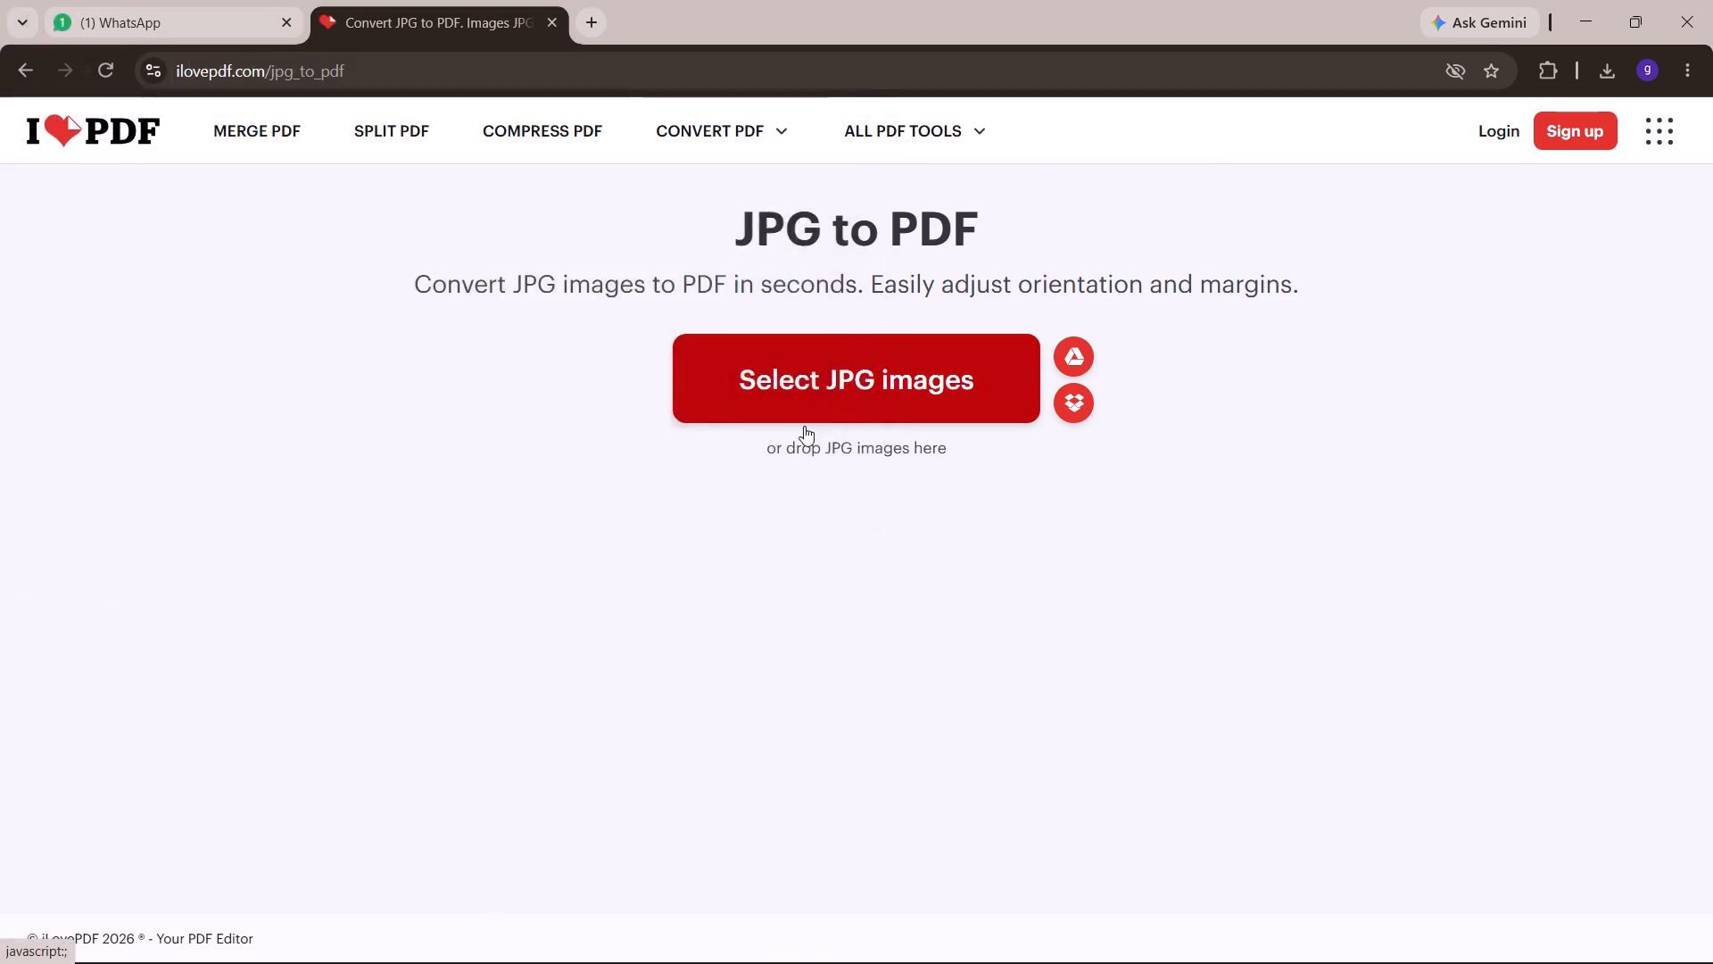
left_click(1345, 876)
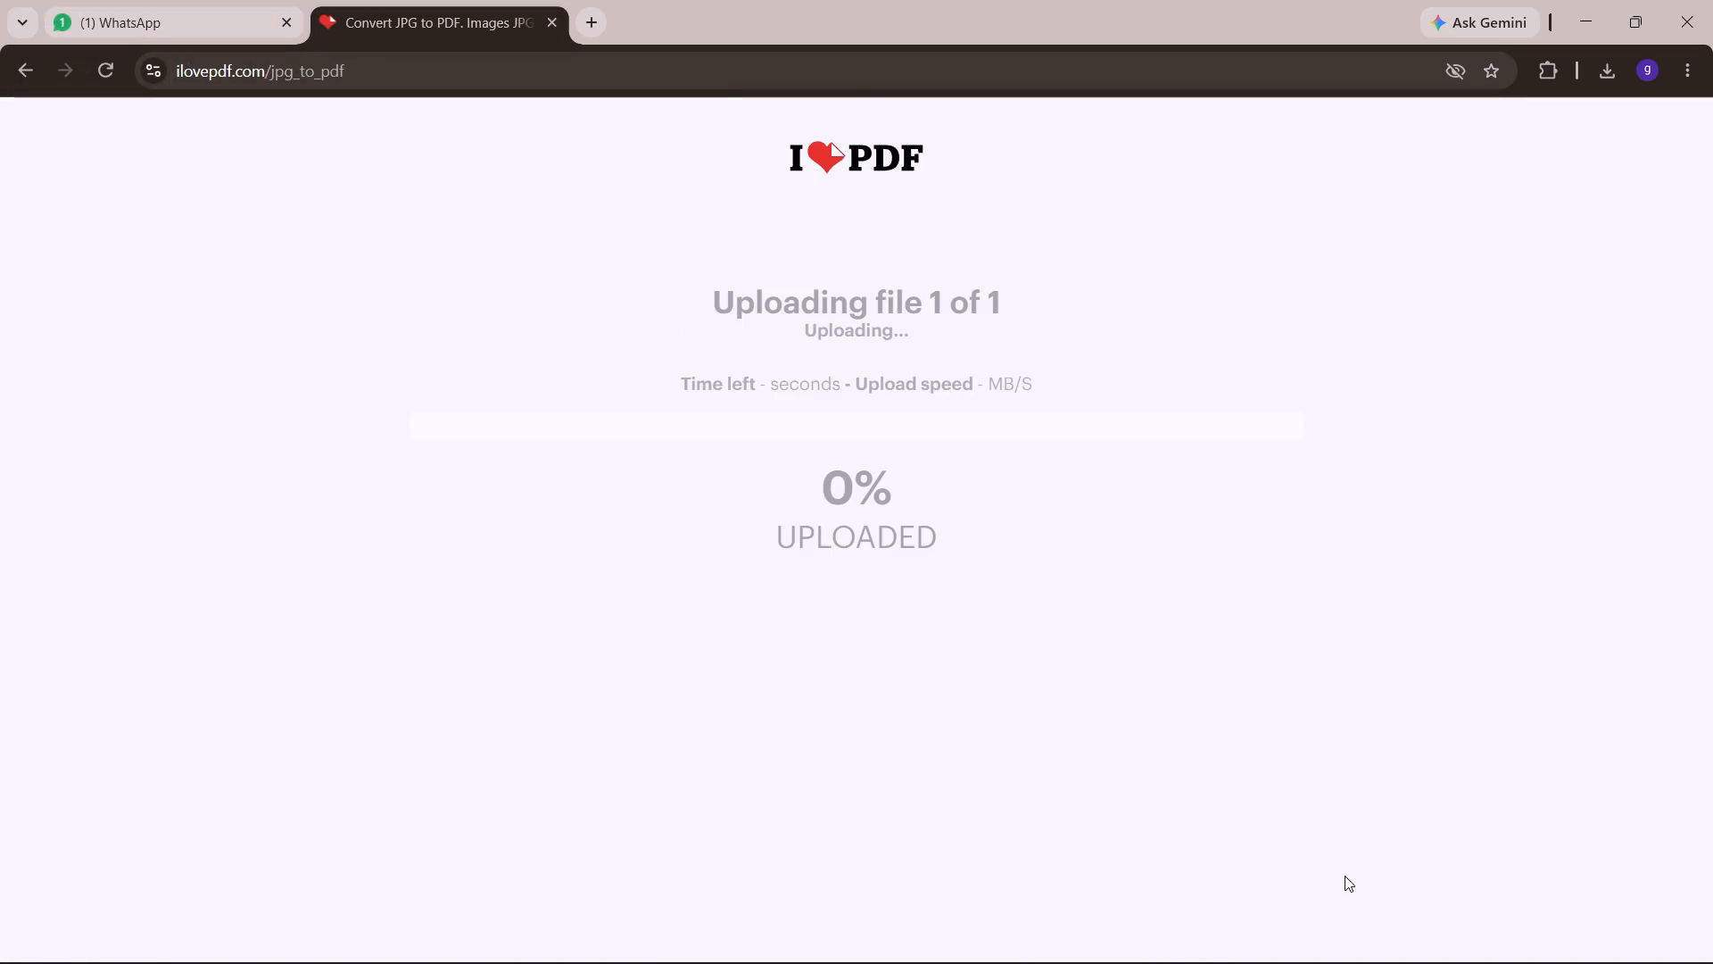
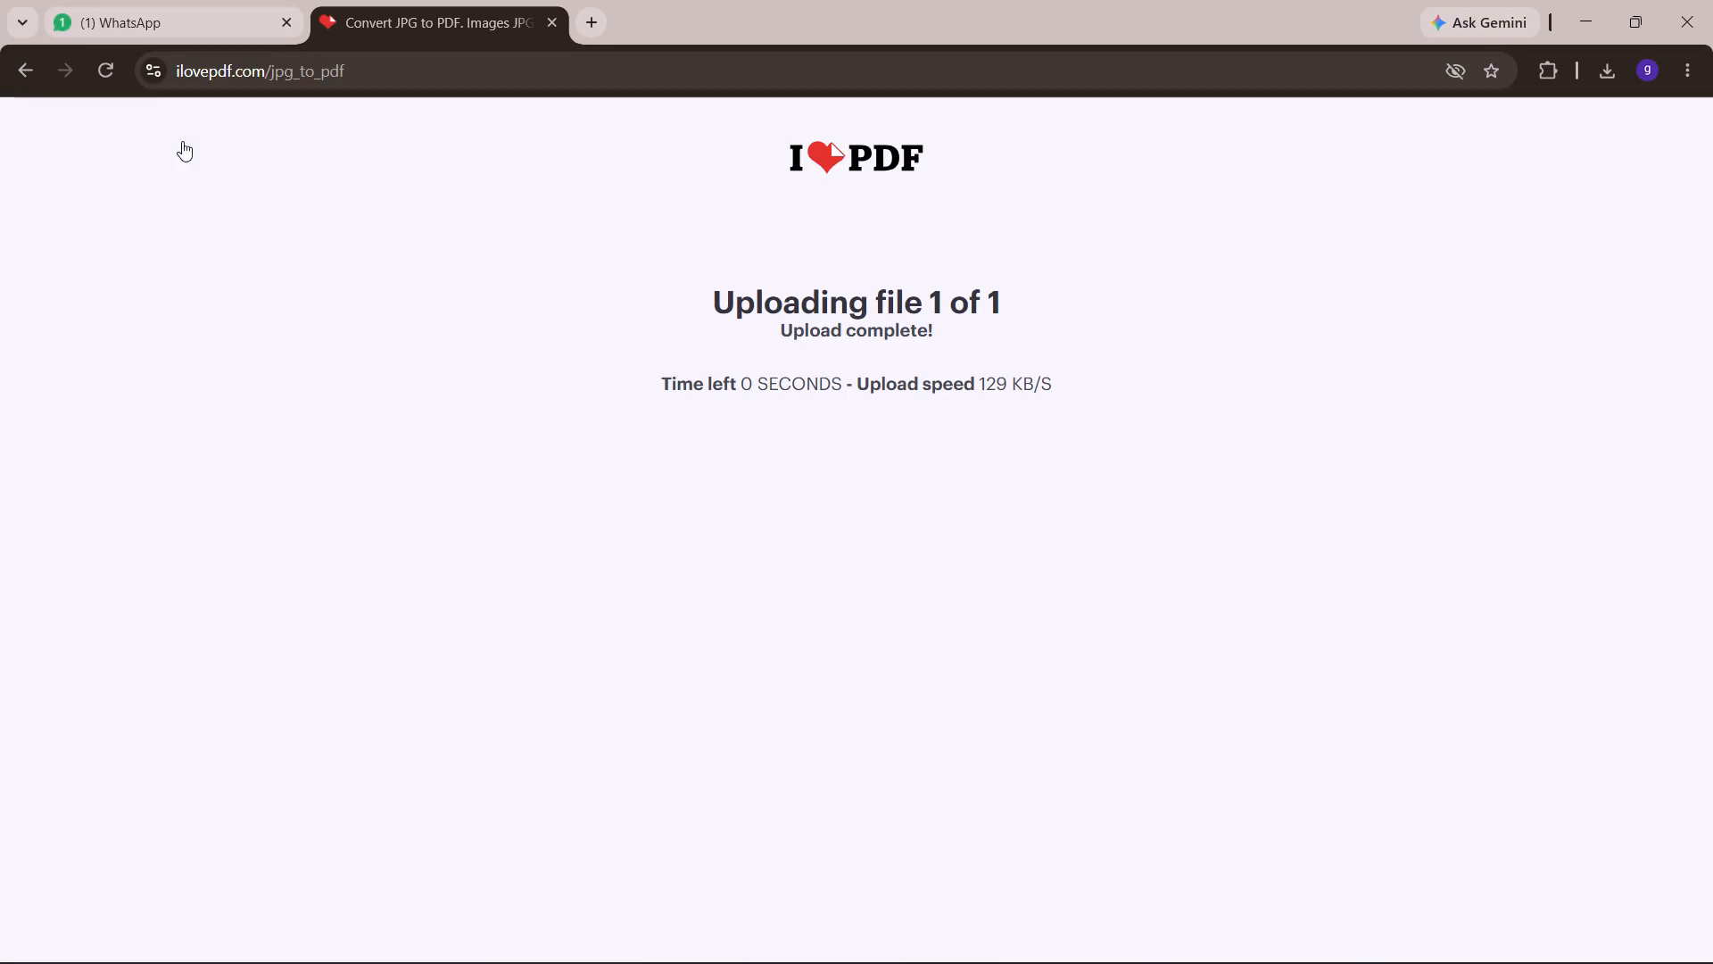
Reload the stalled JPG to PDF converter, load 20261106_141005.jpg from Downloads again, and convert it to PDF.
double_click(90, 67)
left_click(897, 373)
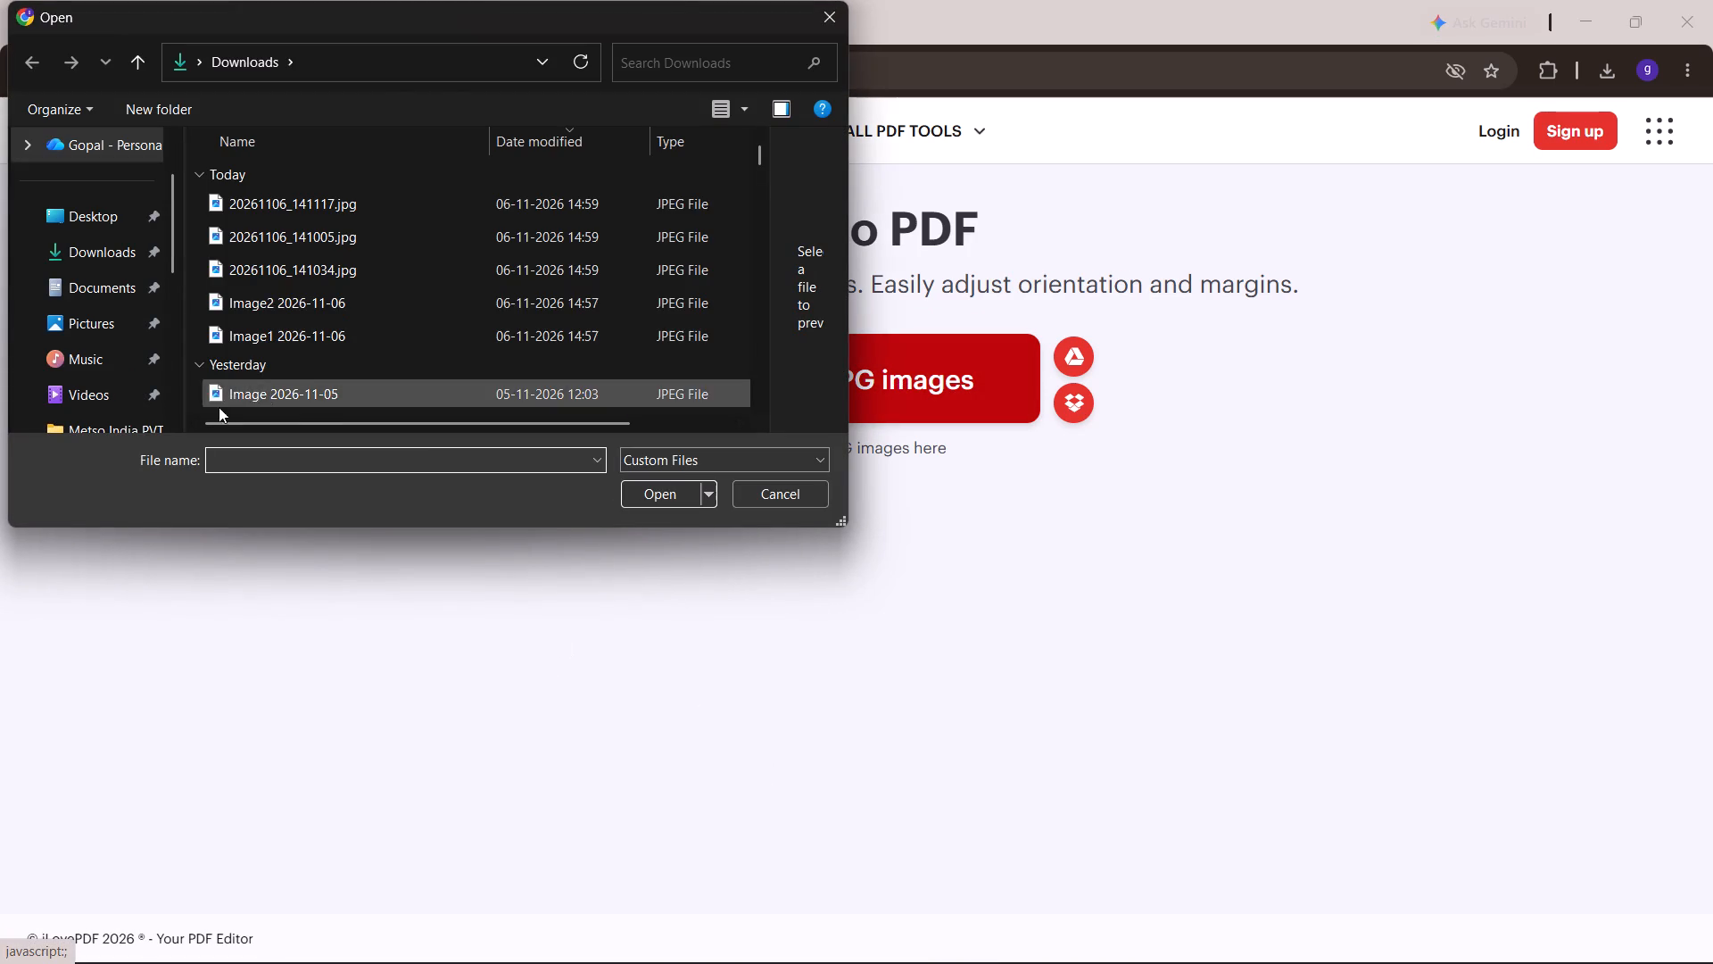
left_click(364, 237)
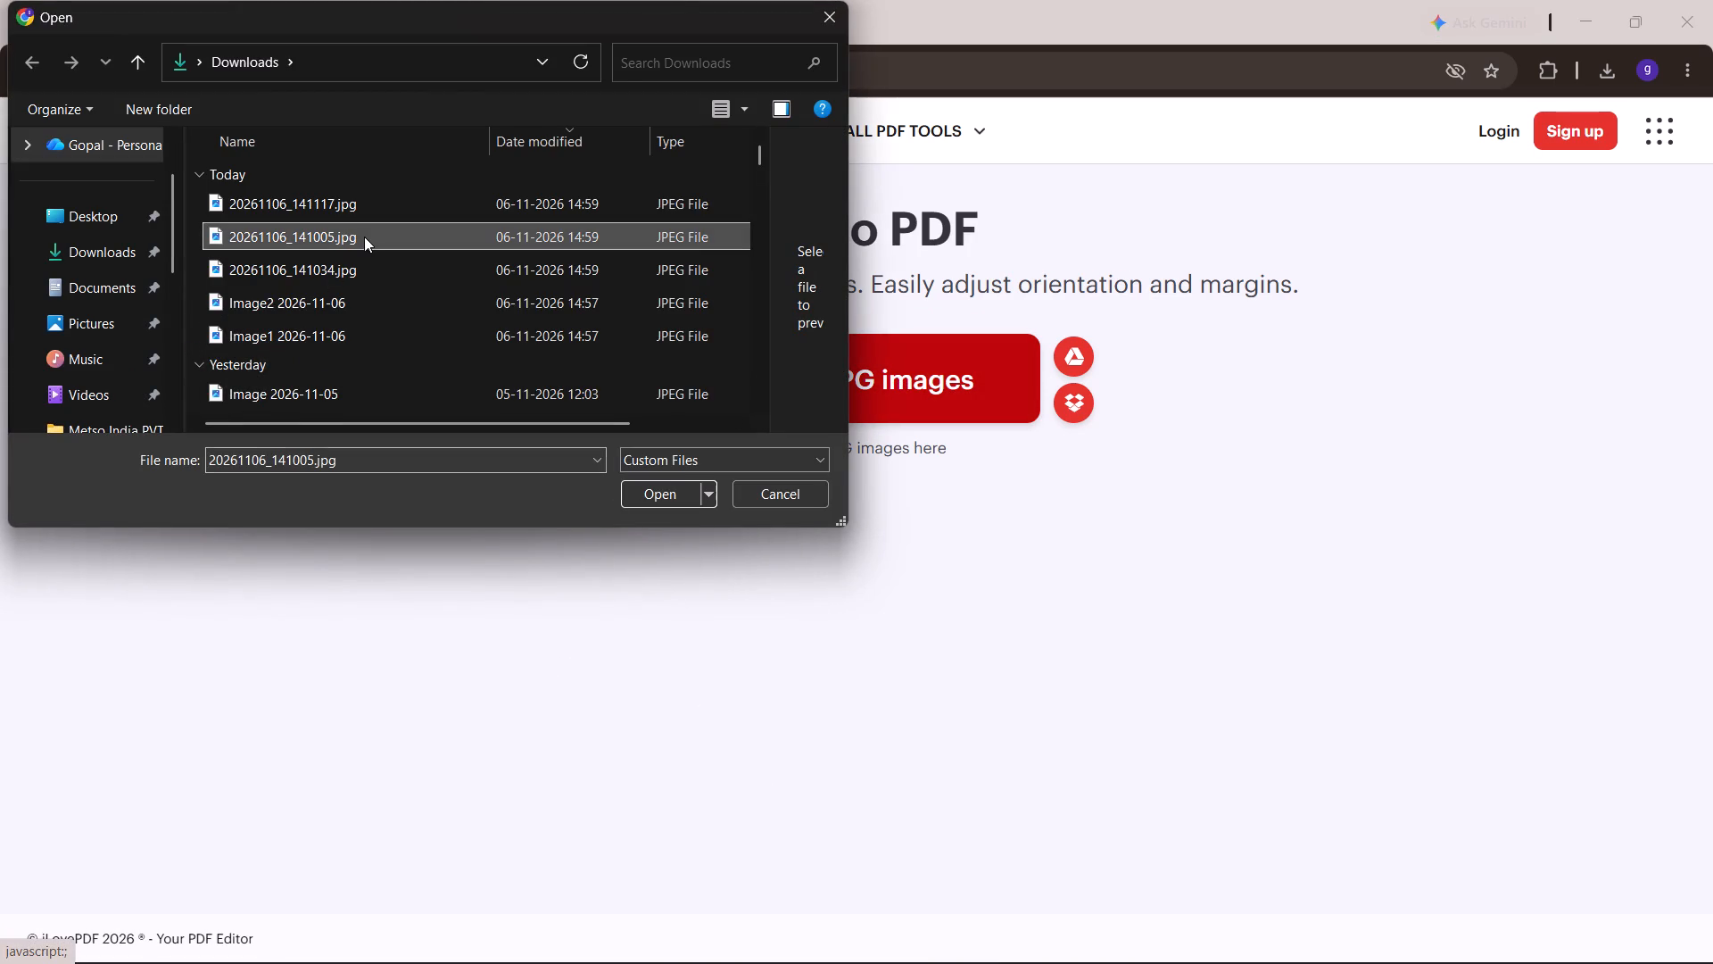
left_click(658, 491)
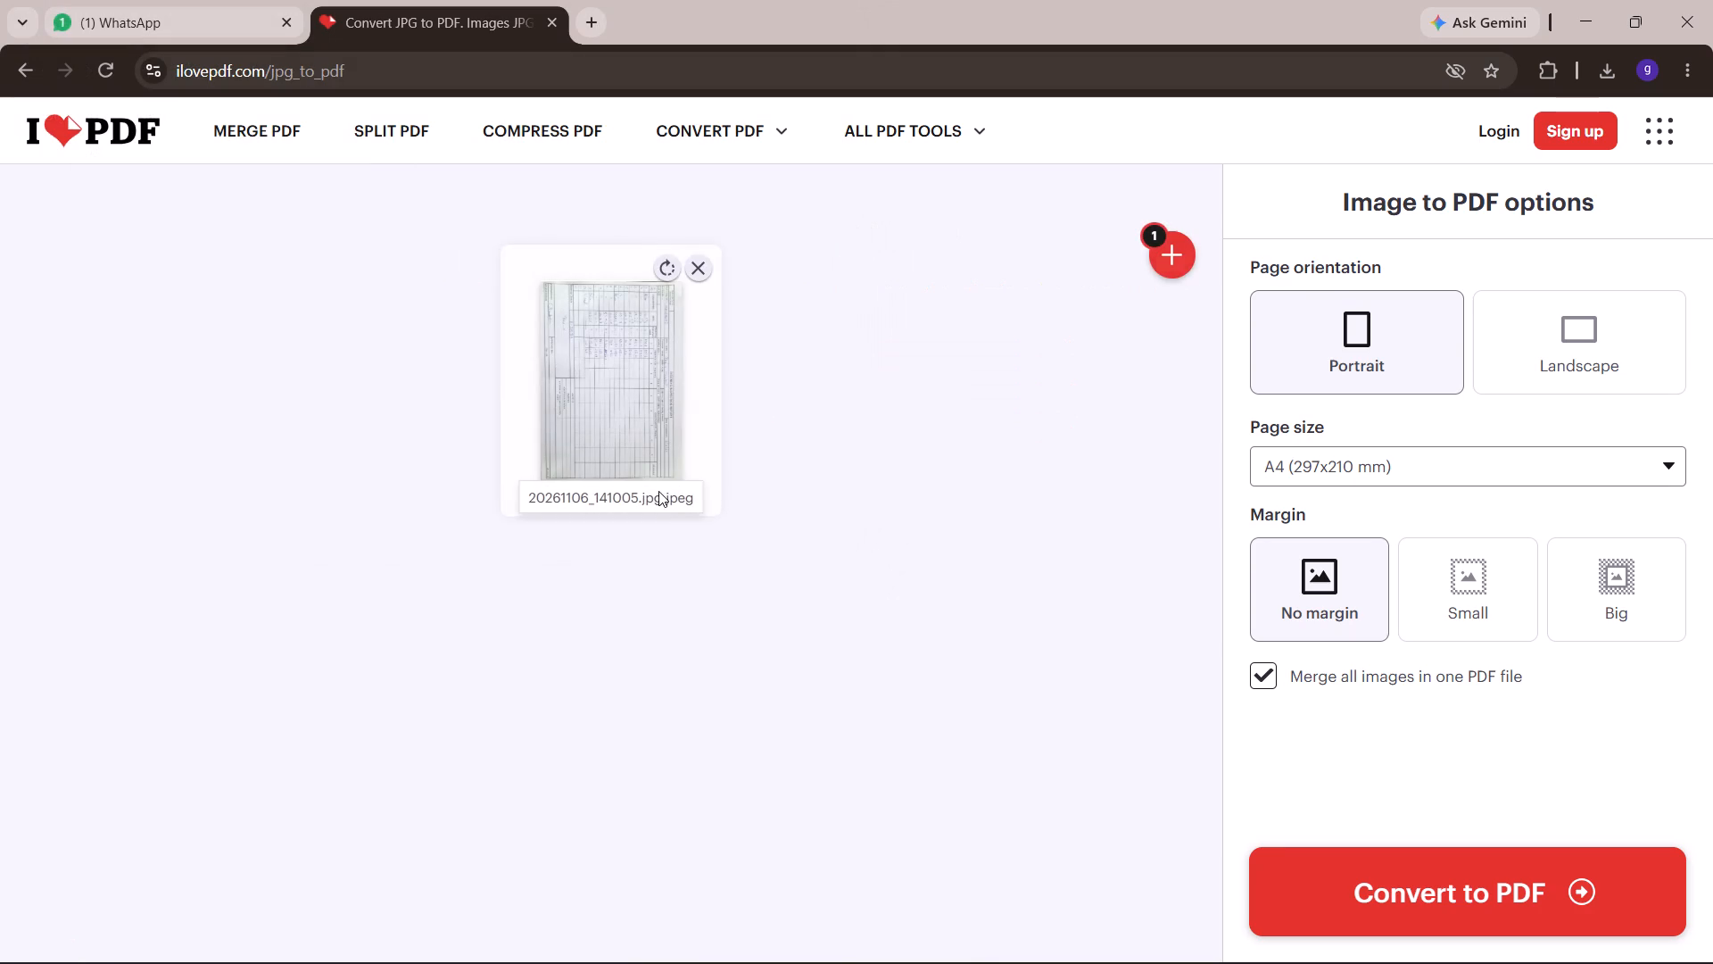
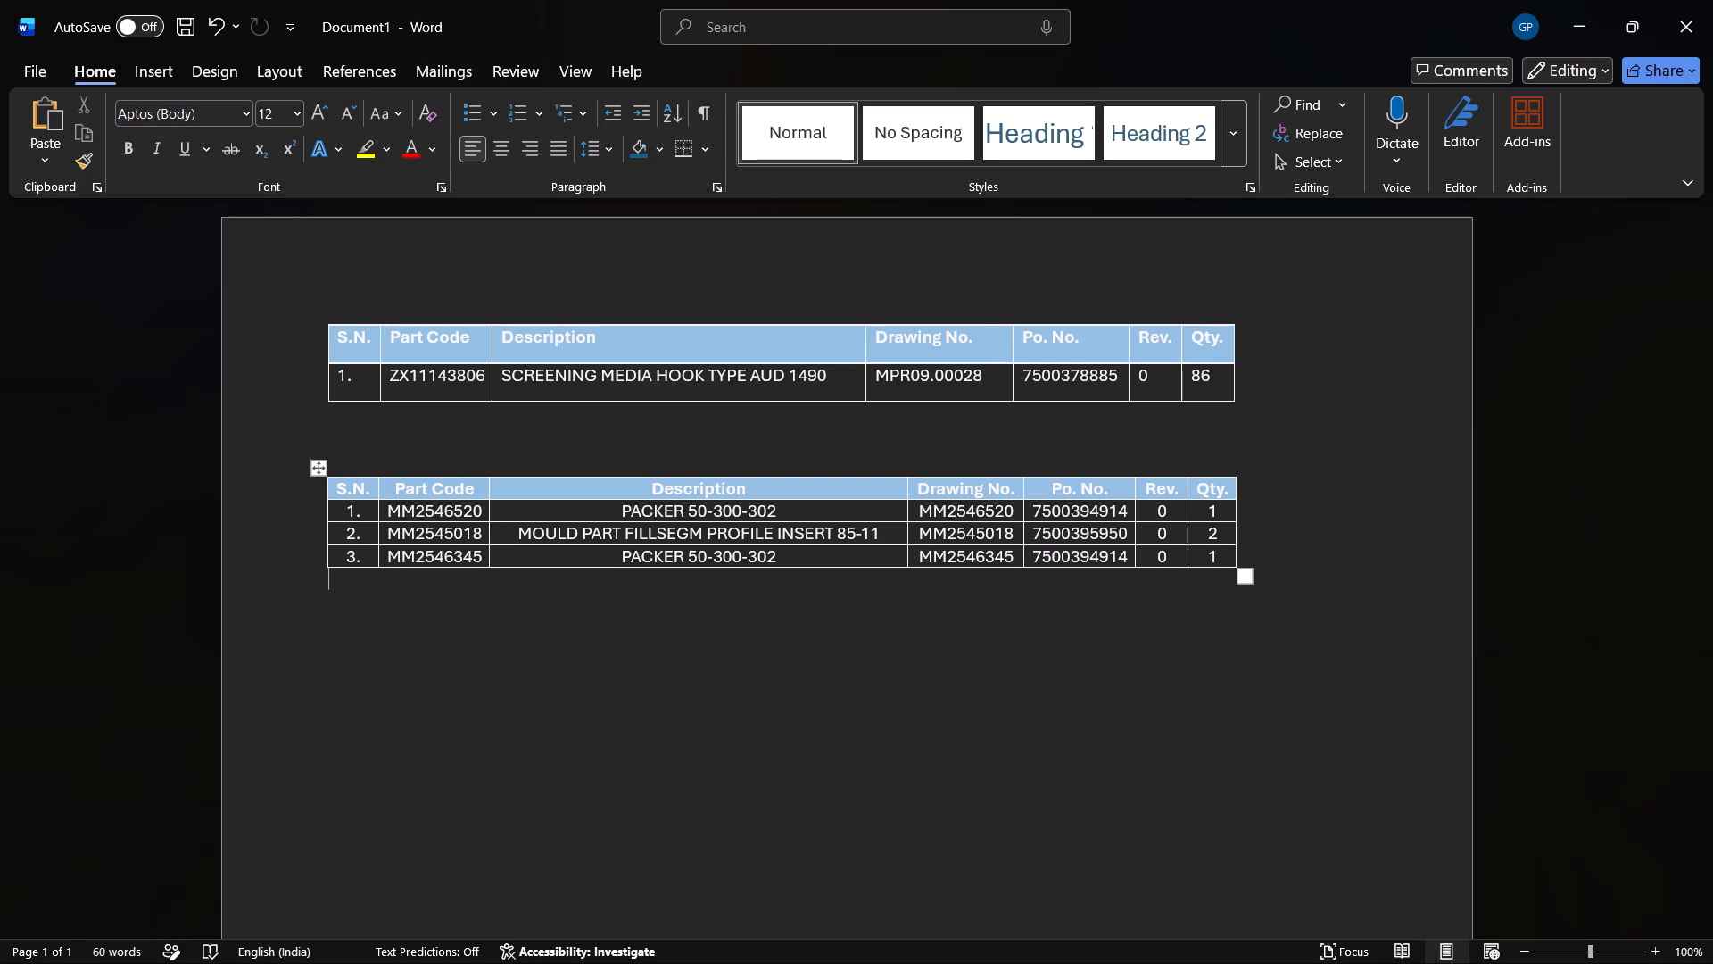
left_click_drag(390, 513, 484, 513)
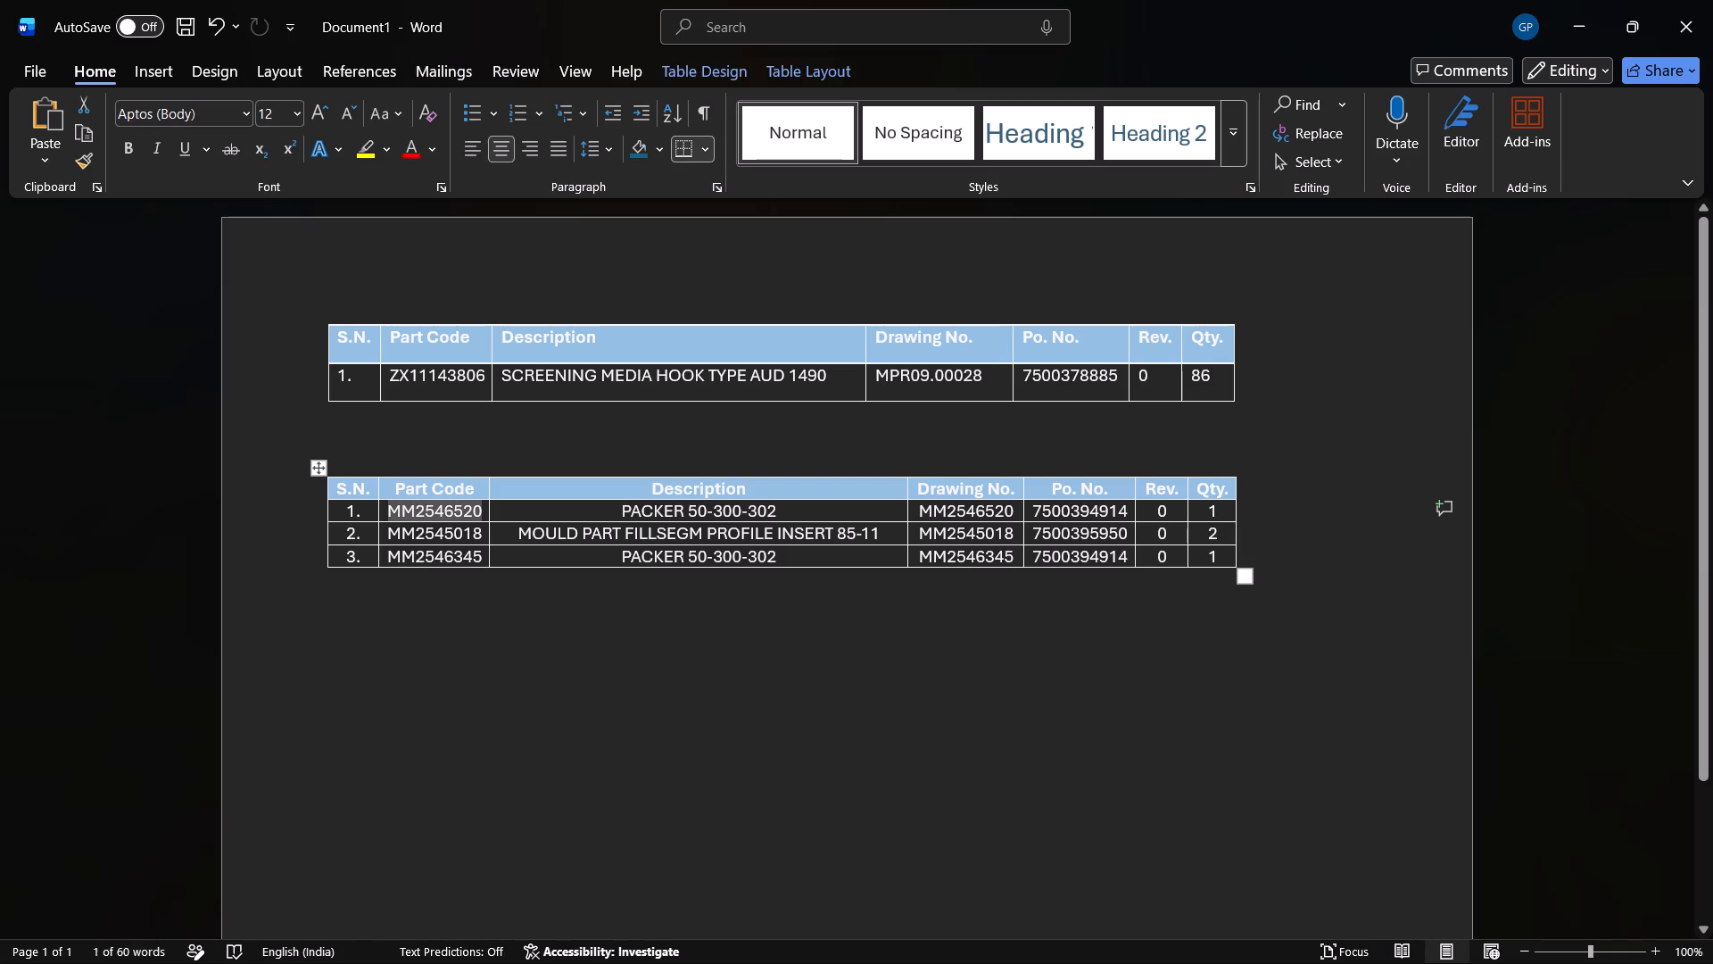
key("ctrl+c")
key("alt+Tab")
key("alt+Tab")
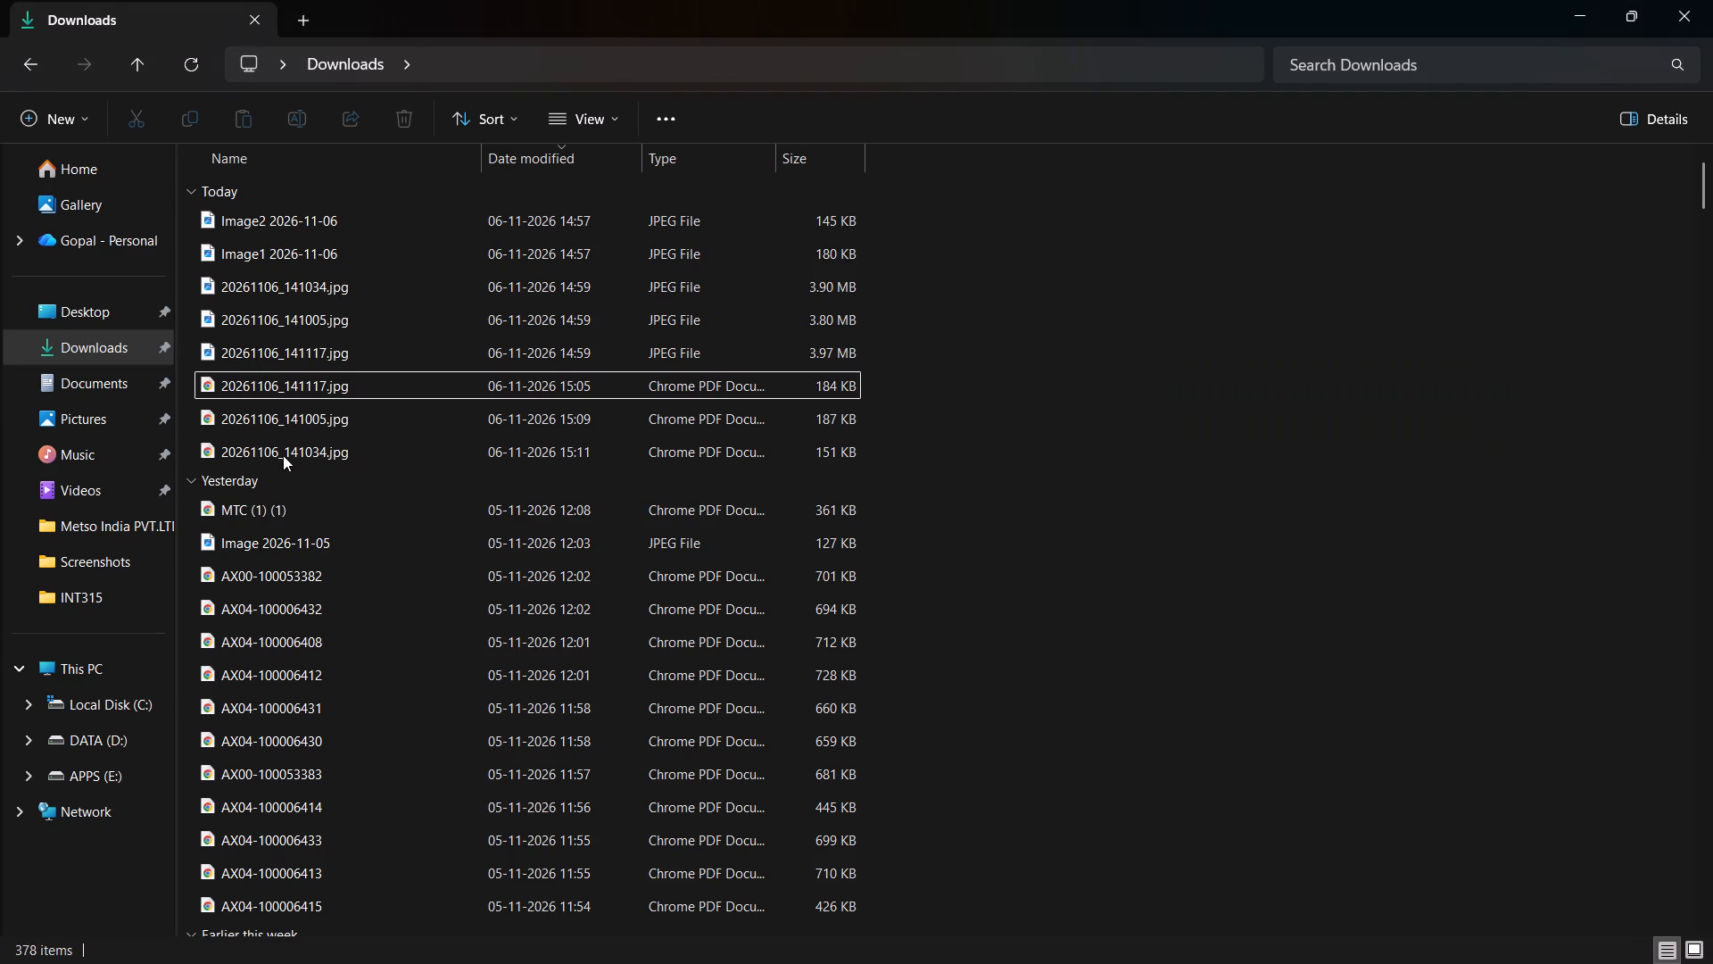
left_click(290, 450)
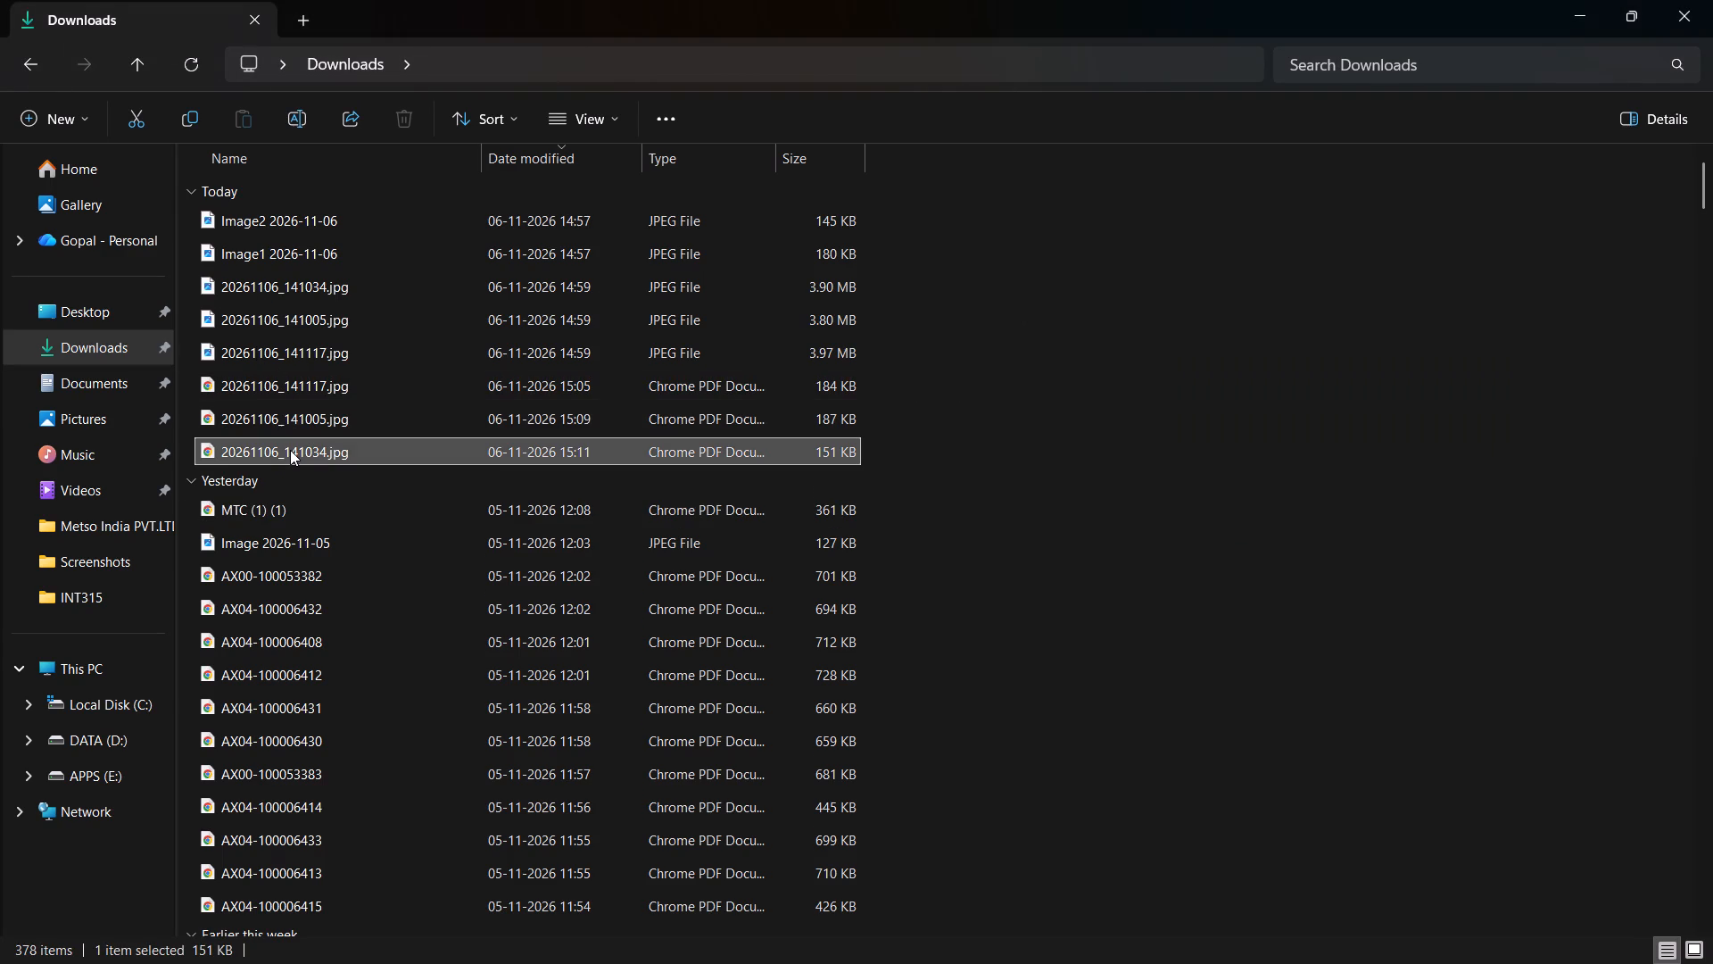
right_click(290, 450)
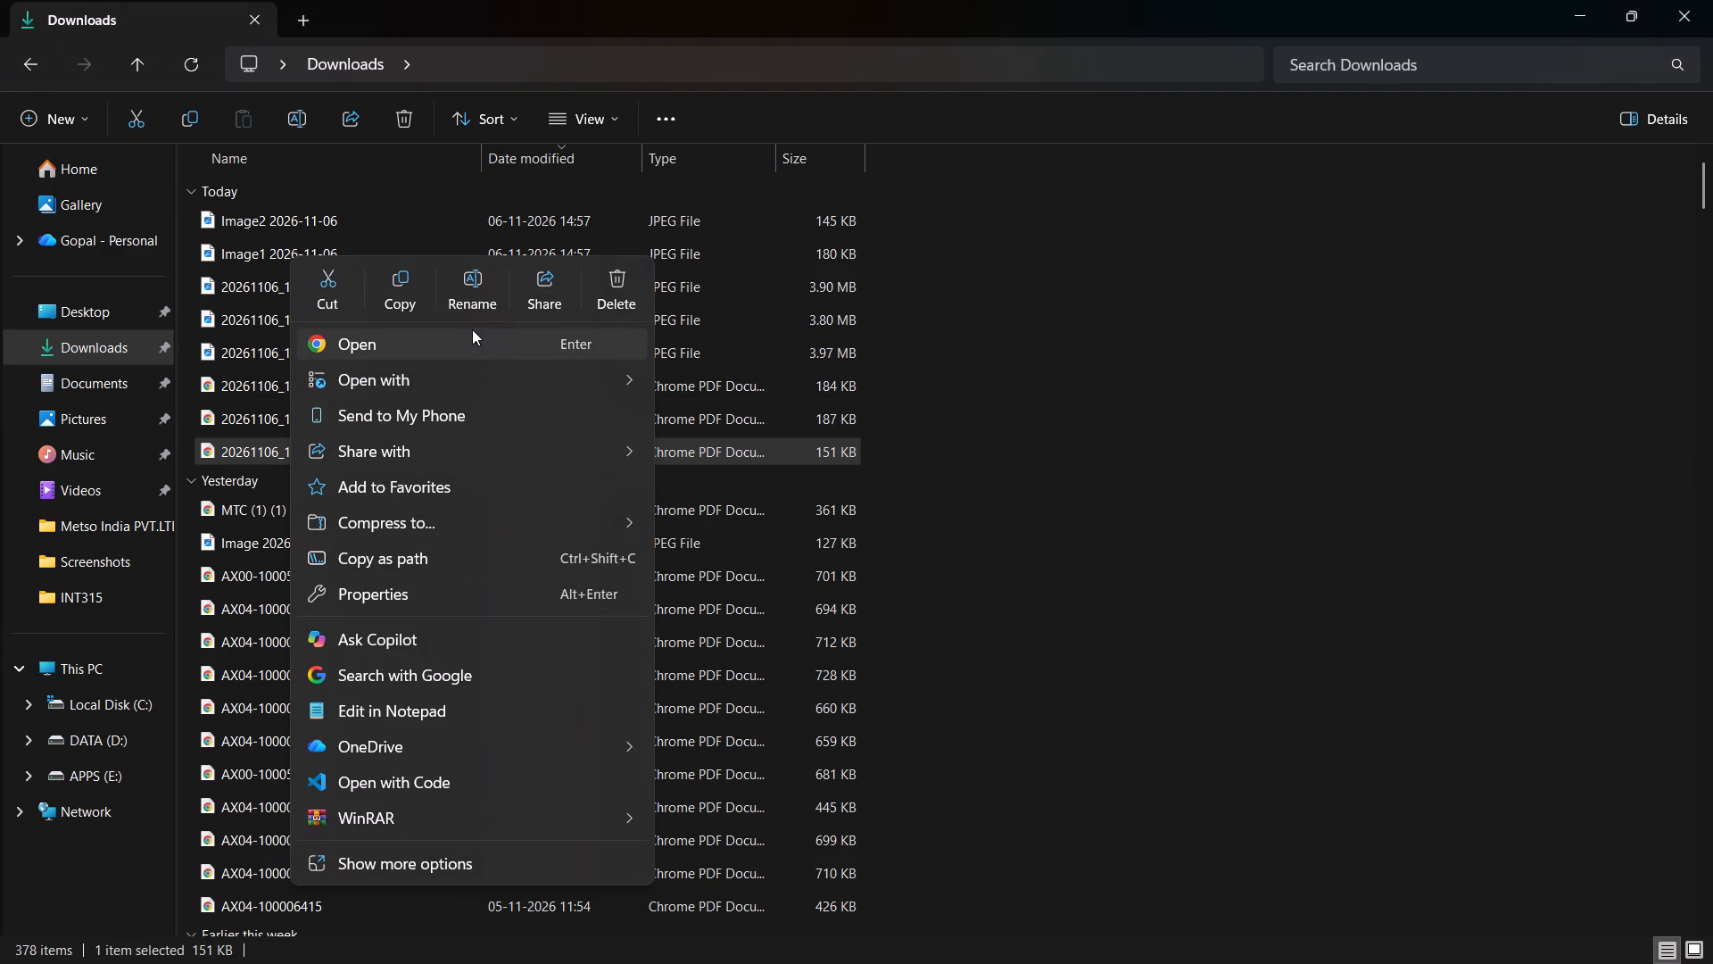
left_click(459, 300)
key("ctrl+v")
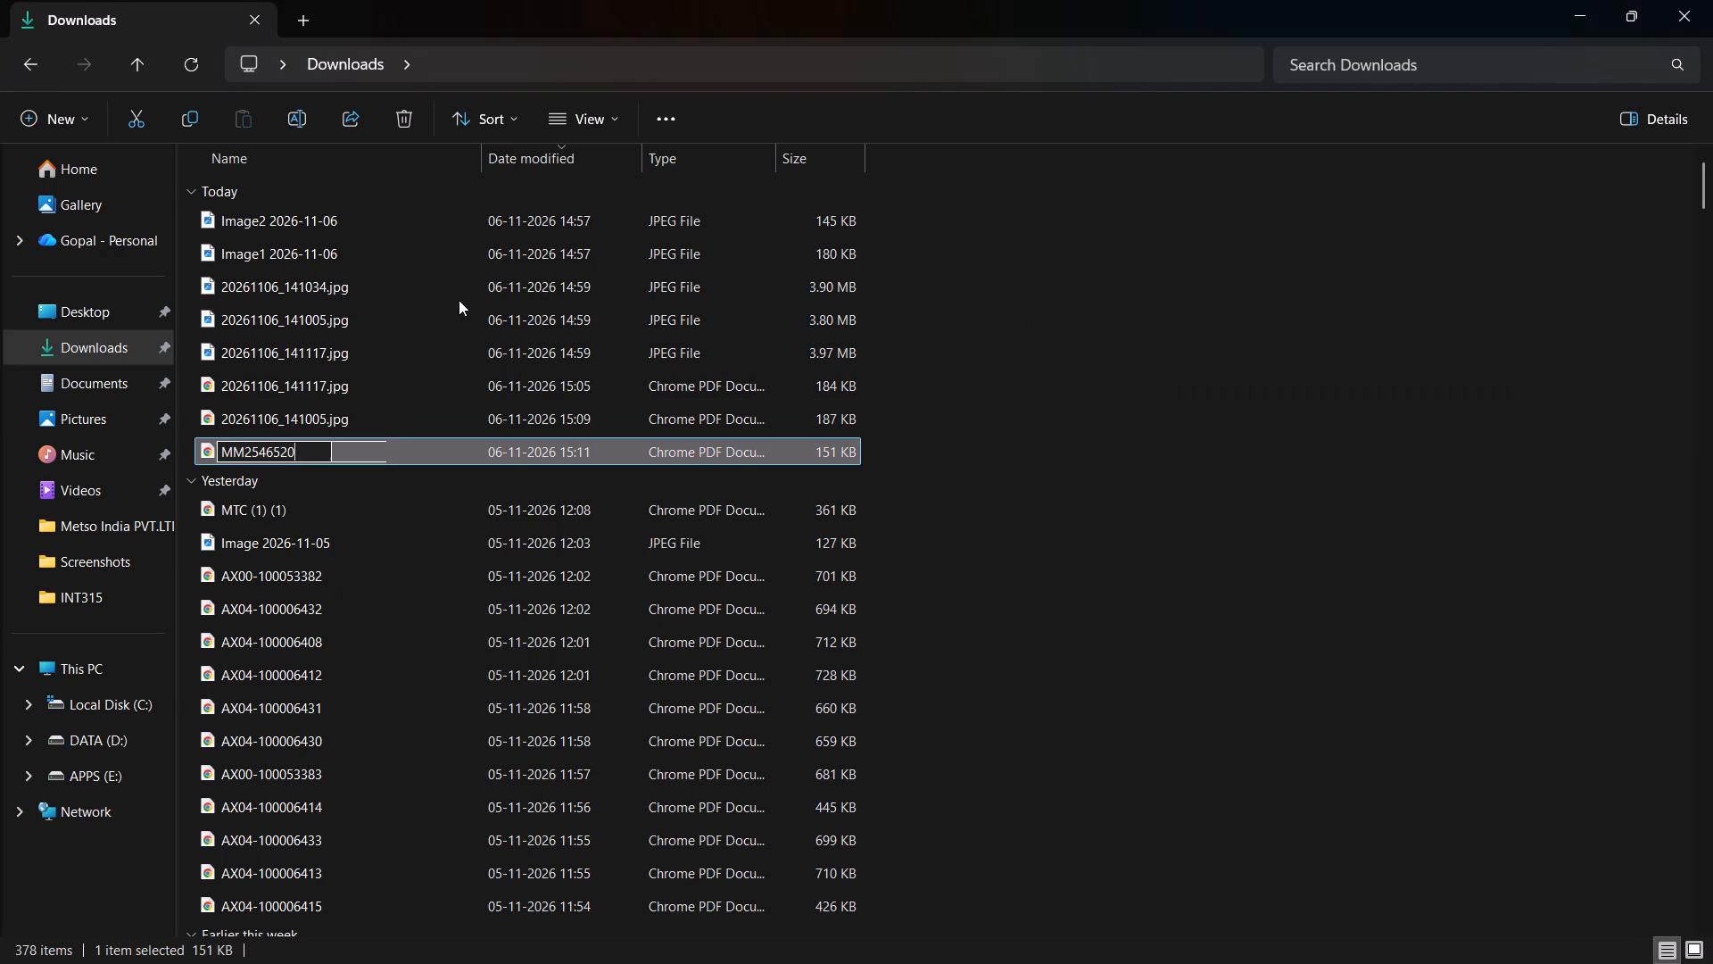
key("Return")
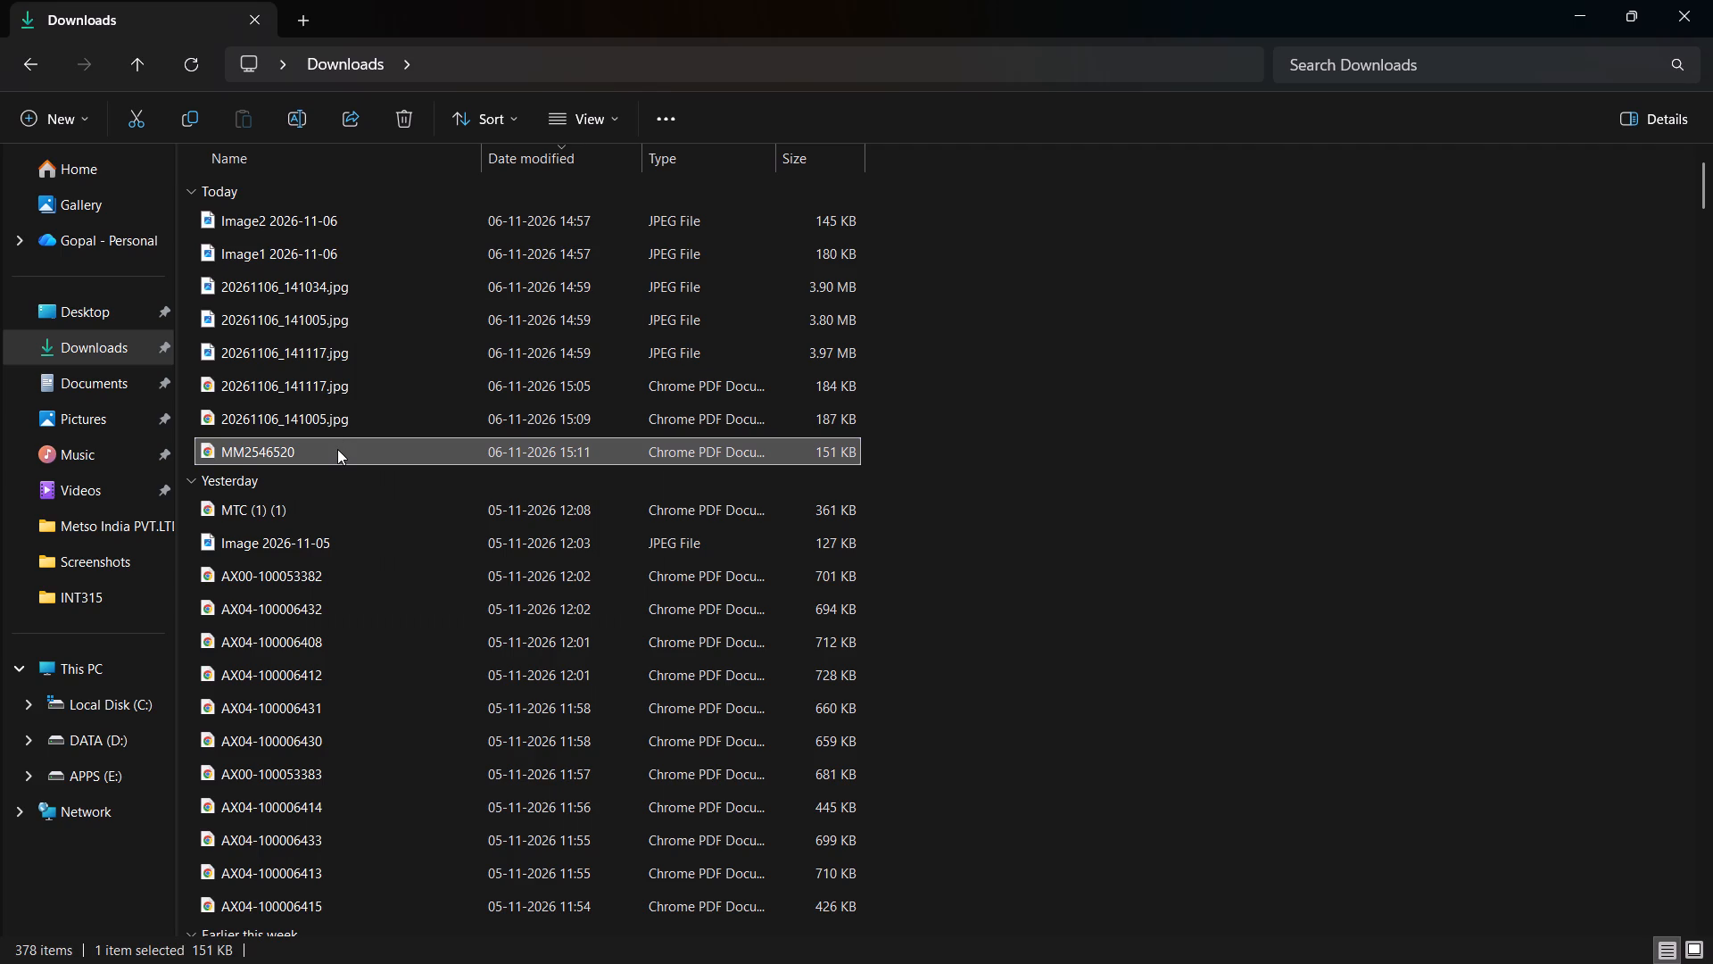
Open the MM2546520 PDF to check that its sheet matches the part code, and close it.
double_click(337, 449)
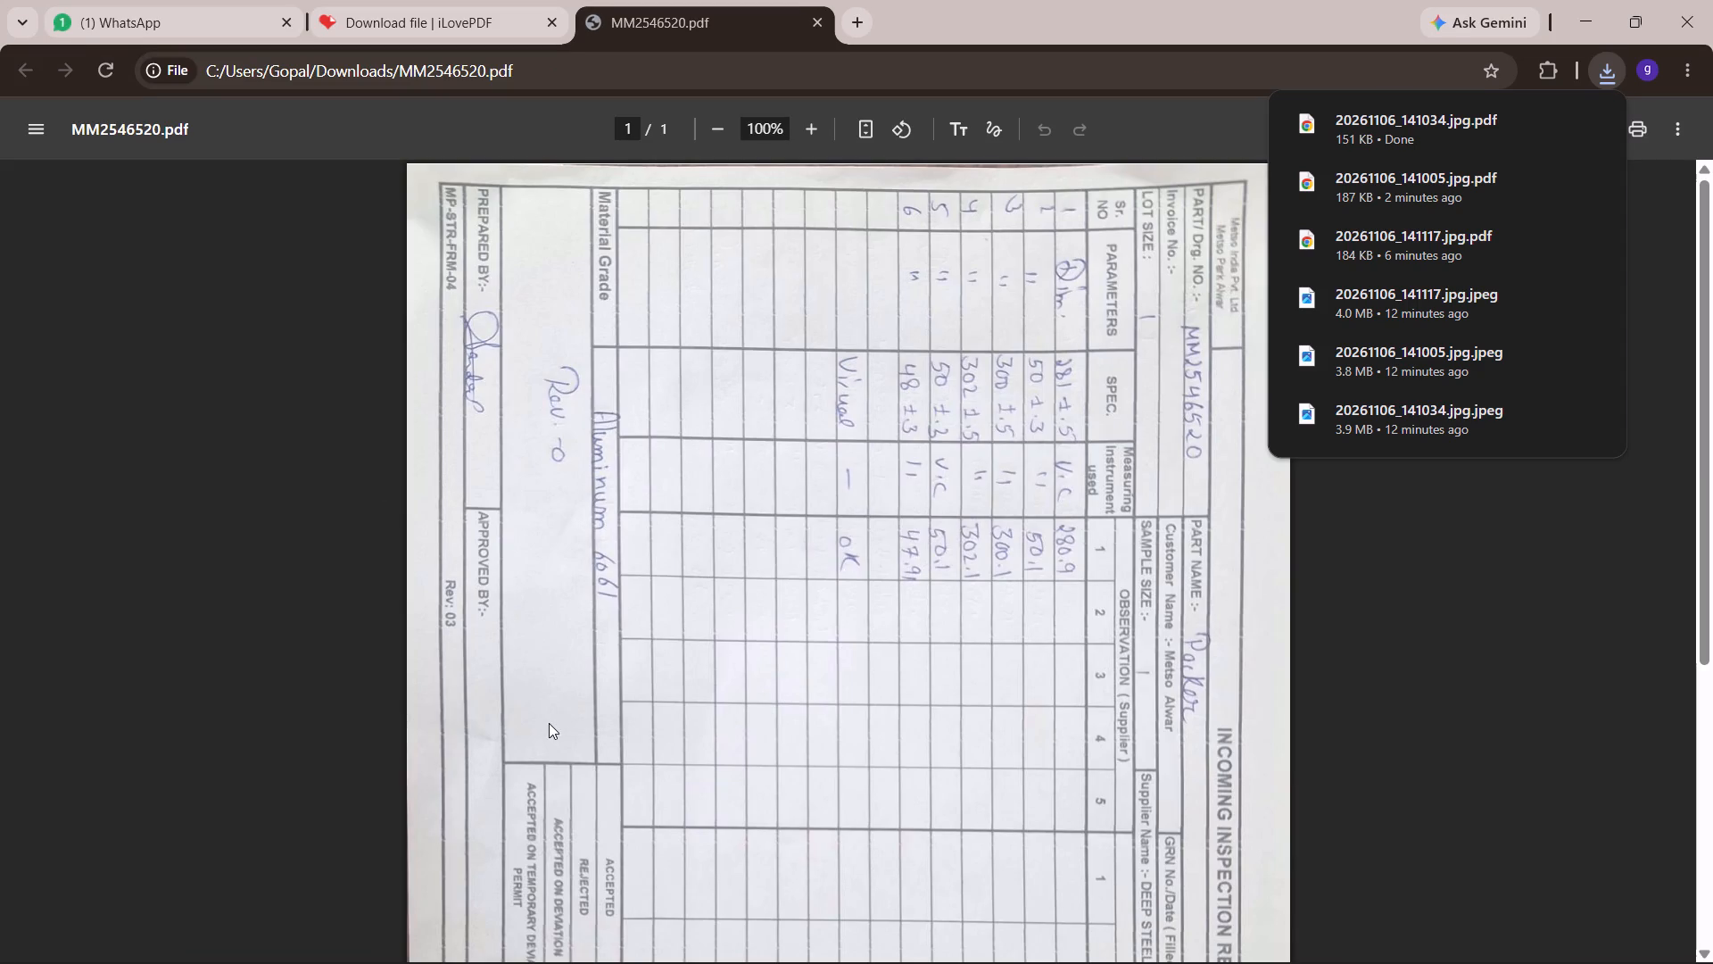
left_click(815, 15)
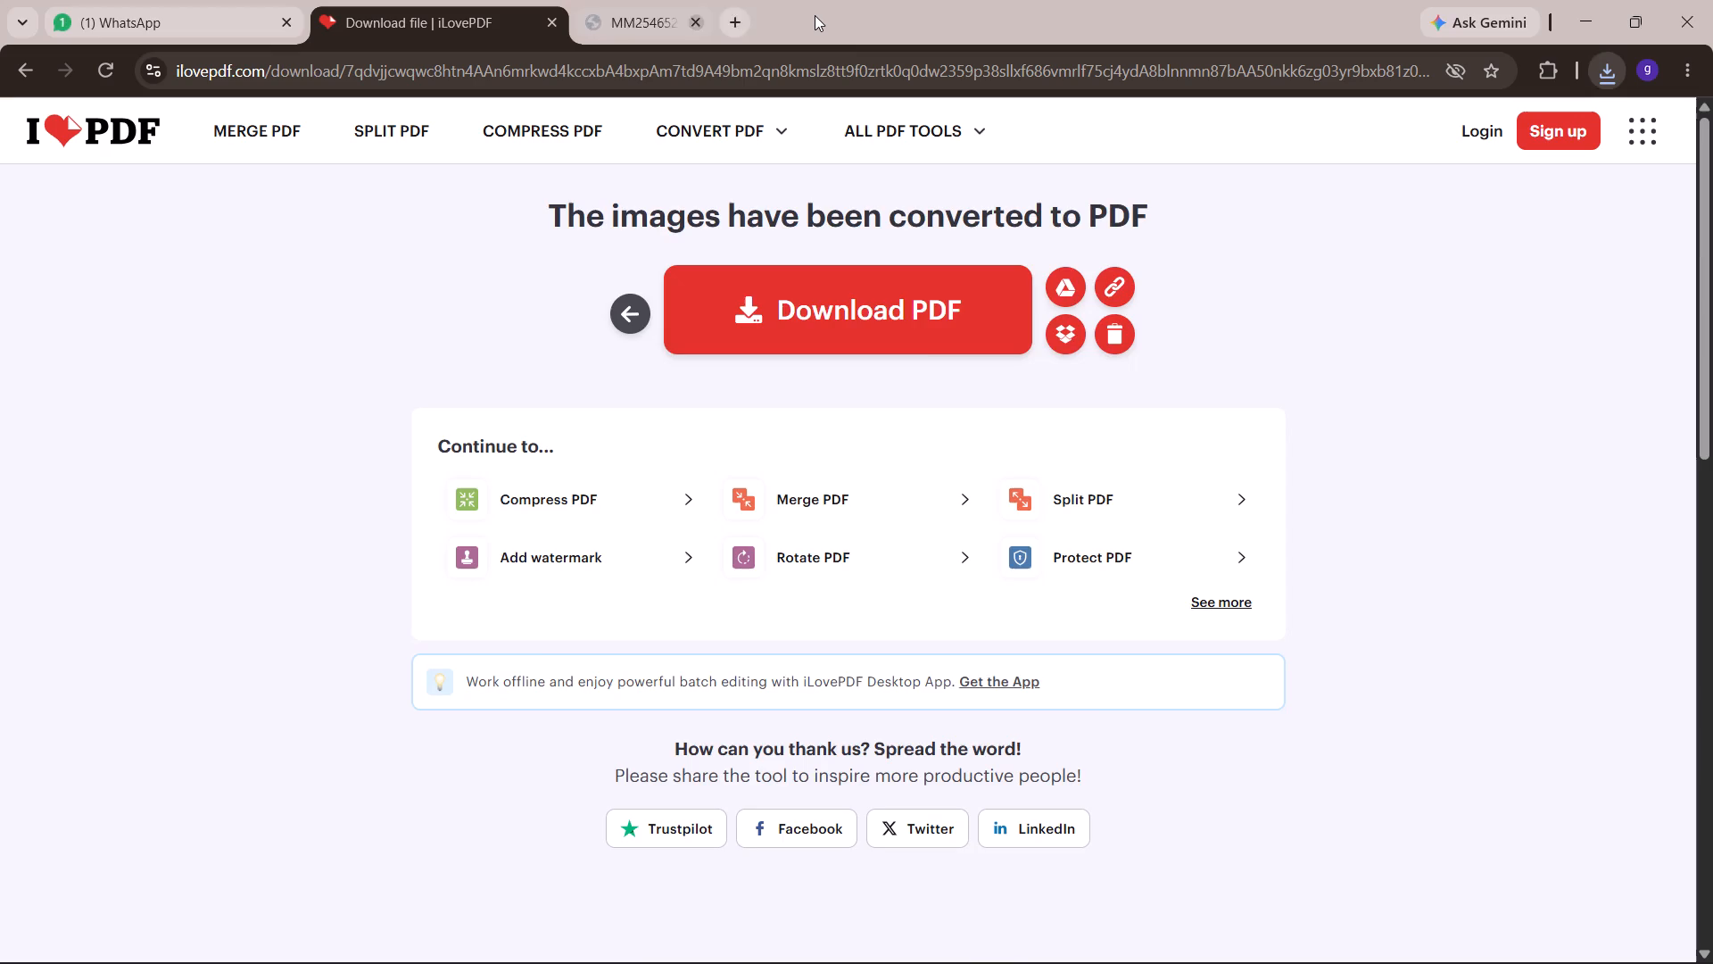
Copy part code MM2545018 from row 2 of the lower Word parts table and return to the Downloads folder.
key("alt+Tab")
key("alt+Tab")
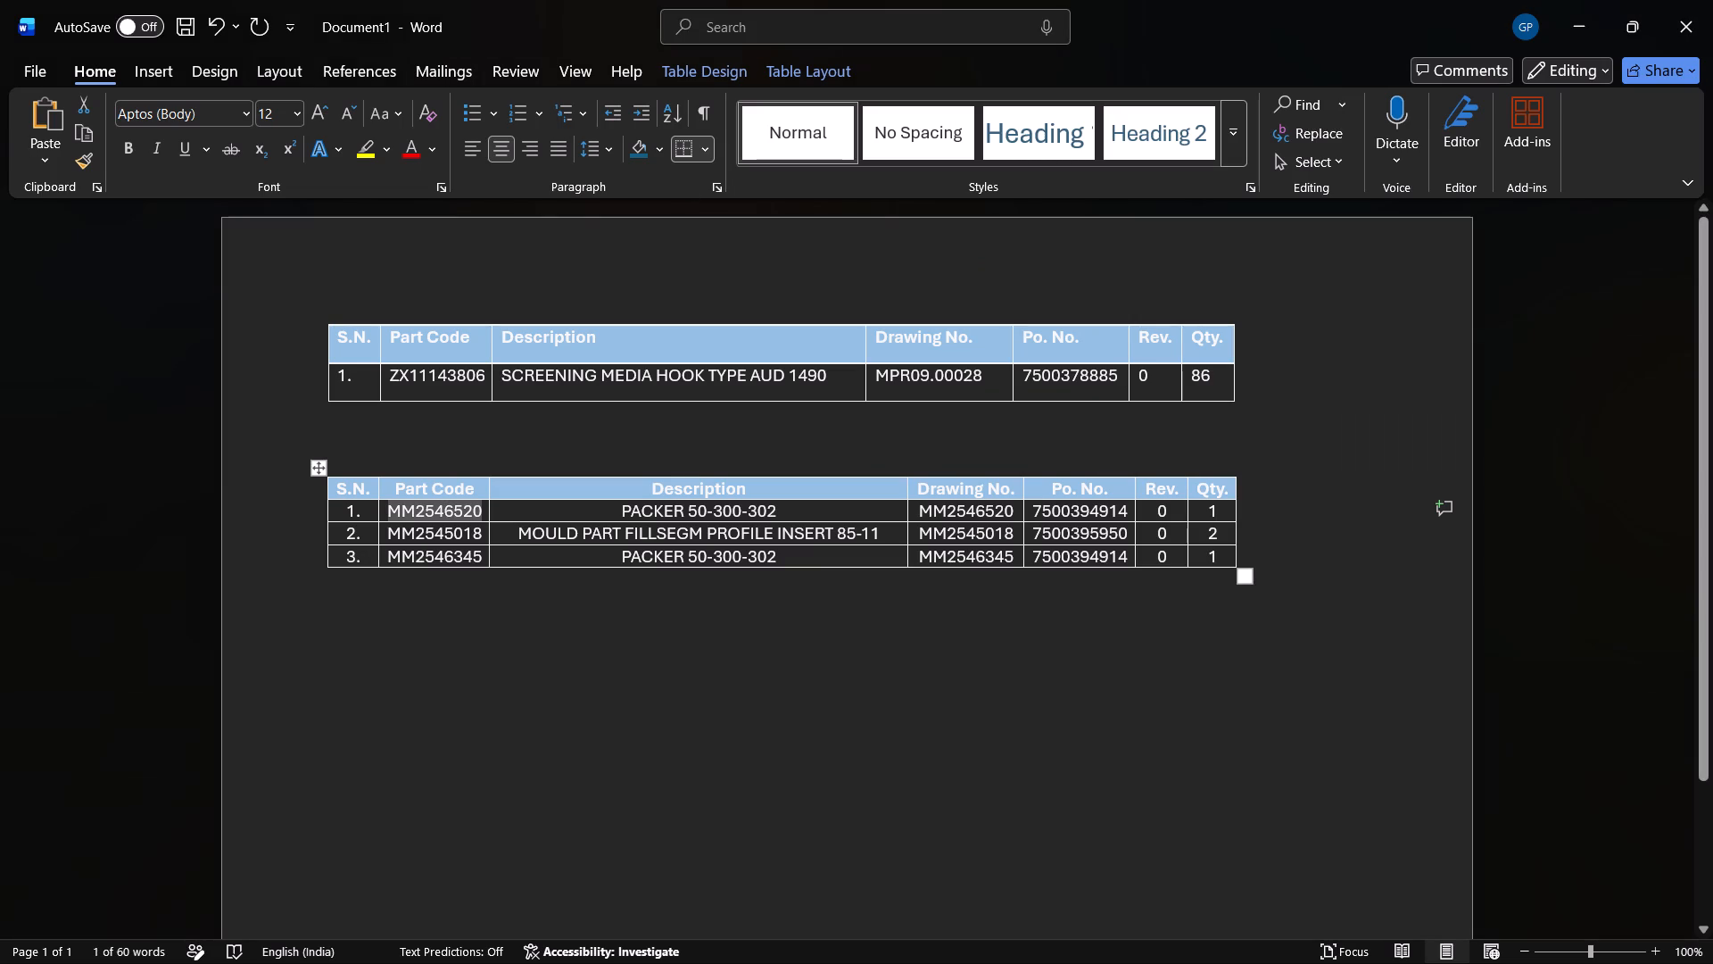
left_click_drag(389, 534, 488, 530)
key("ctrl+c")
left_click(488, 530, "ctrl")
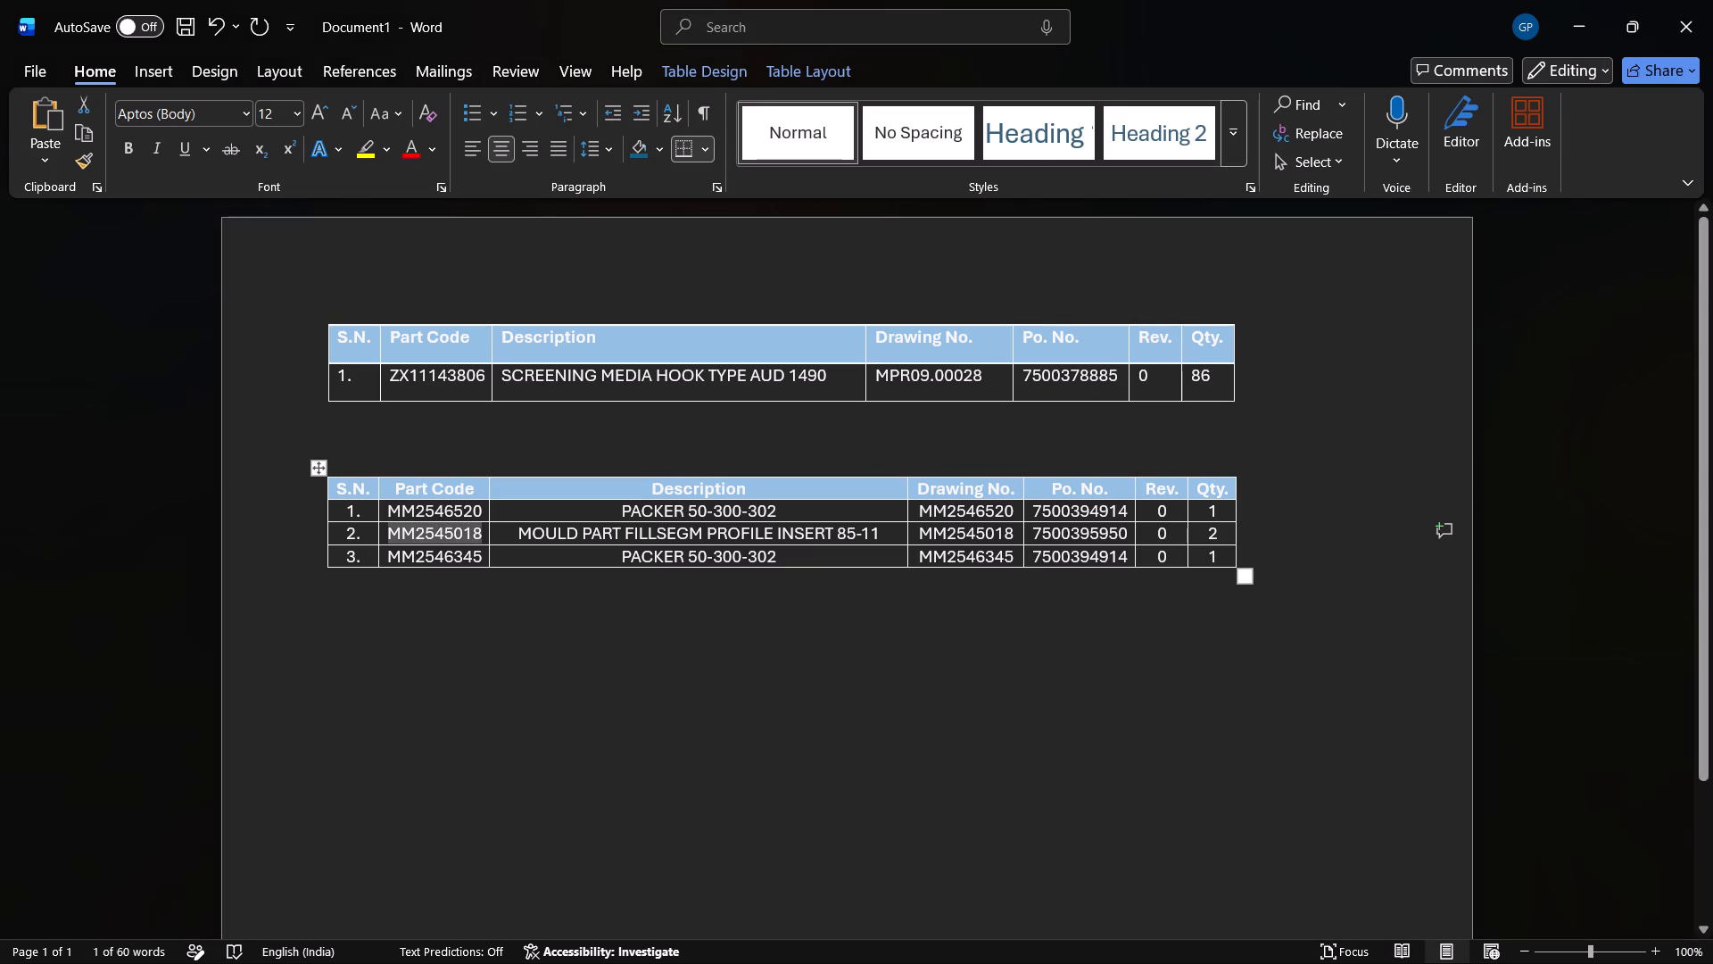
key("alt+Tab")
key("alt+Tab")
key("alt+Tab")
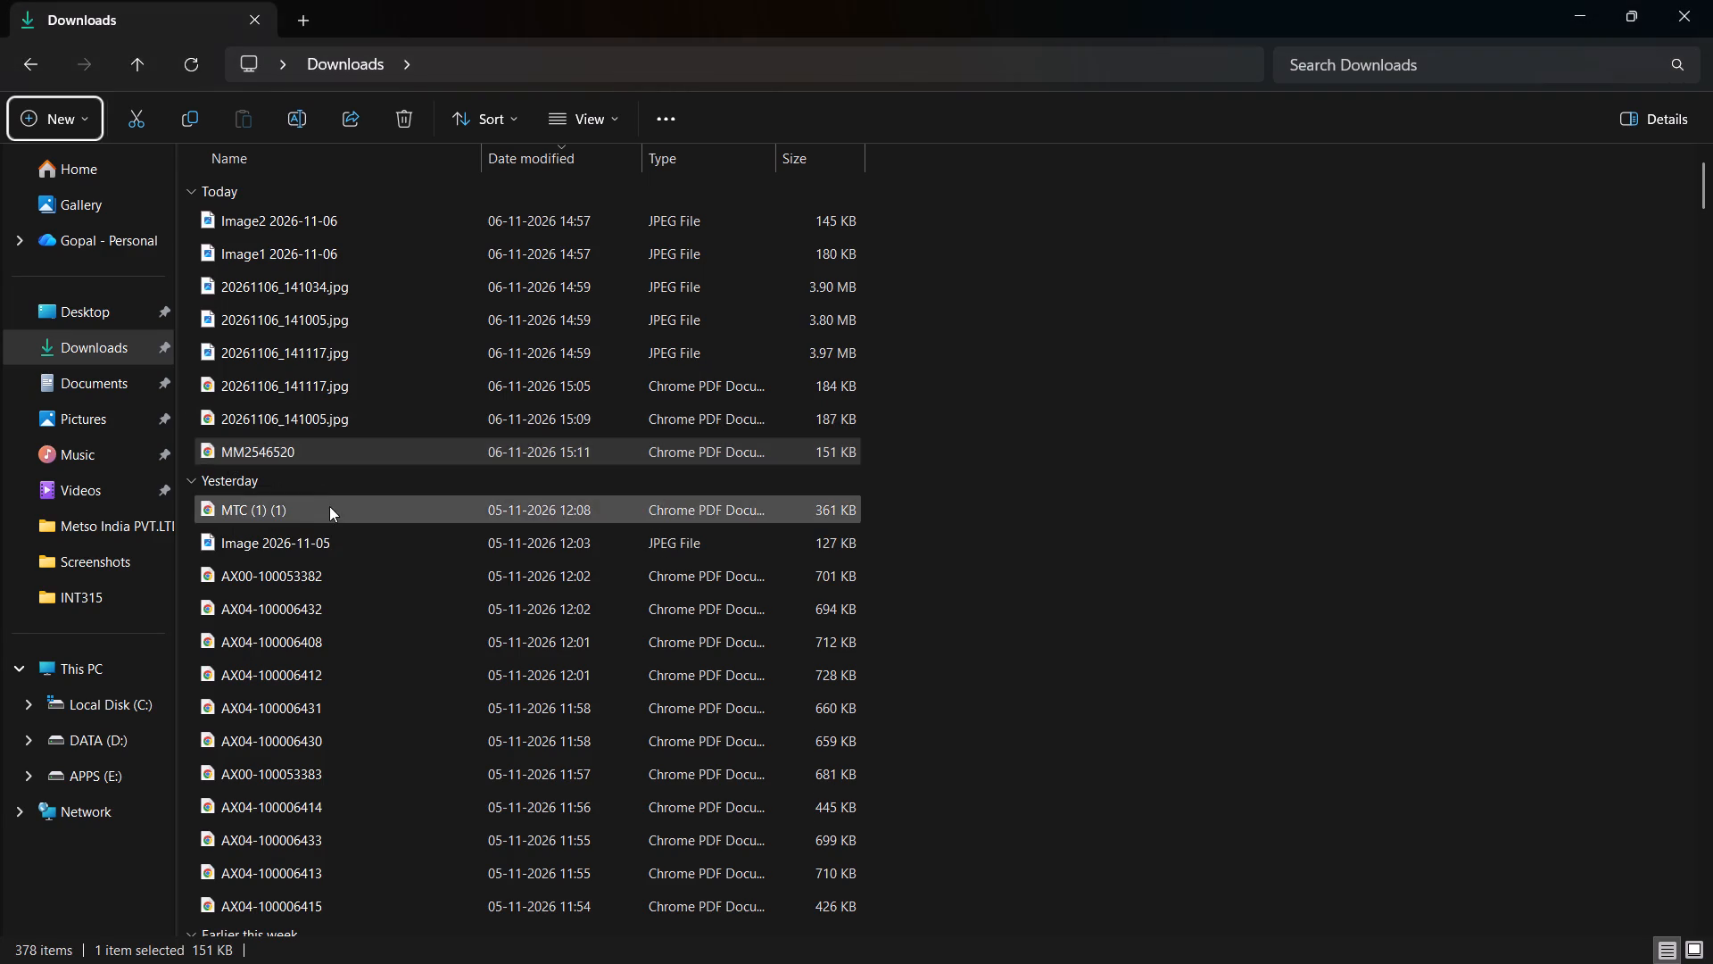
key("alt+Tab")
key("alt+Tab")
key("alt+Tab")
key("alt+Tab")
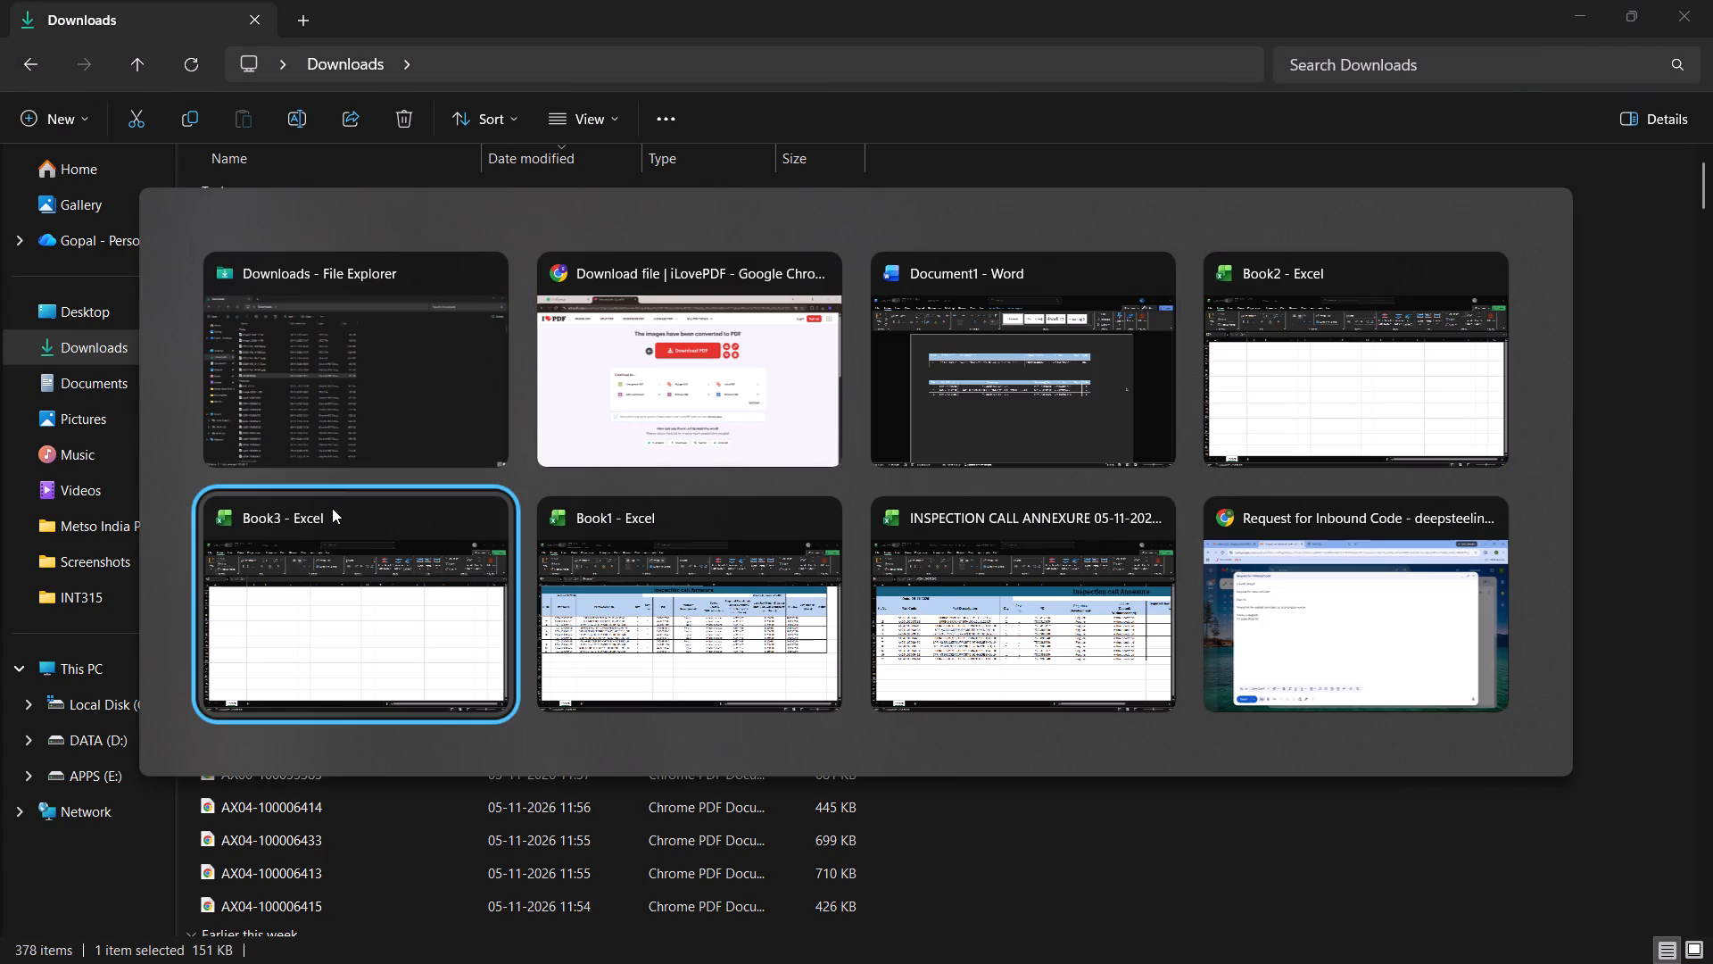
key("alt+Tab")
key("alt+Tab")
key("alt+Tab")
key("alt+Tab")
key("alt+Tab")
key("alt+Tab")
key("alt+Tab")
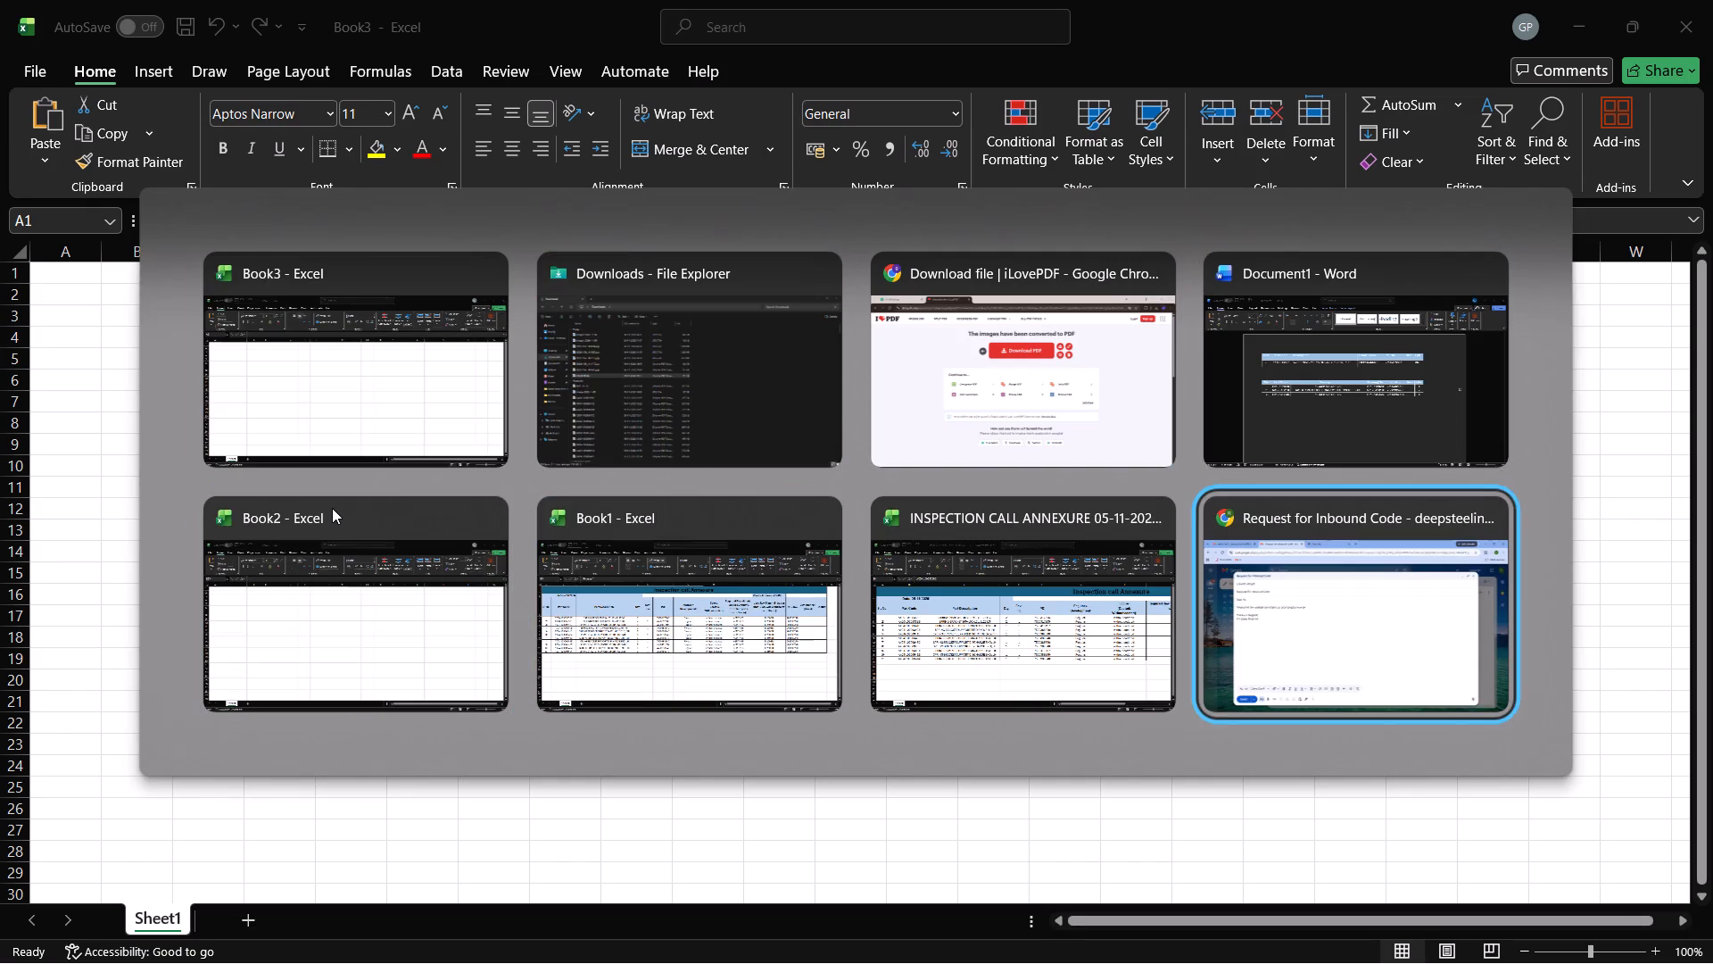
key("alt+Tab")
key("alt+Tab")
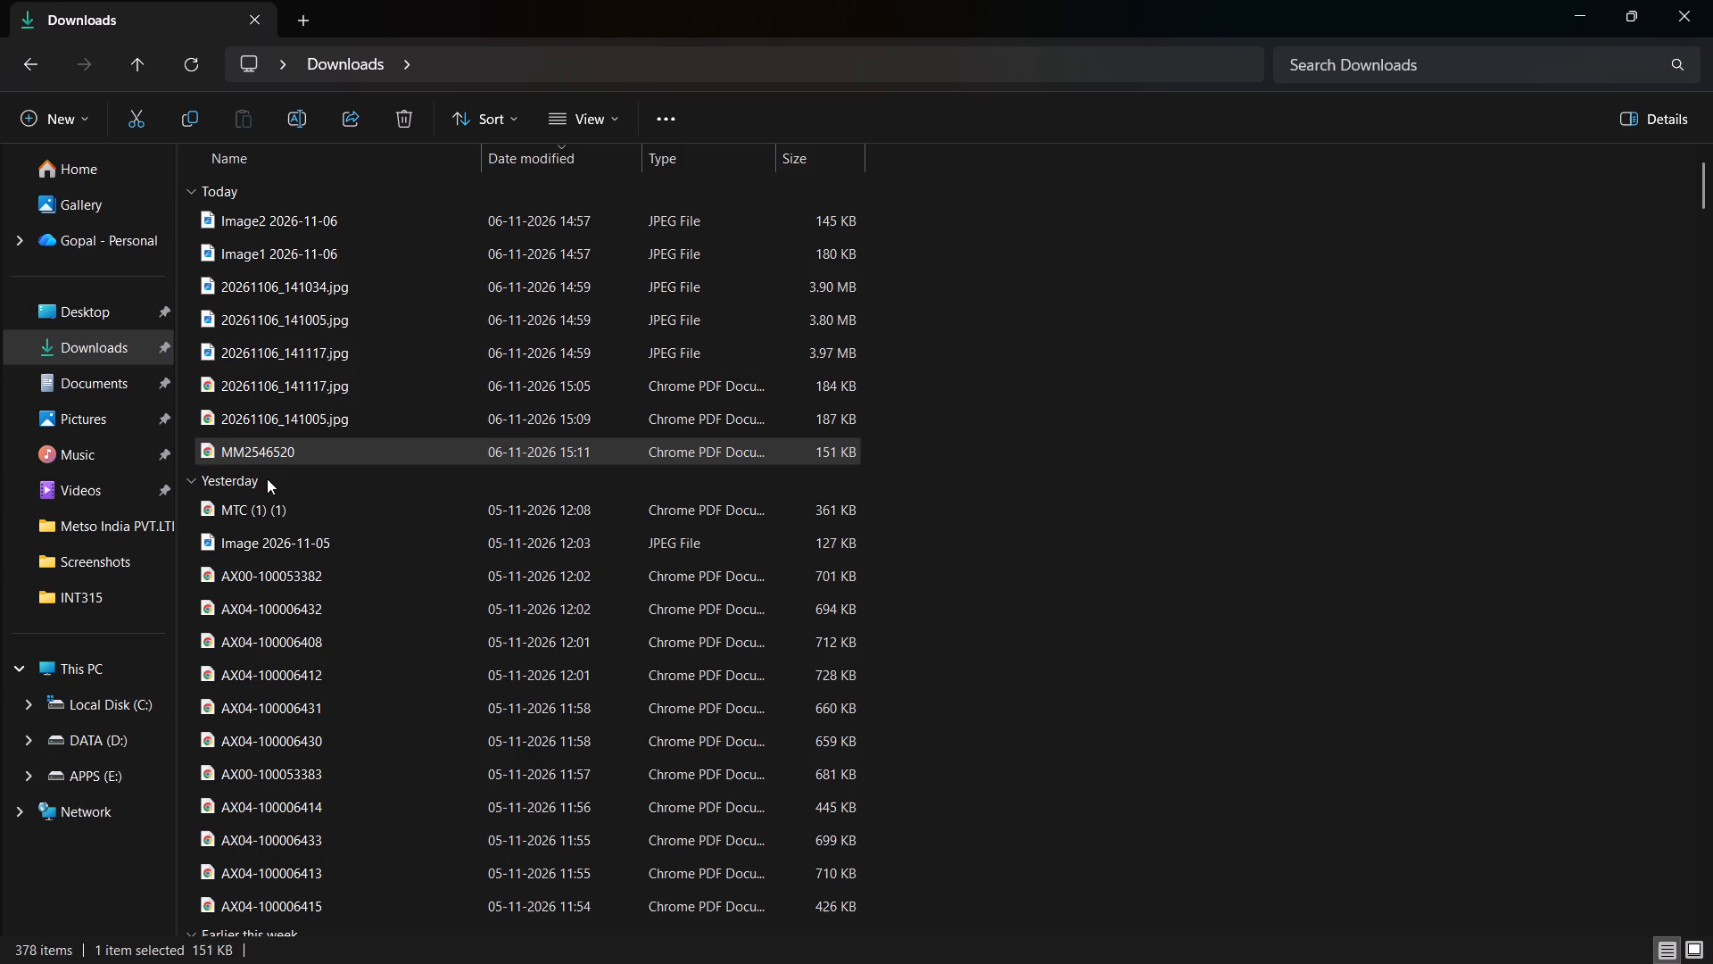
Rename the 20261106_141005.jpg PDF in Downloads as MM2545018, using the copied part code.
left_click(351, 429)
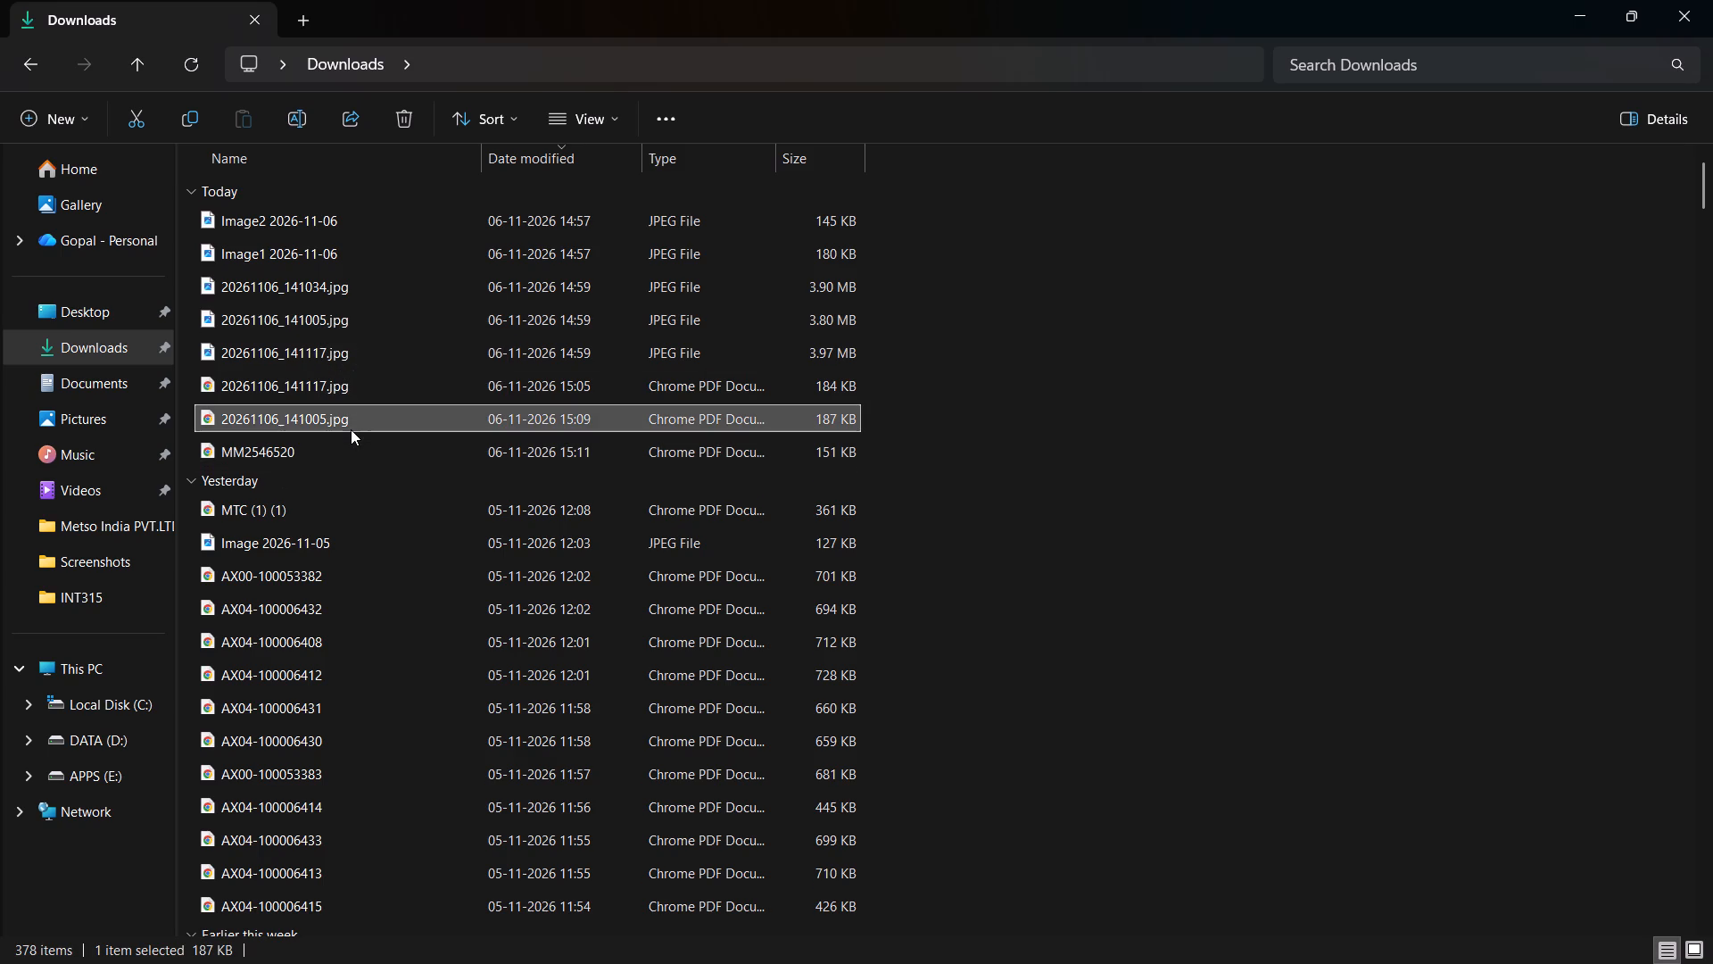
right_click(351, 429)
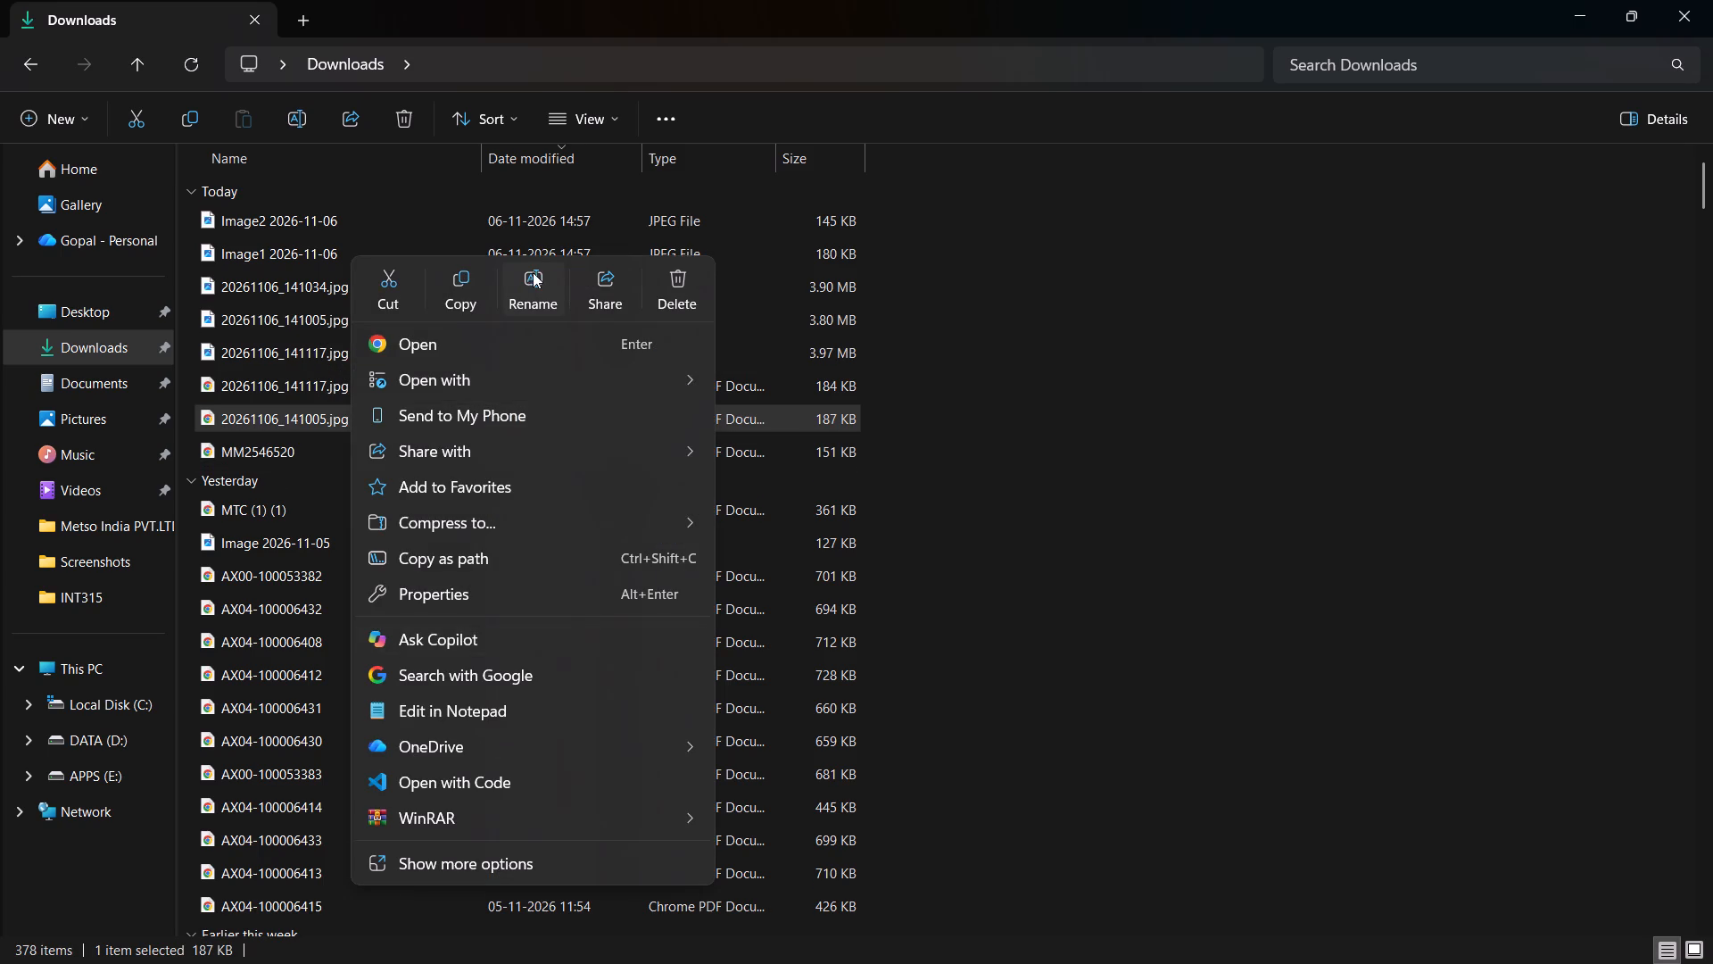
left_click(533, 277)
key("ctrl+v")
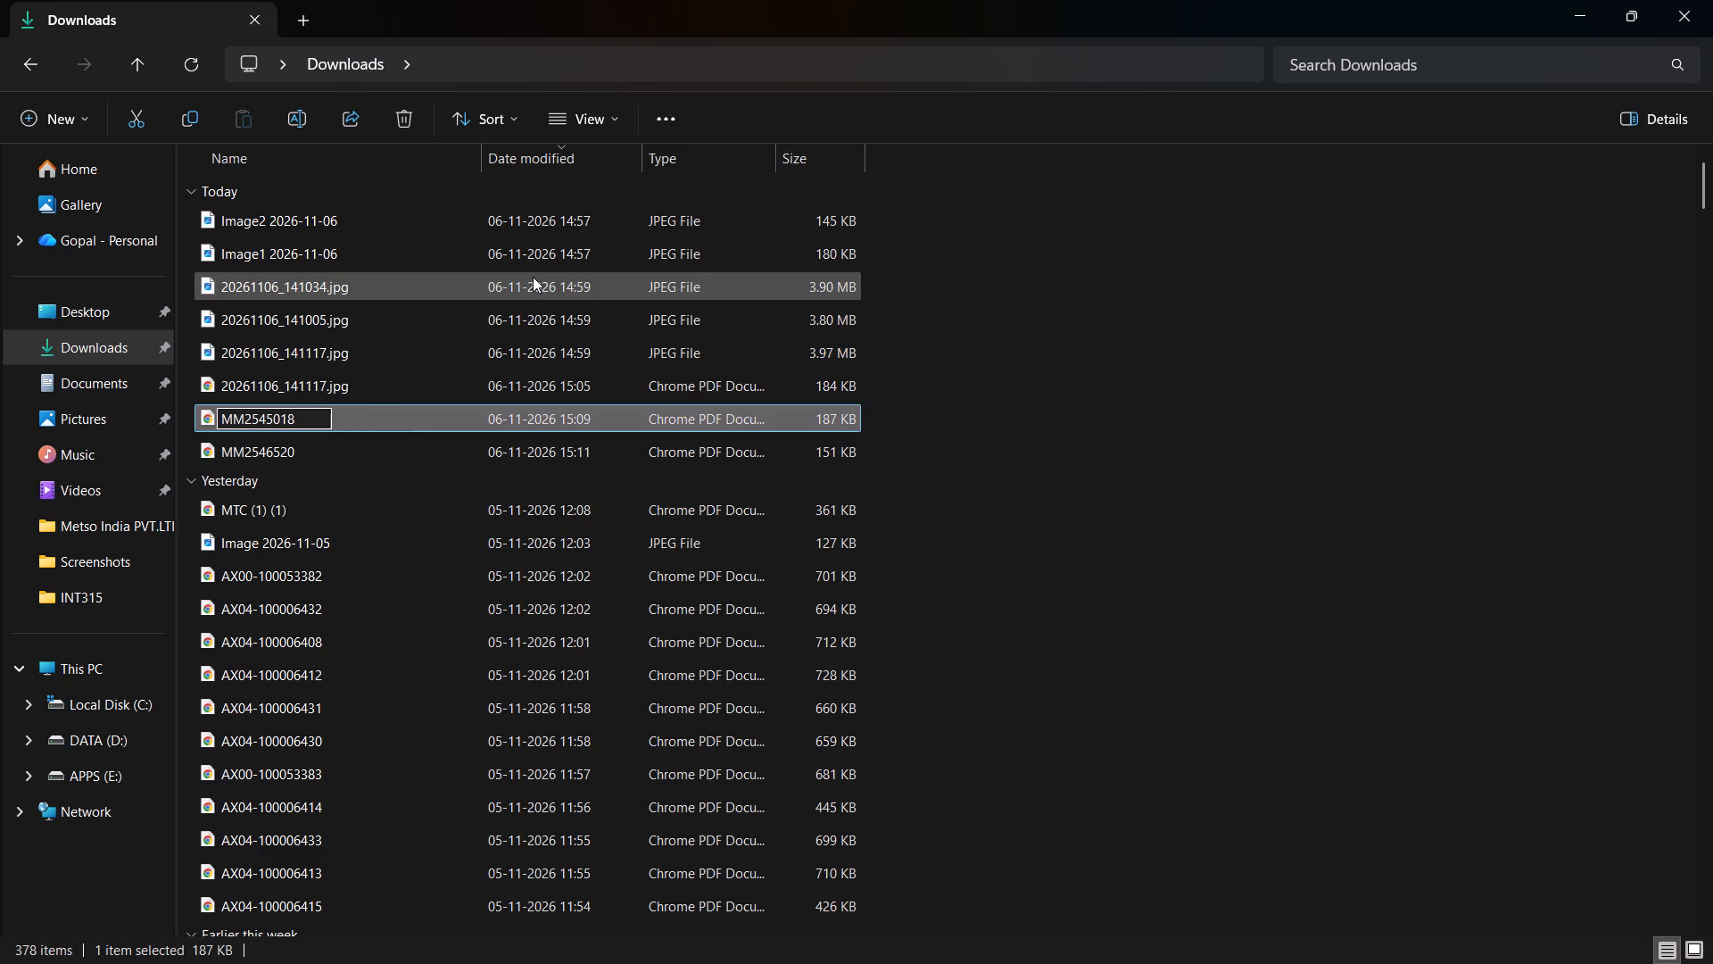
key("Return")
Copy part code MM2546345 from row 3 of the lower Word parts table and return to the Downloads folder.
key("alt+Tab")
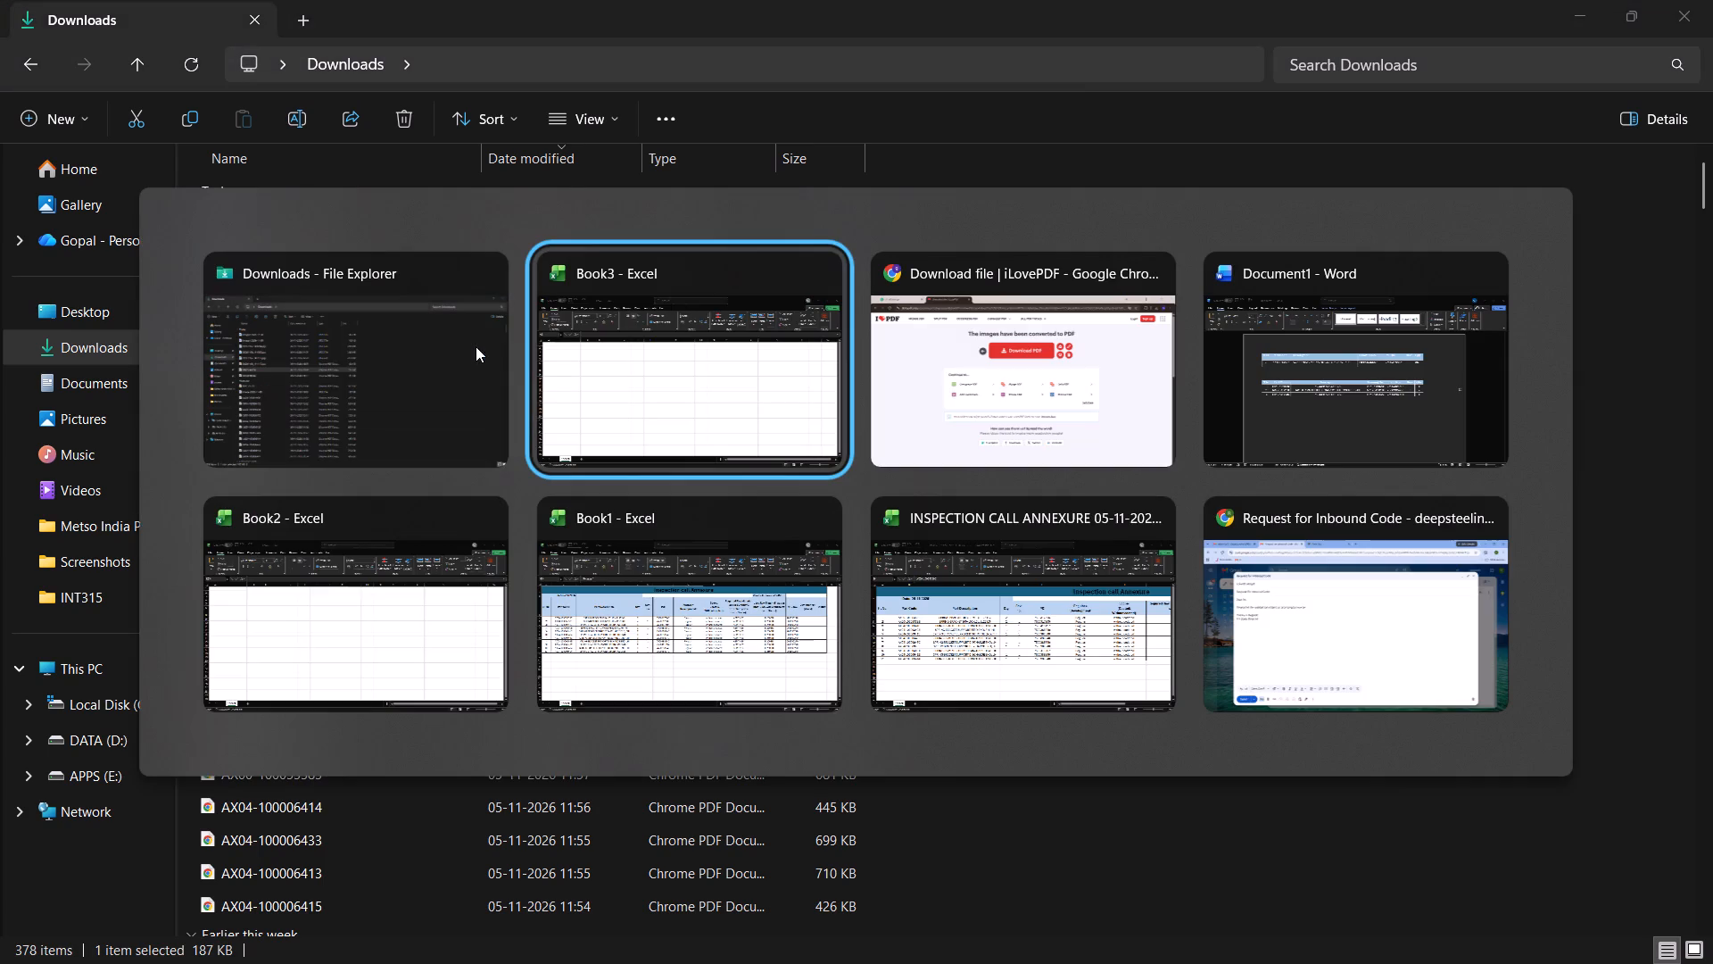
key("alt+Tab")
key("alt+Tab")
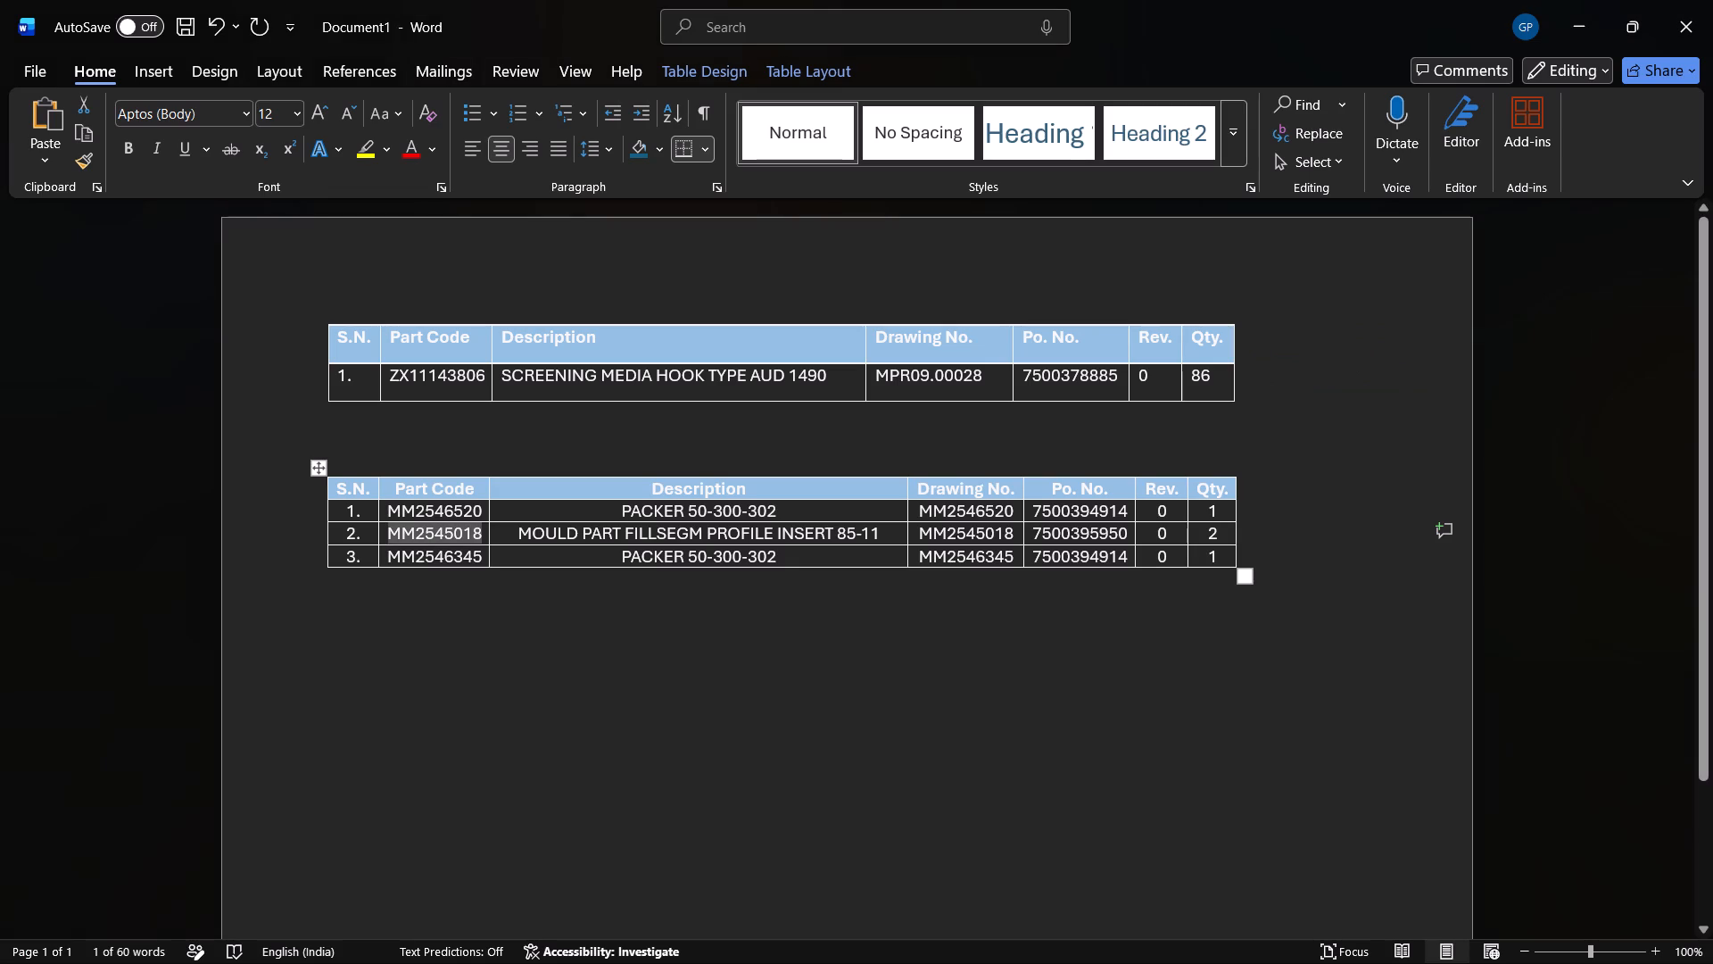
left_click_drag(385, 557, 455, 558)
key("ctrl+c")
key("alt+Tab")
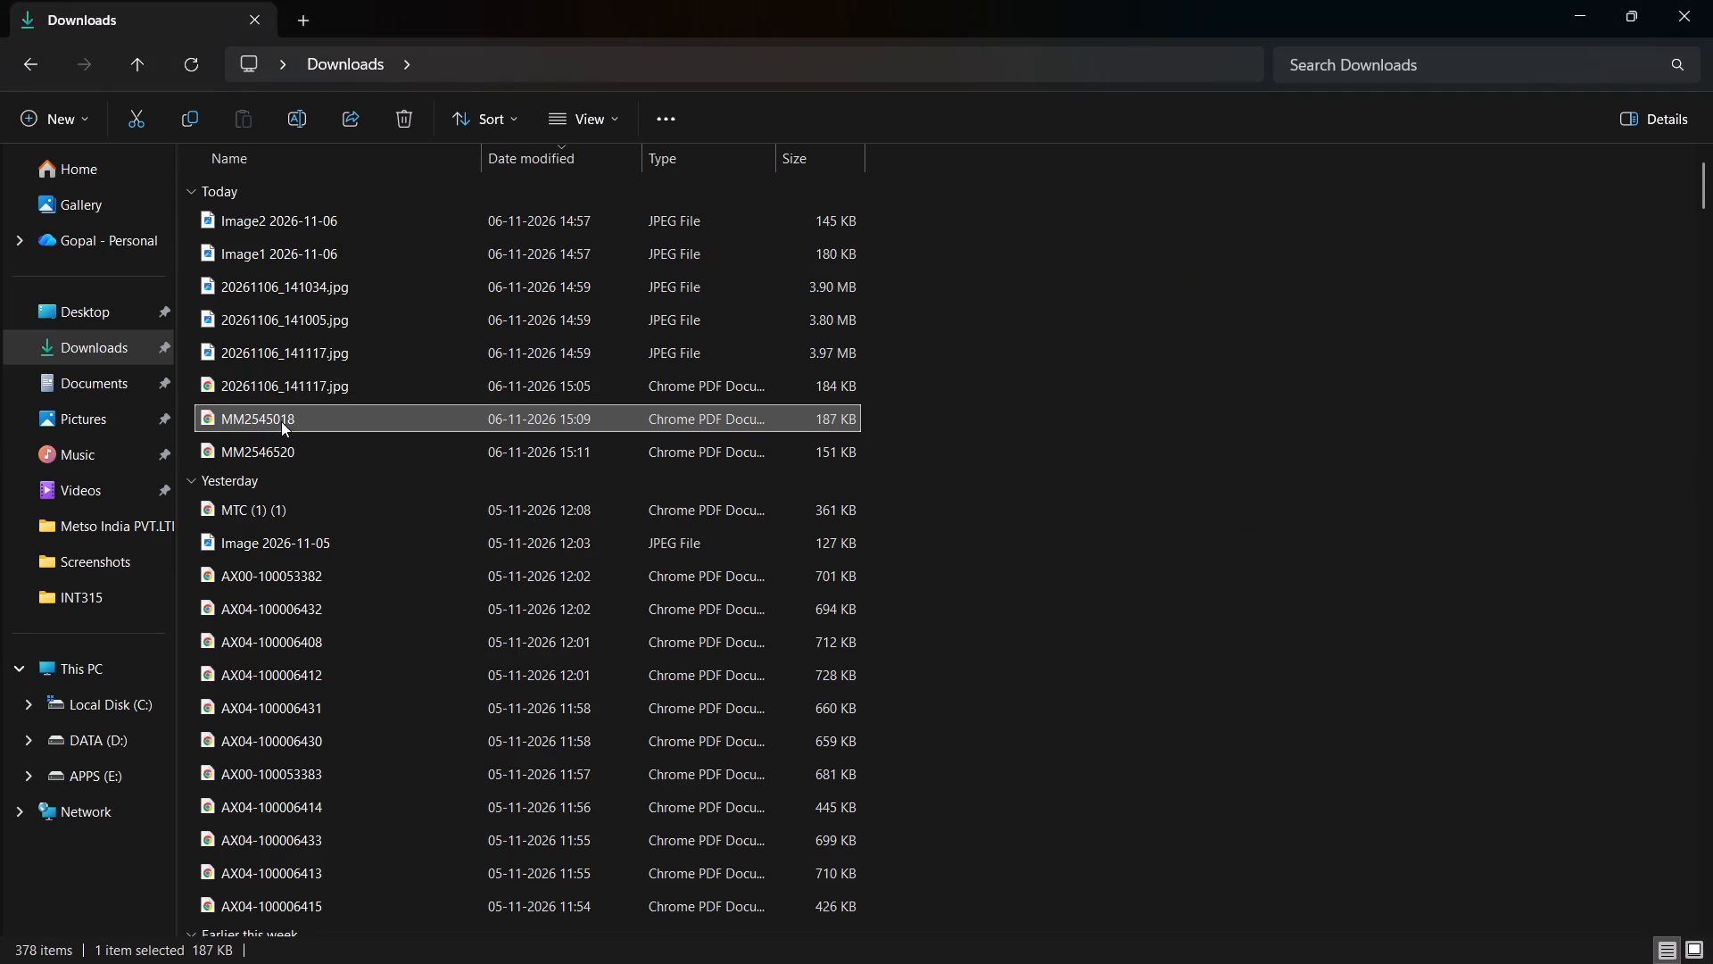
Open the MM2545018 PDF to check that its sheet matches the part code, and close it.
double_click(281, 421)
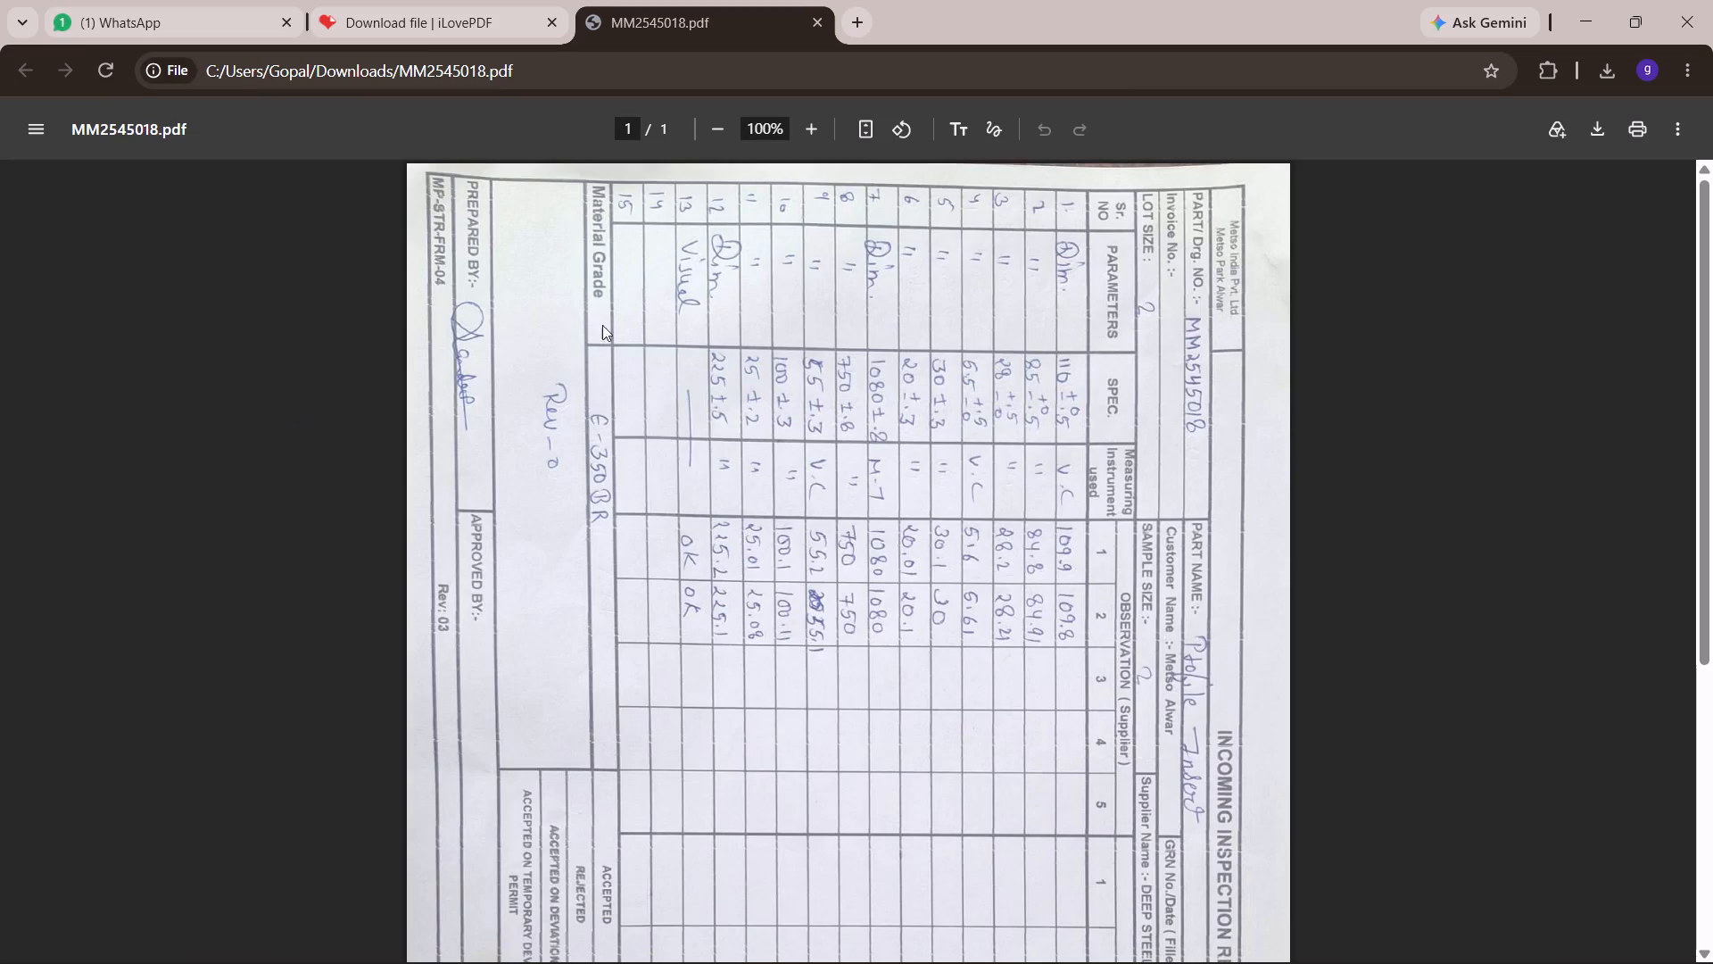
left_click(816, 30)
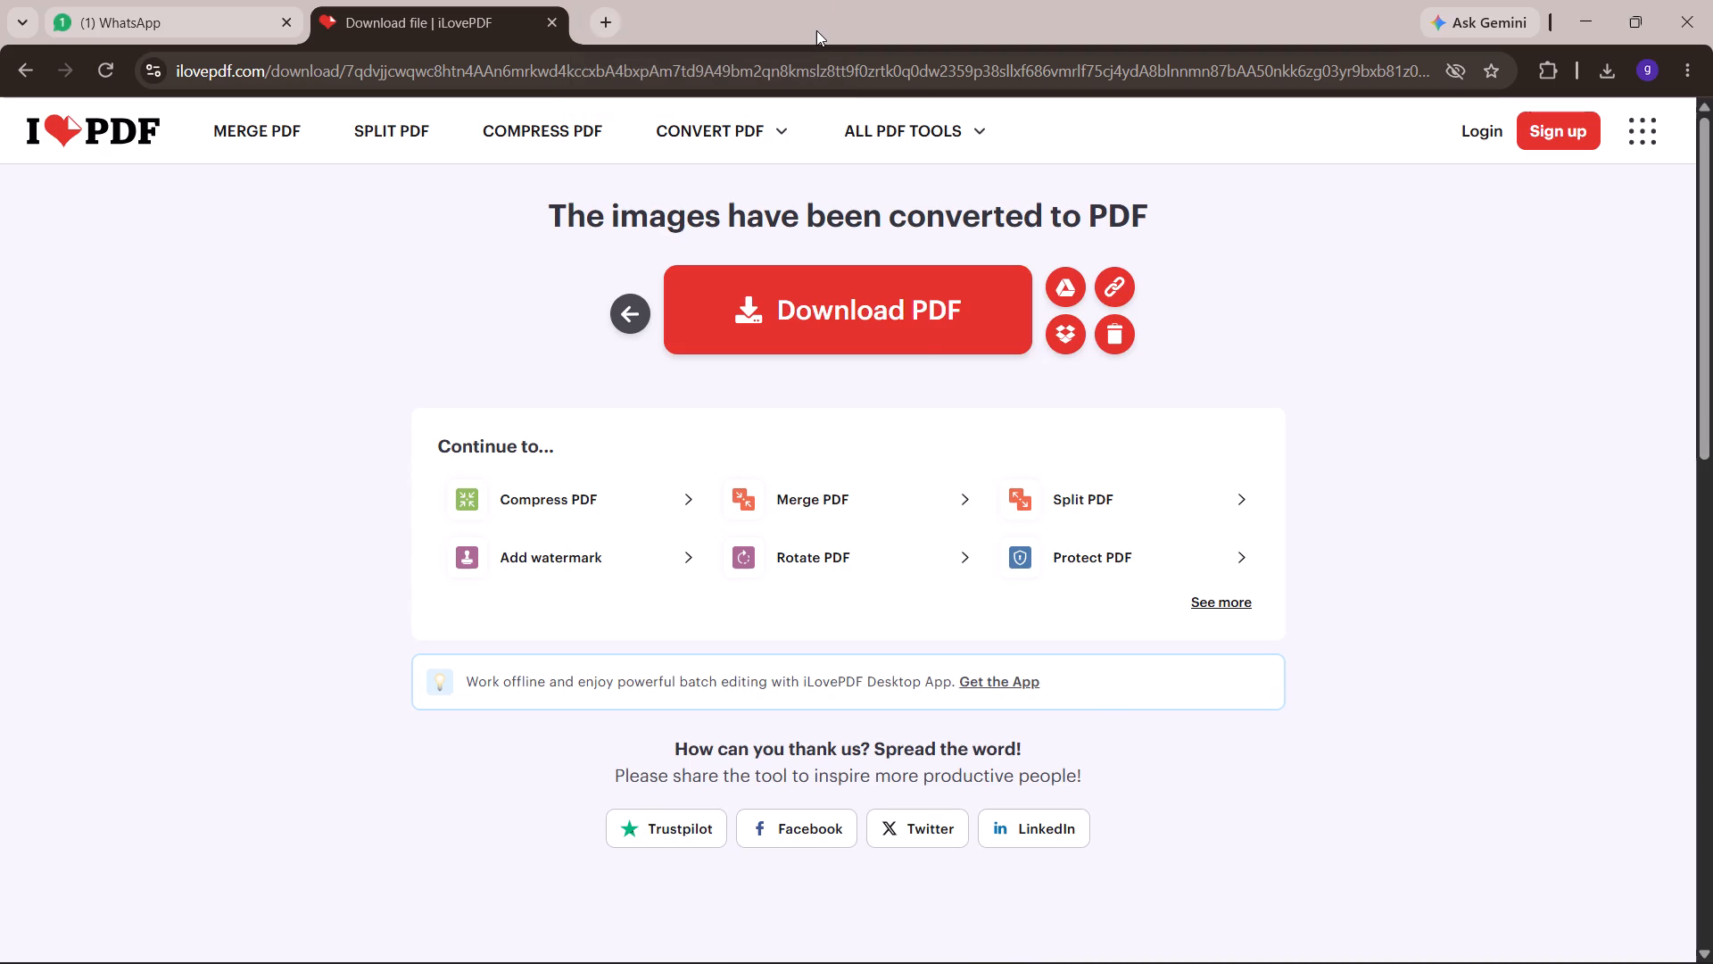
Return to the Downloads folder and rename the 20261106_141117.jpg PDF as MM2546345, using the copied part code.
key("alt+Tab")
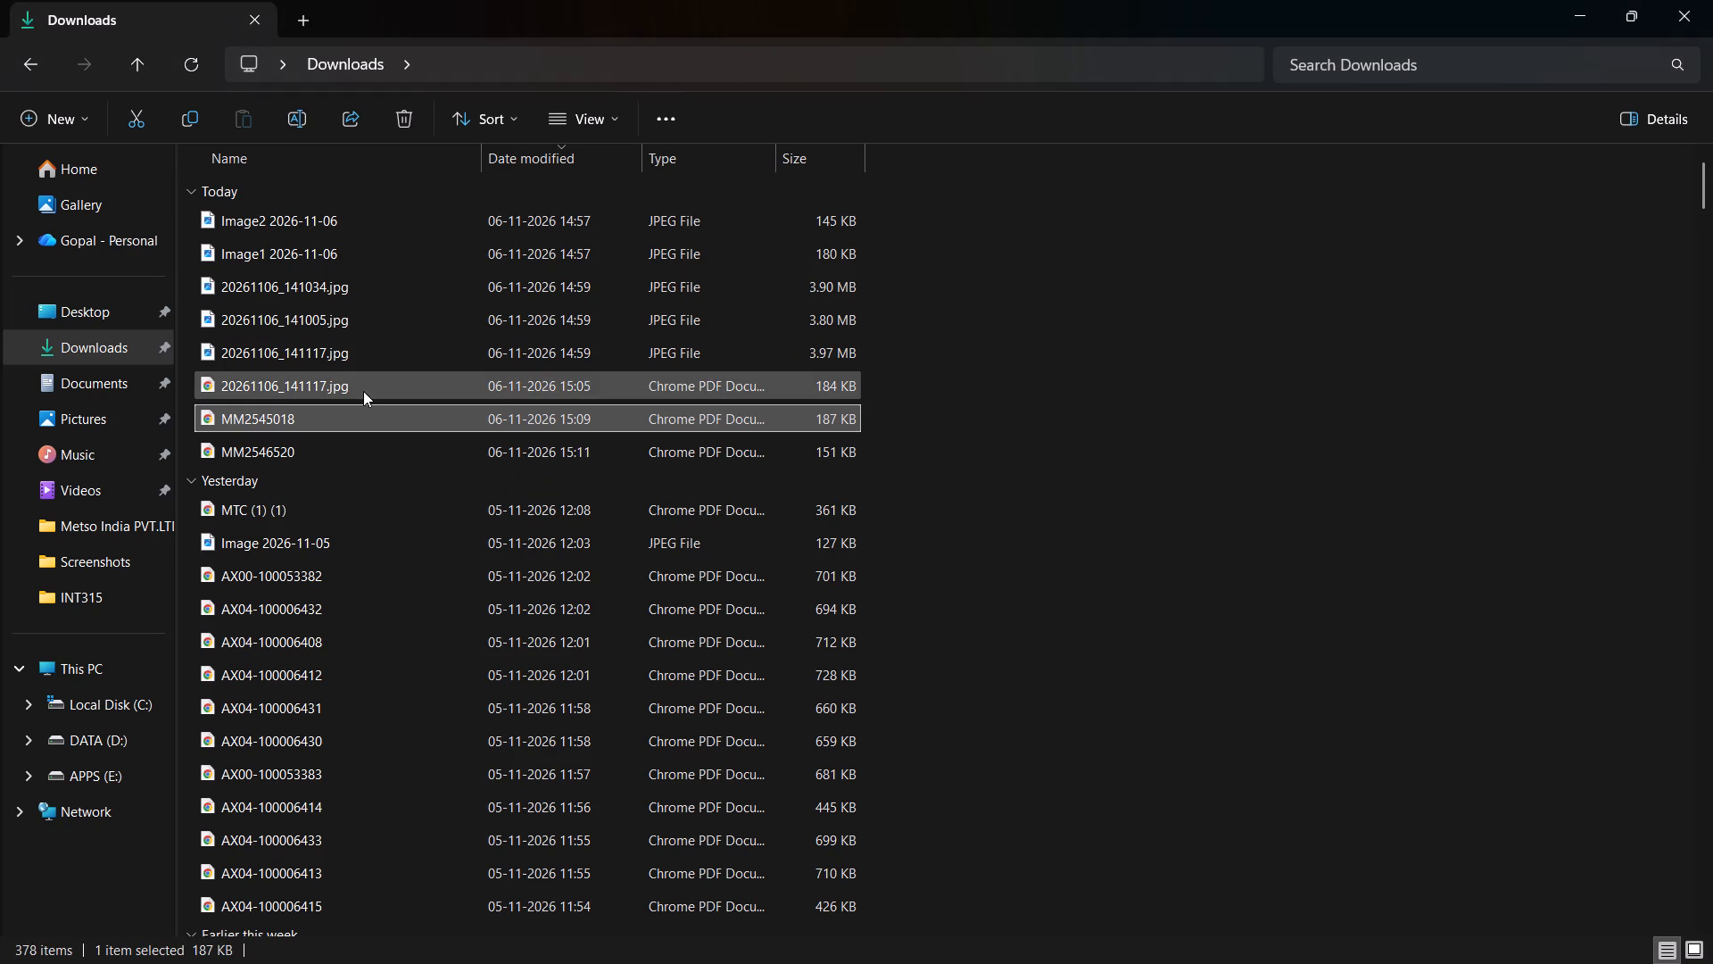
left_click(363, 391)
right_click(363, 391)
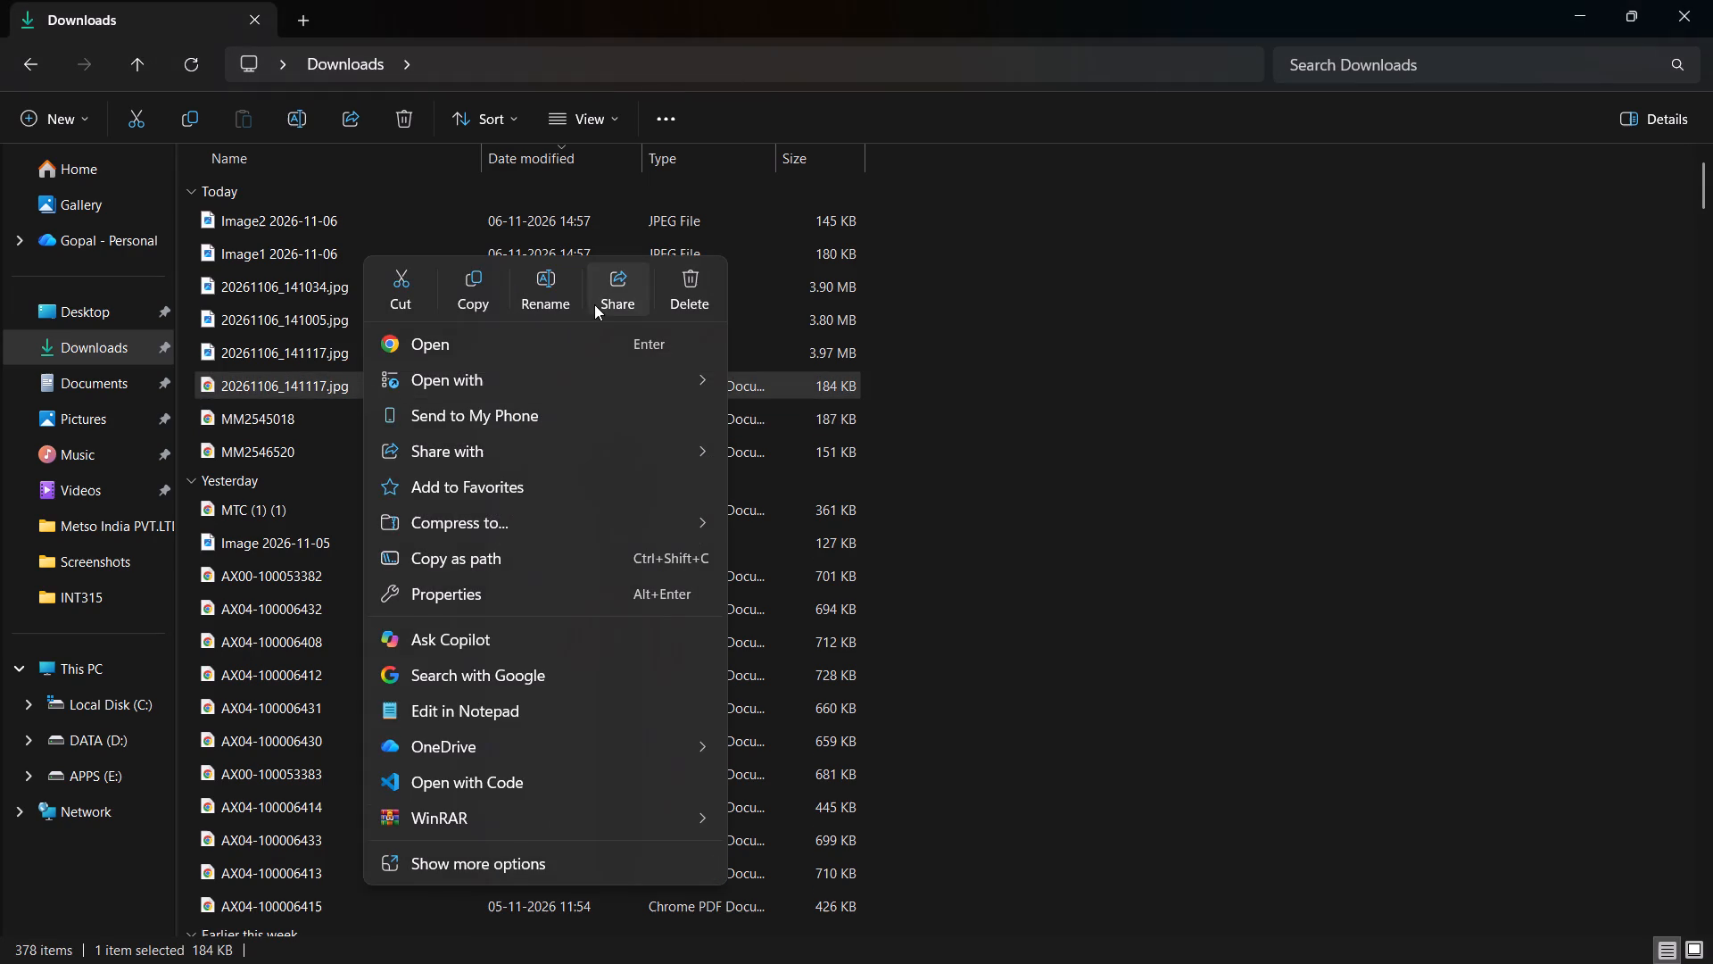
left_click(542, 298)
key("ctrl+v")
key("Return")
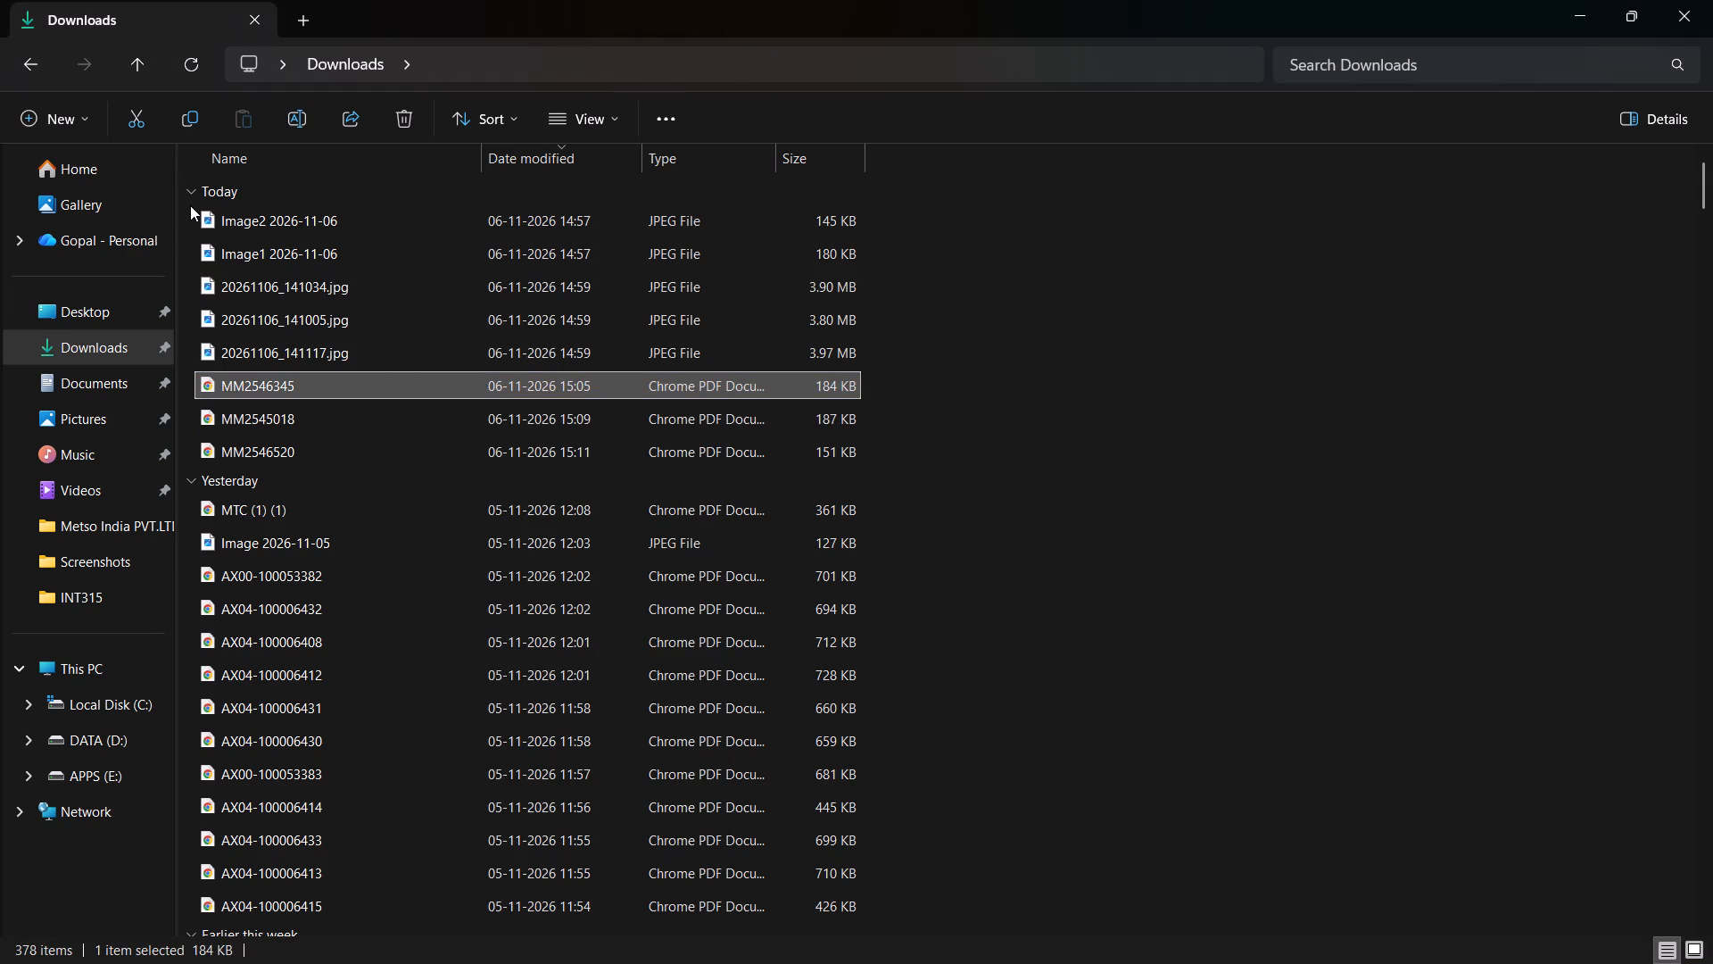
Delete the three source JPEG images 20261106_141034.jpg, 20261106_141005.jpg and 20261106_141117.jpg from Downloads.
left_click_drag(190, 280, 237, 319)
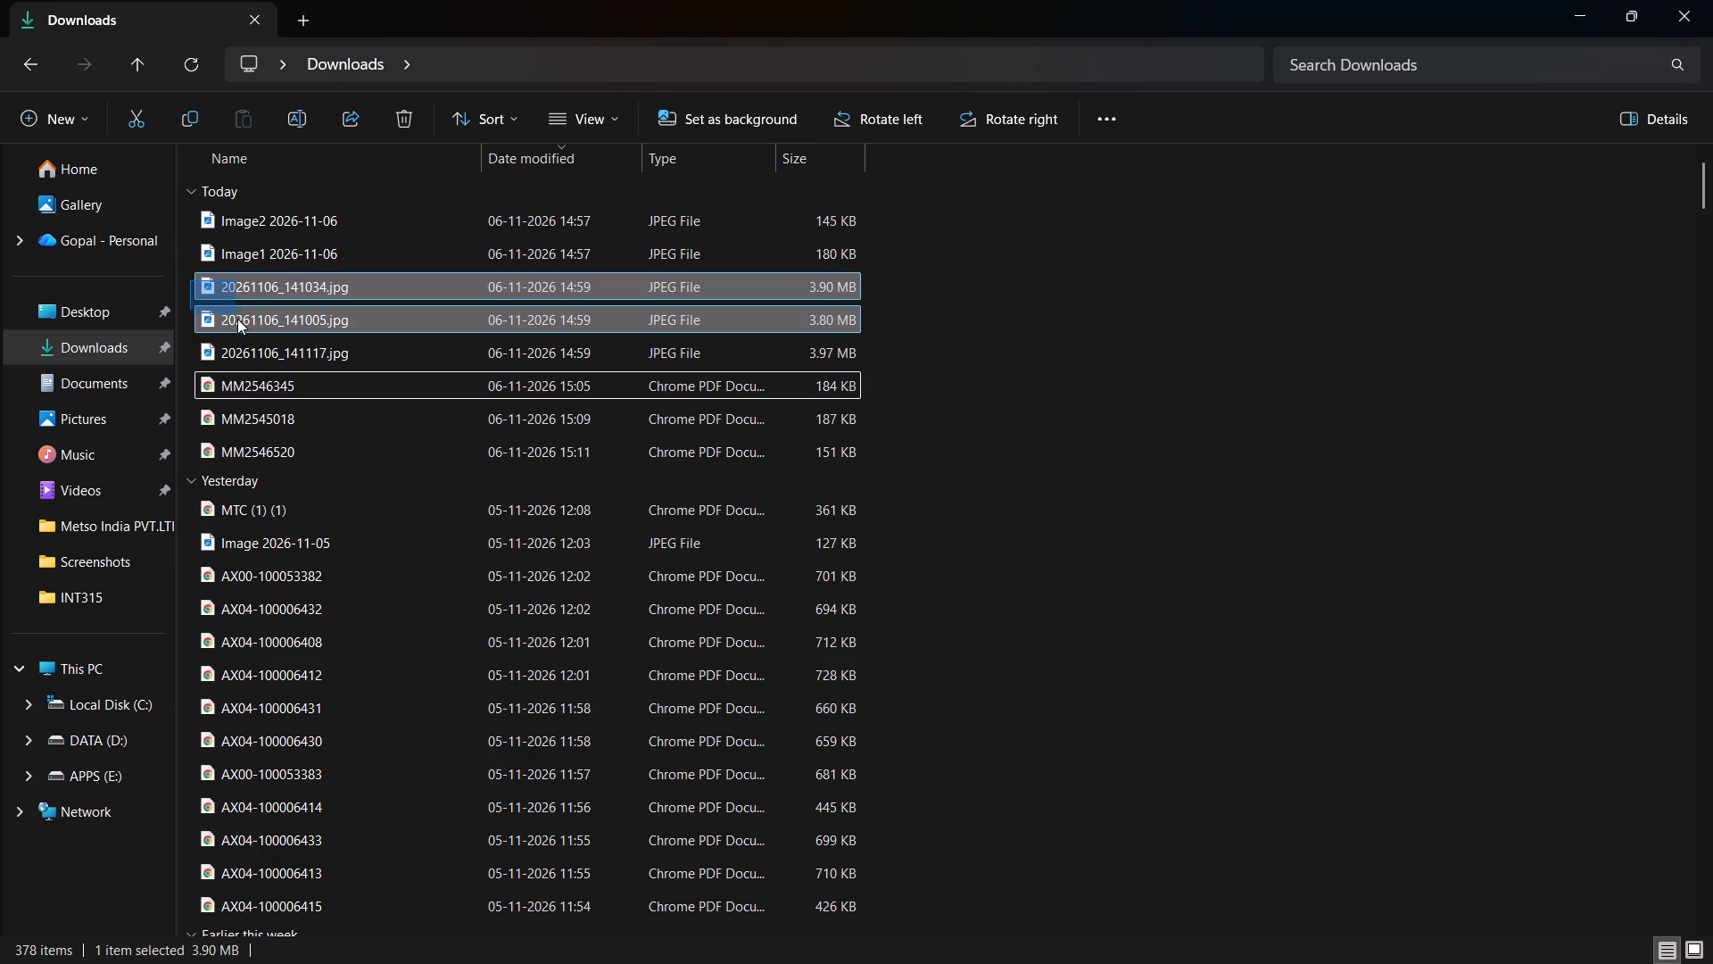
left_click_drag(237, 319, 250, 347)
key("Delete")
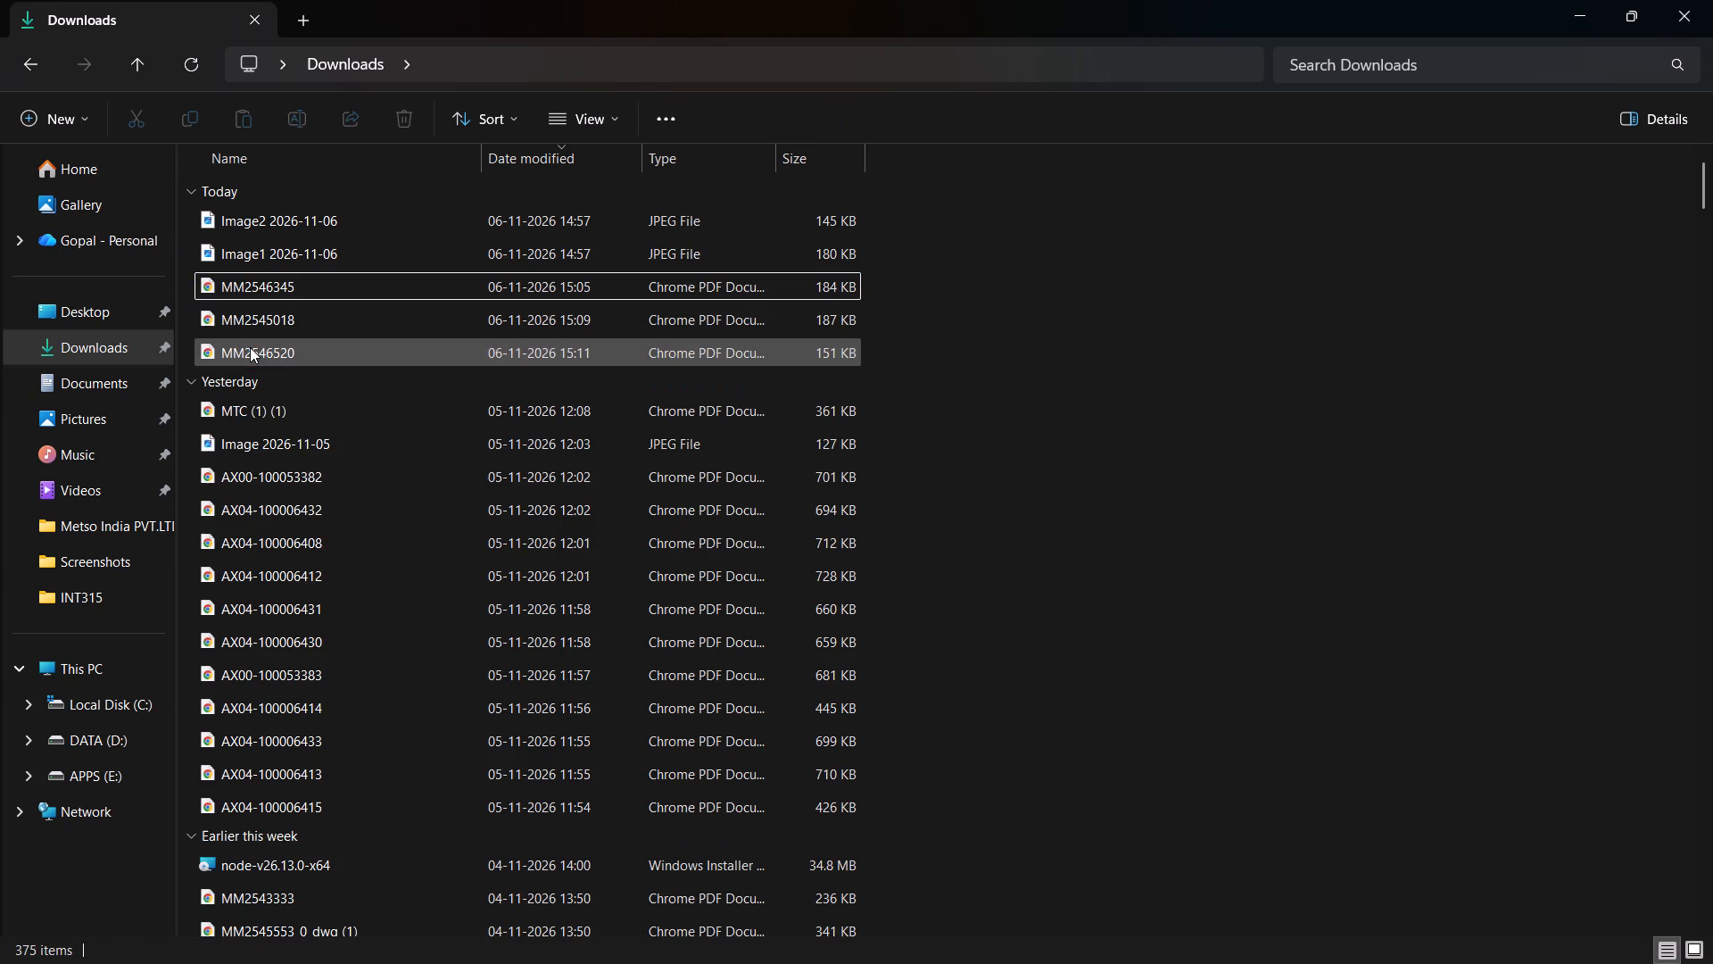
Switch from the Downloads folder to another open window.
key("alt+Tab")
key("alt+Tab")
key("alt+Tab")
key("alt+Tab")
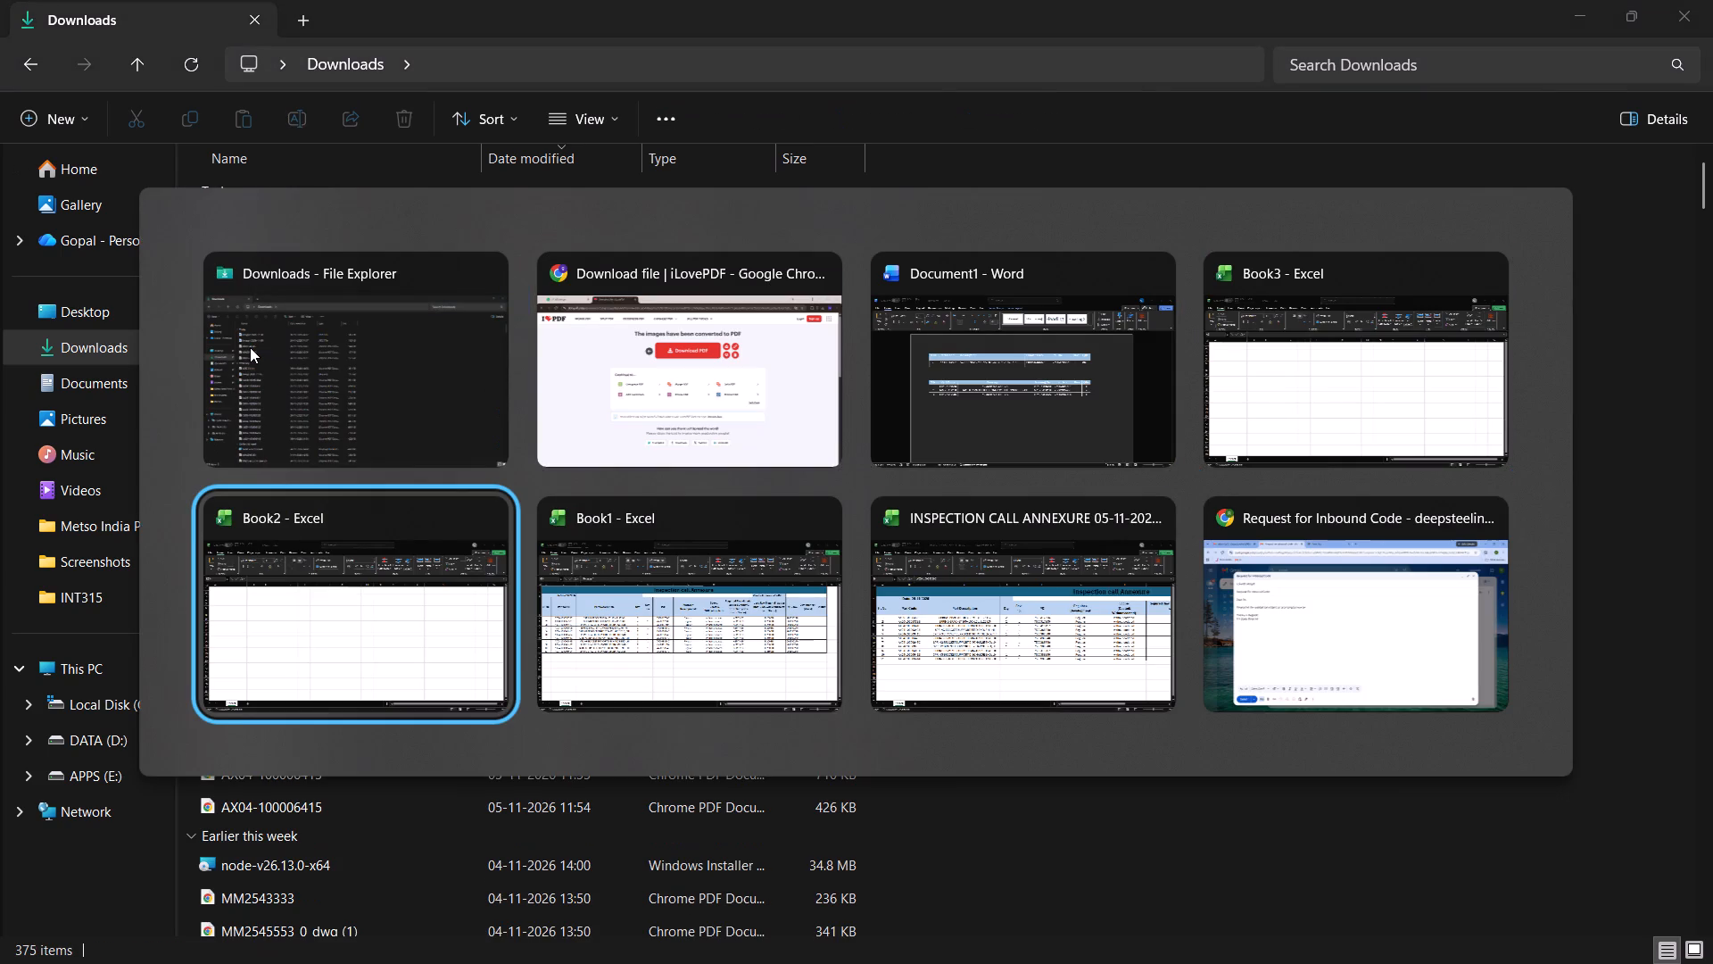
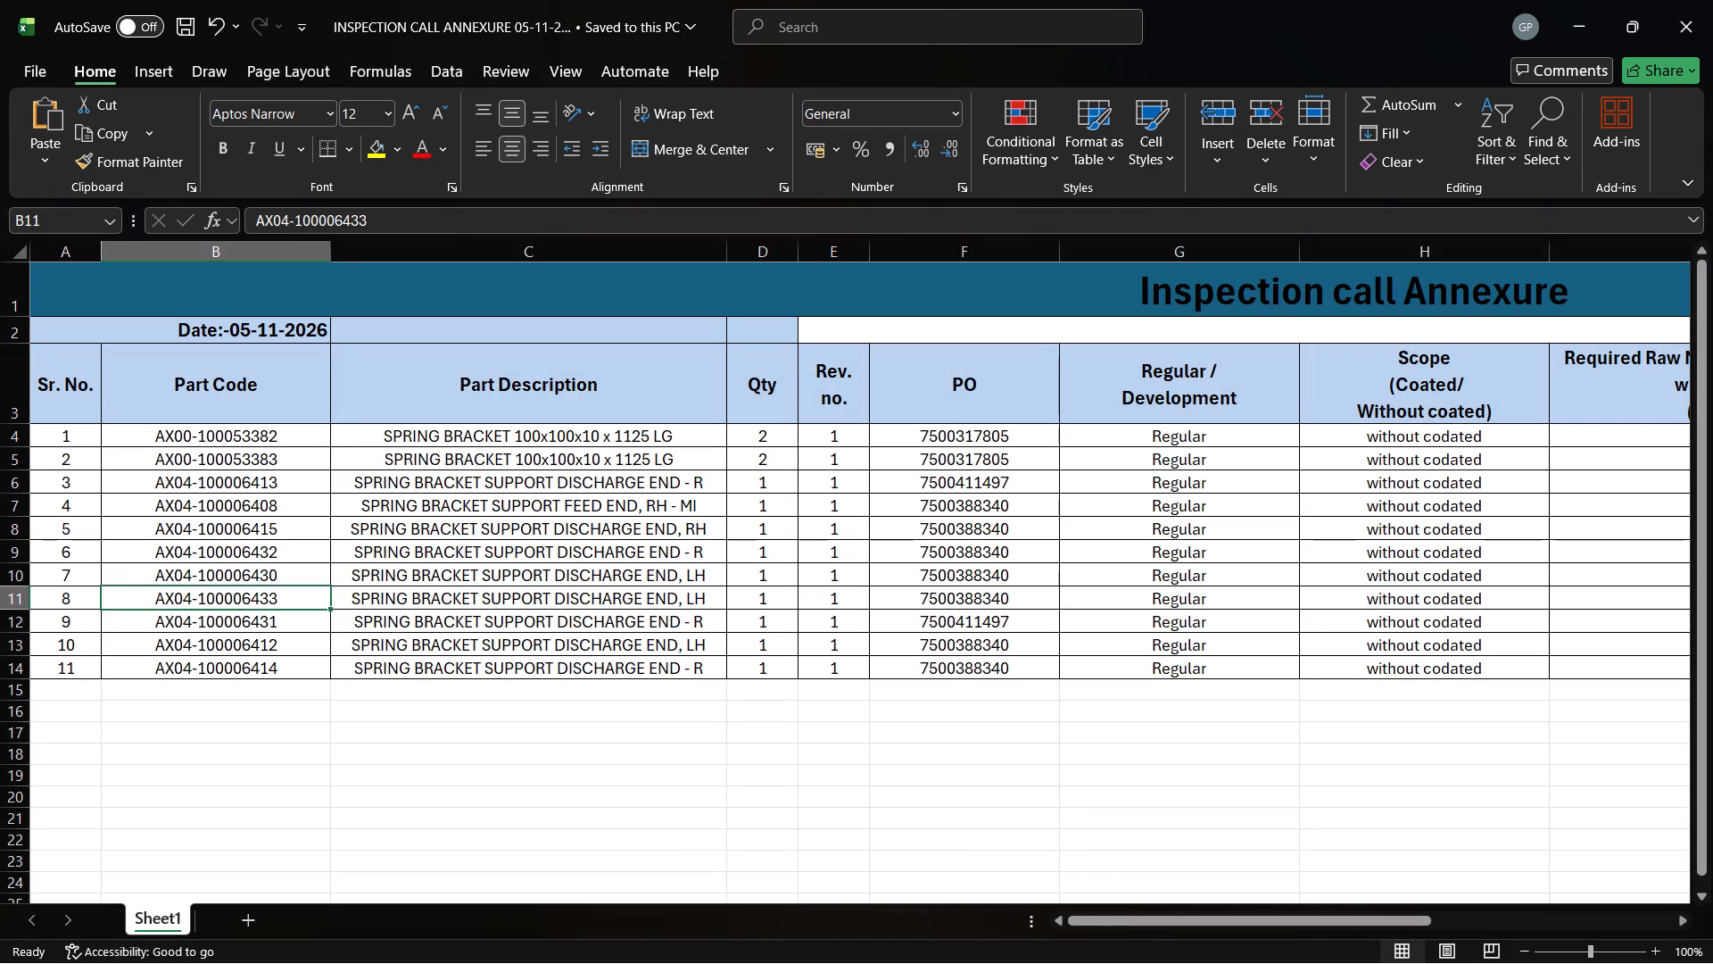
Copy the entire Inspection call Annexure table, cells A1 to M14, from the title row through the Status column, and leave the workbook.
left_click_drag(54, 278, 1025, 652)
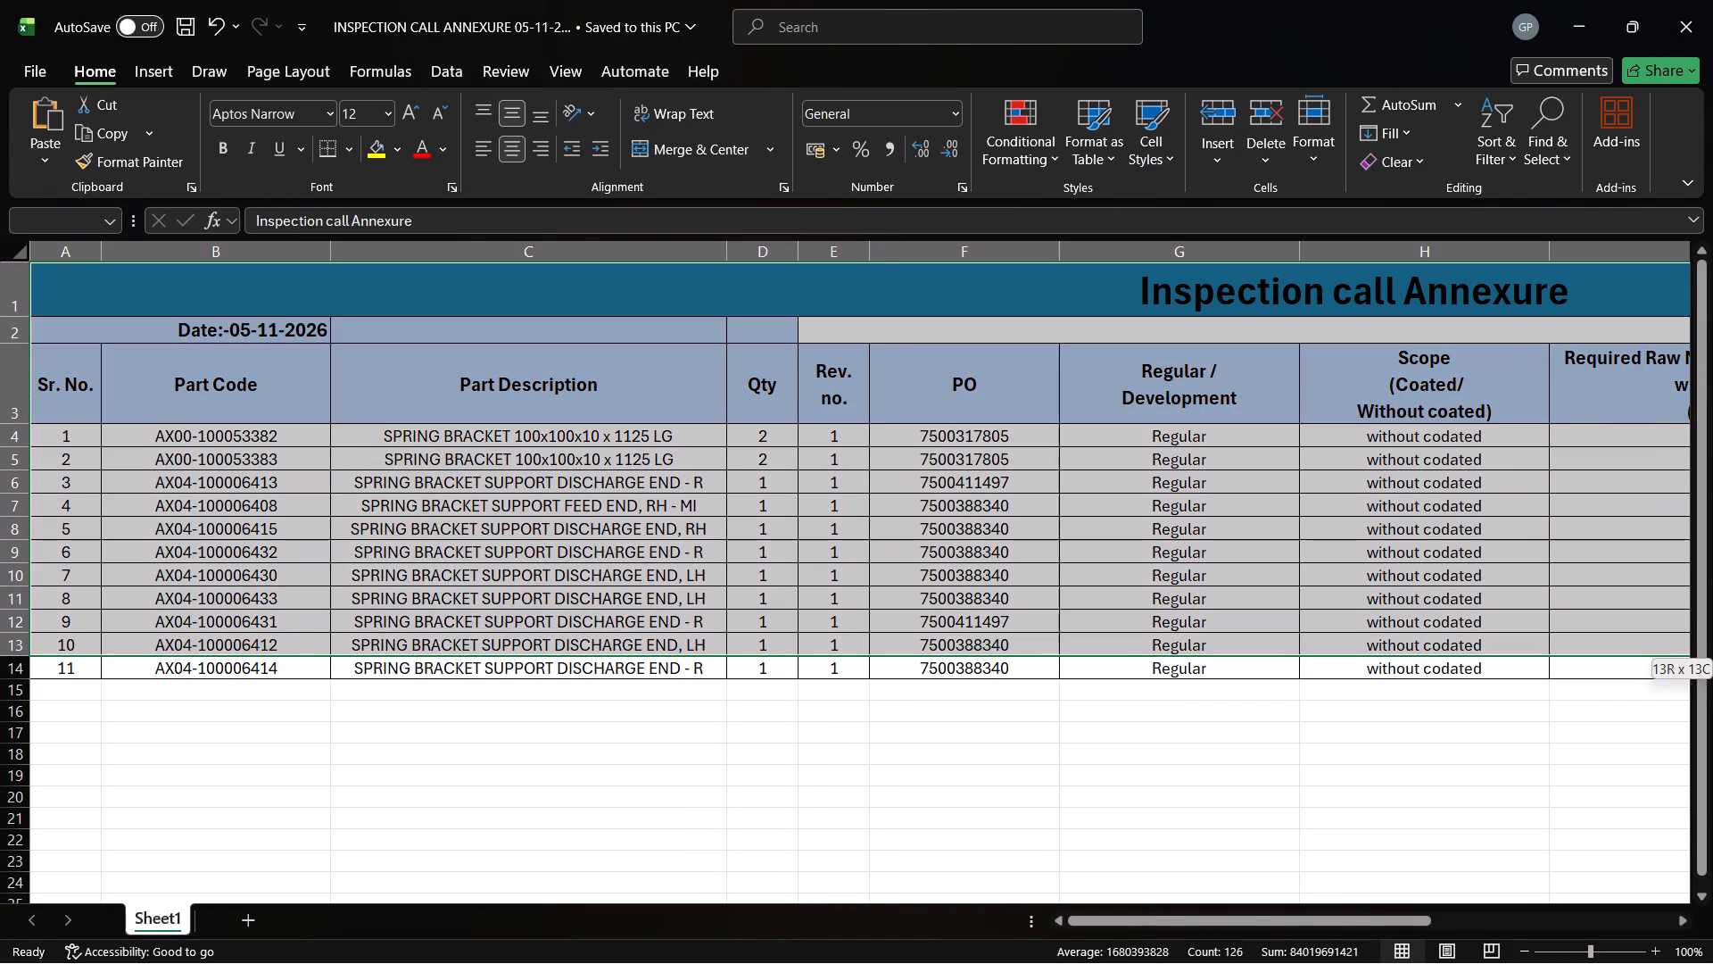
left_click_drag(1025, 652, 1026, 656)
scroll(1026, 656, "left", 8)
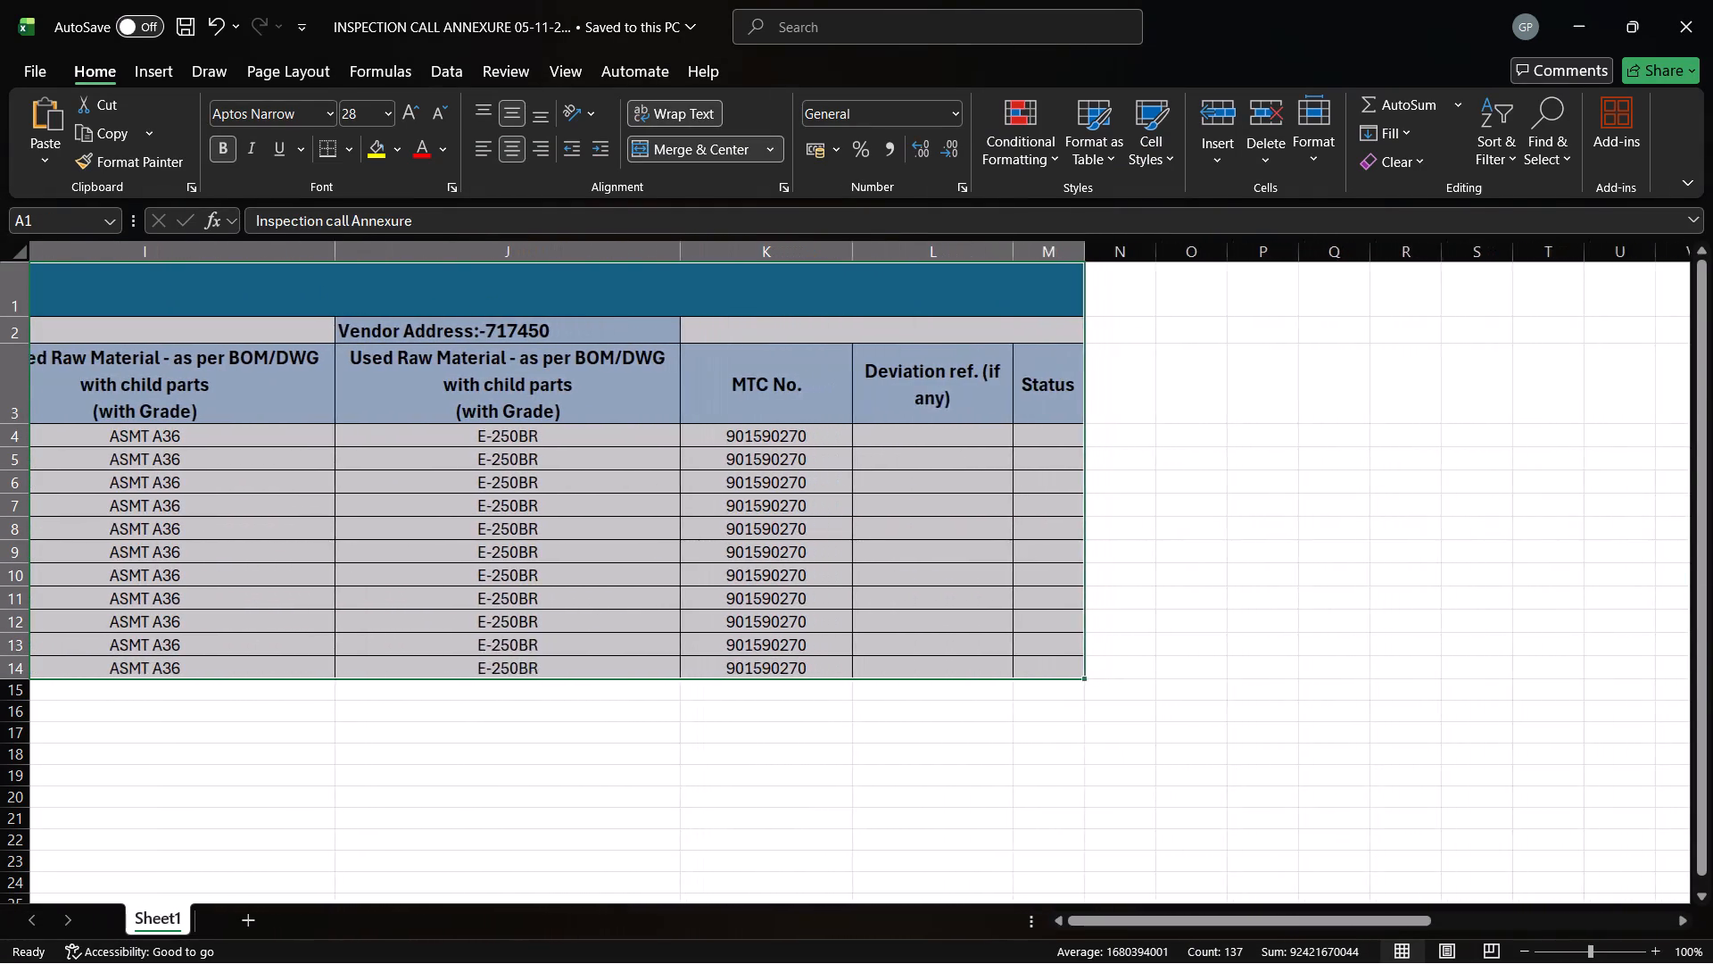
key("ctrl+c")
key("alt+Tab")
key("alt+Tab")
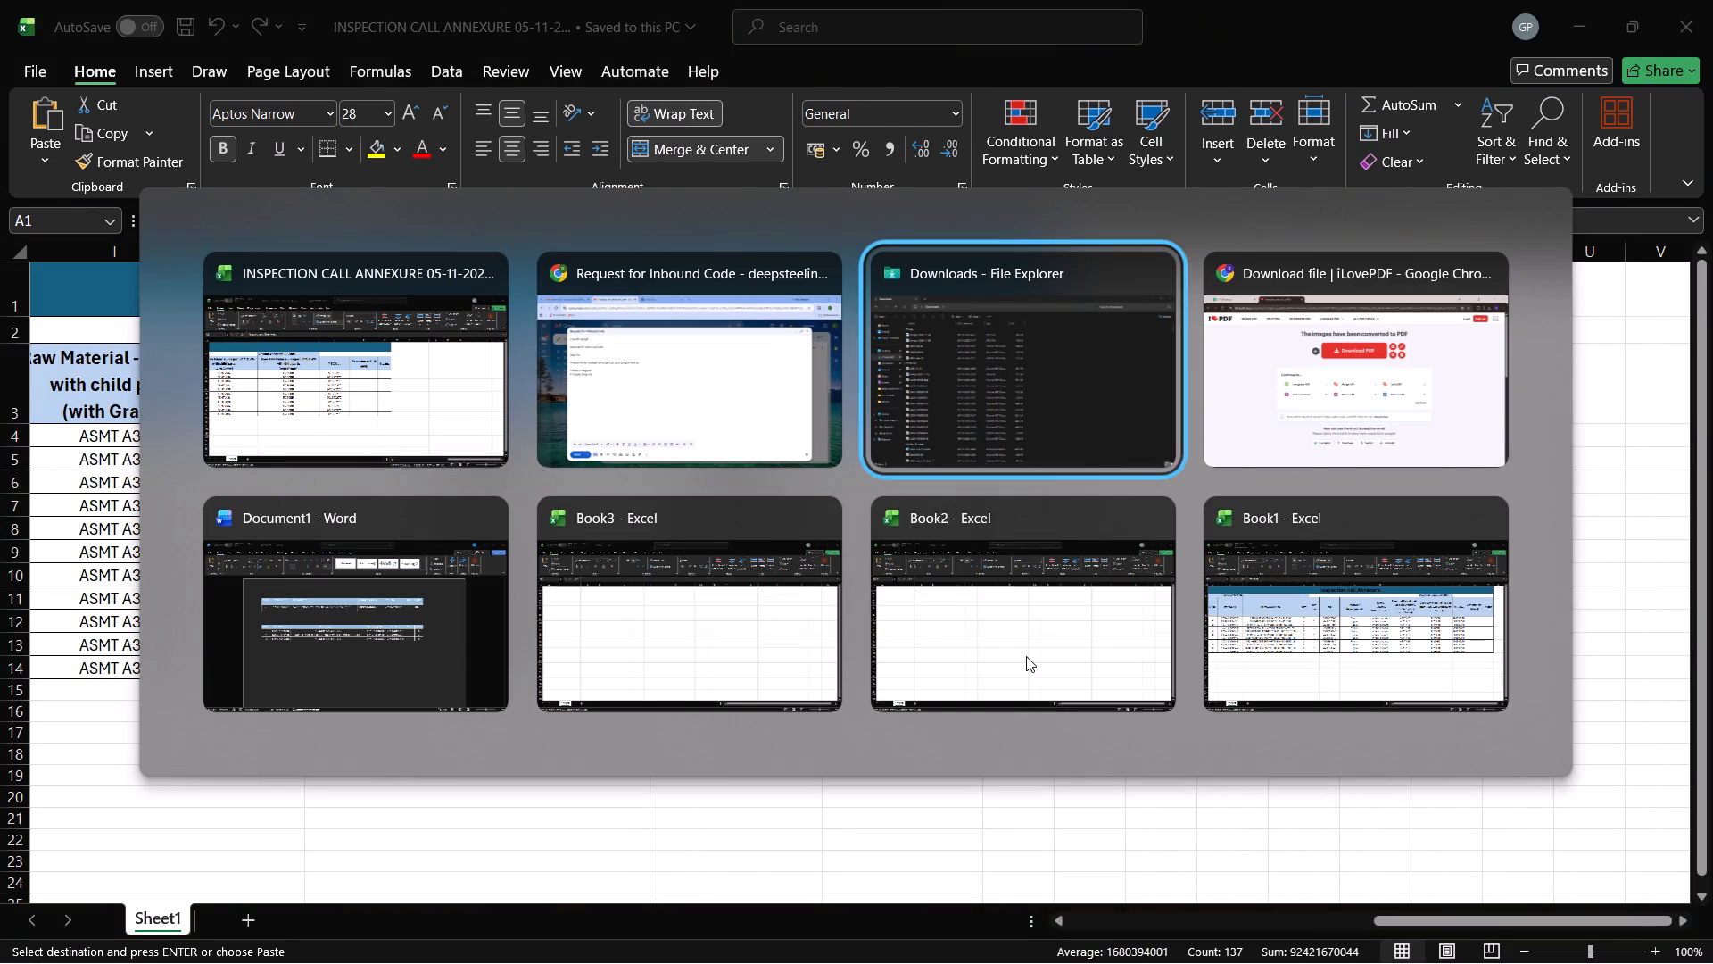
Paste the copied Inspection call Annexure into the blank Book3 workbook, starting at cell A1.
key("alt+Tab")
key("alt+Tab")
key("alt+Tab")
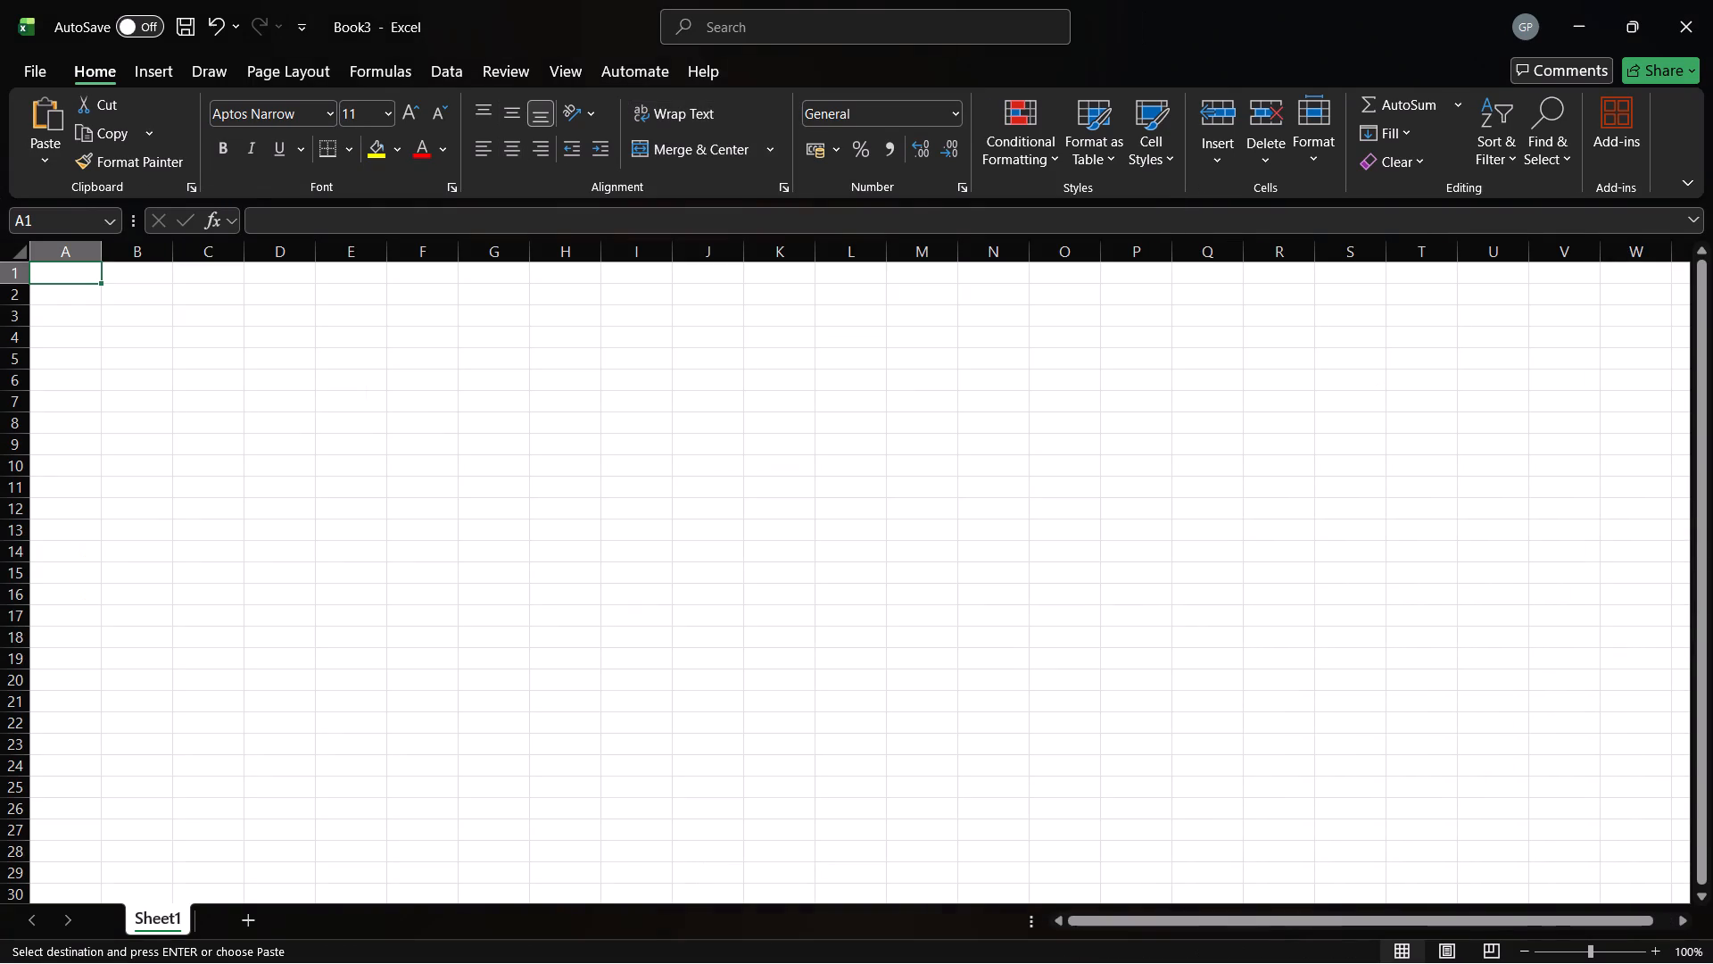
key("ctrl+v")
Paste the copied Inspection call Annexure into the blank Book2 workbook as well.
key("alt+Tab")
key("alt+Tab")
key("alt+Tab")
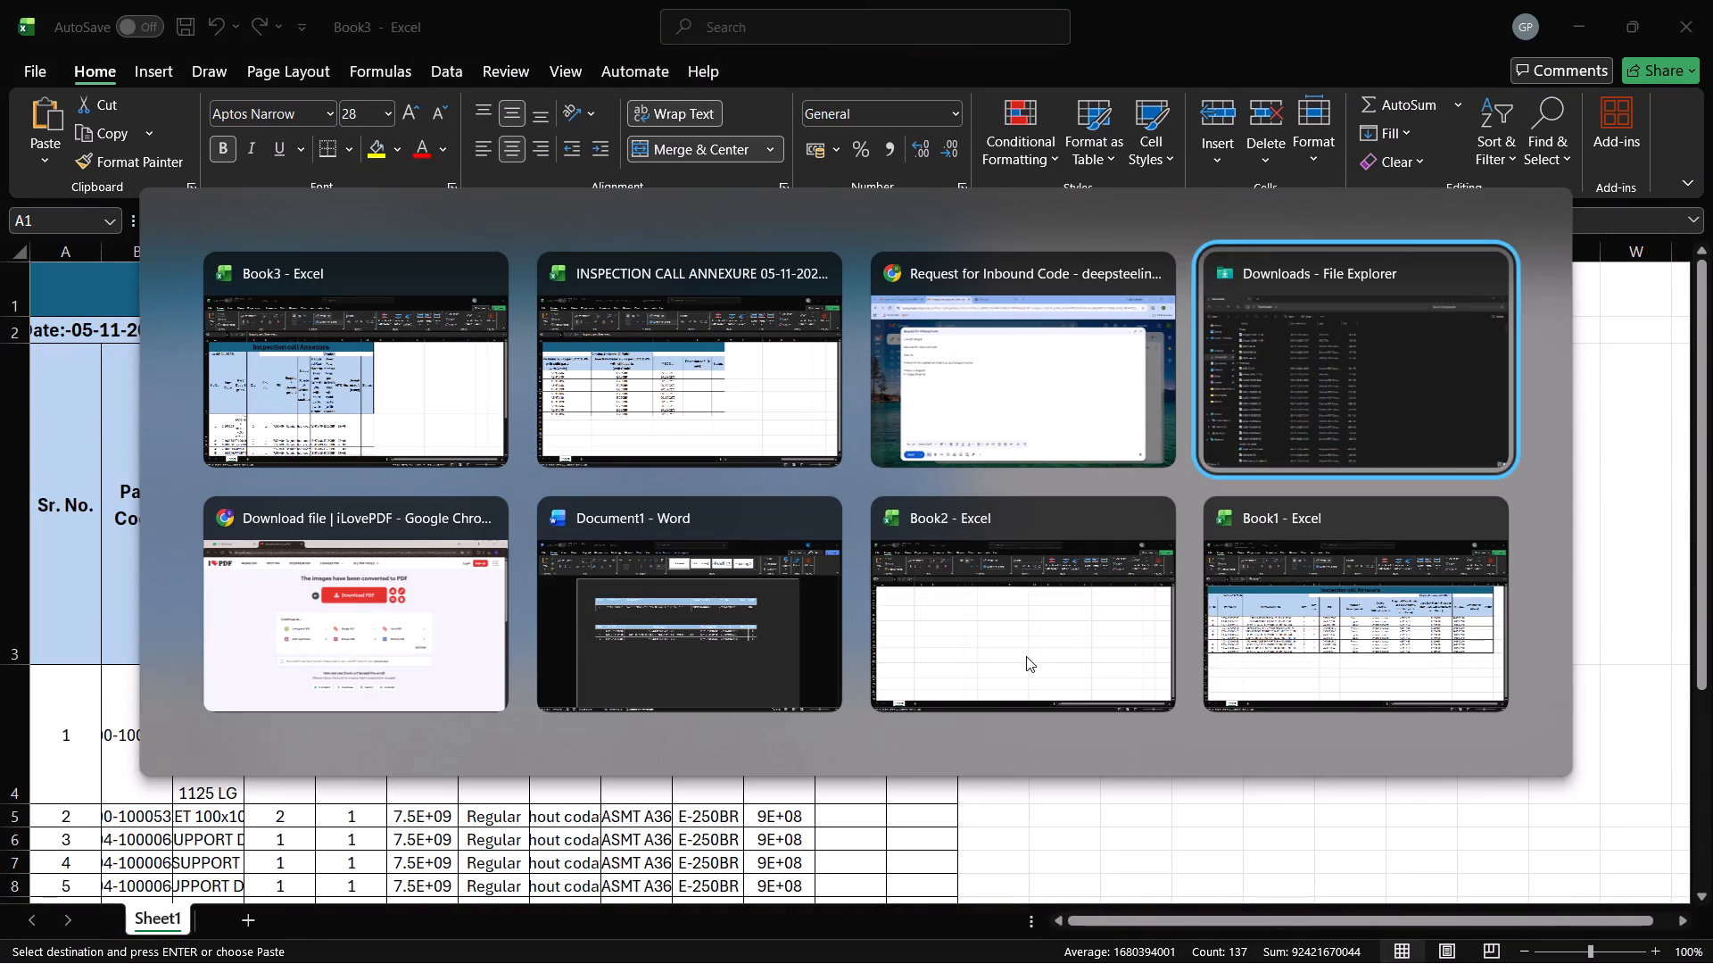
key("alt+Tab")
key("alt+Tab")
key("alt+Tab")
key("ctrl+v")
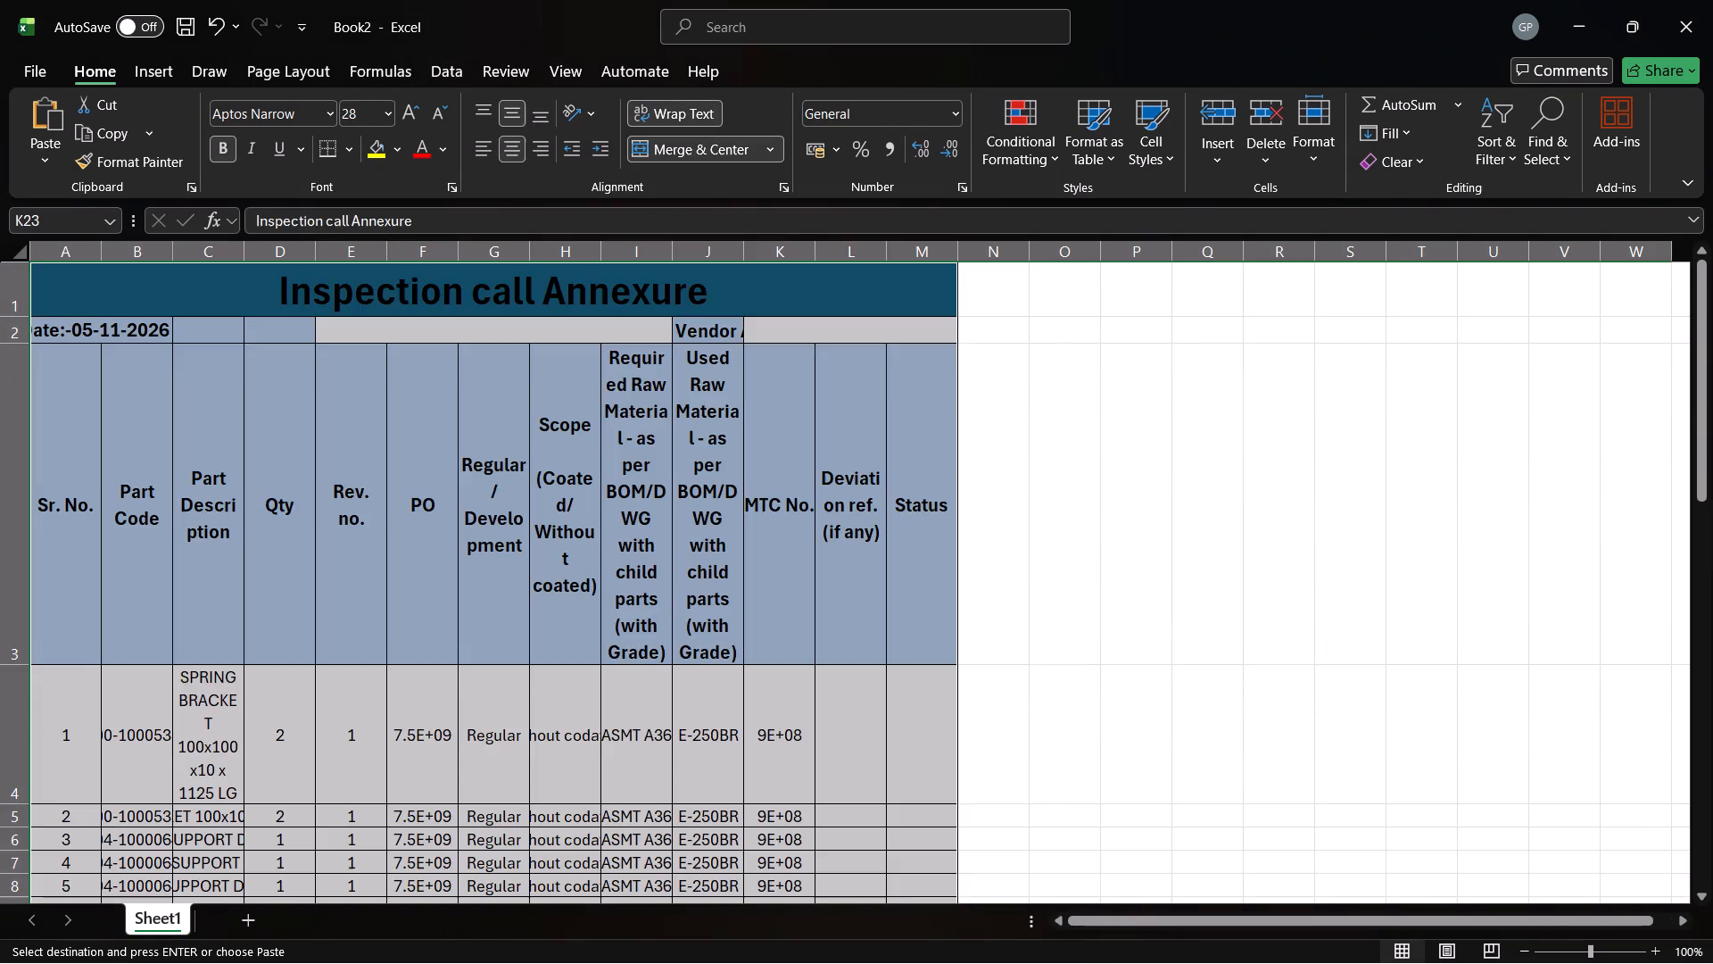
Close the source INSPECTION CALL ANNEXURE 05-11-2026 workbook, keeping the copied data on the clipboard.
key("alt+Tab")
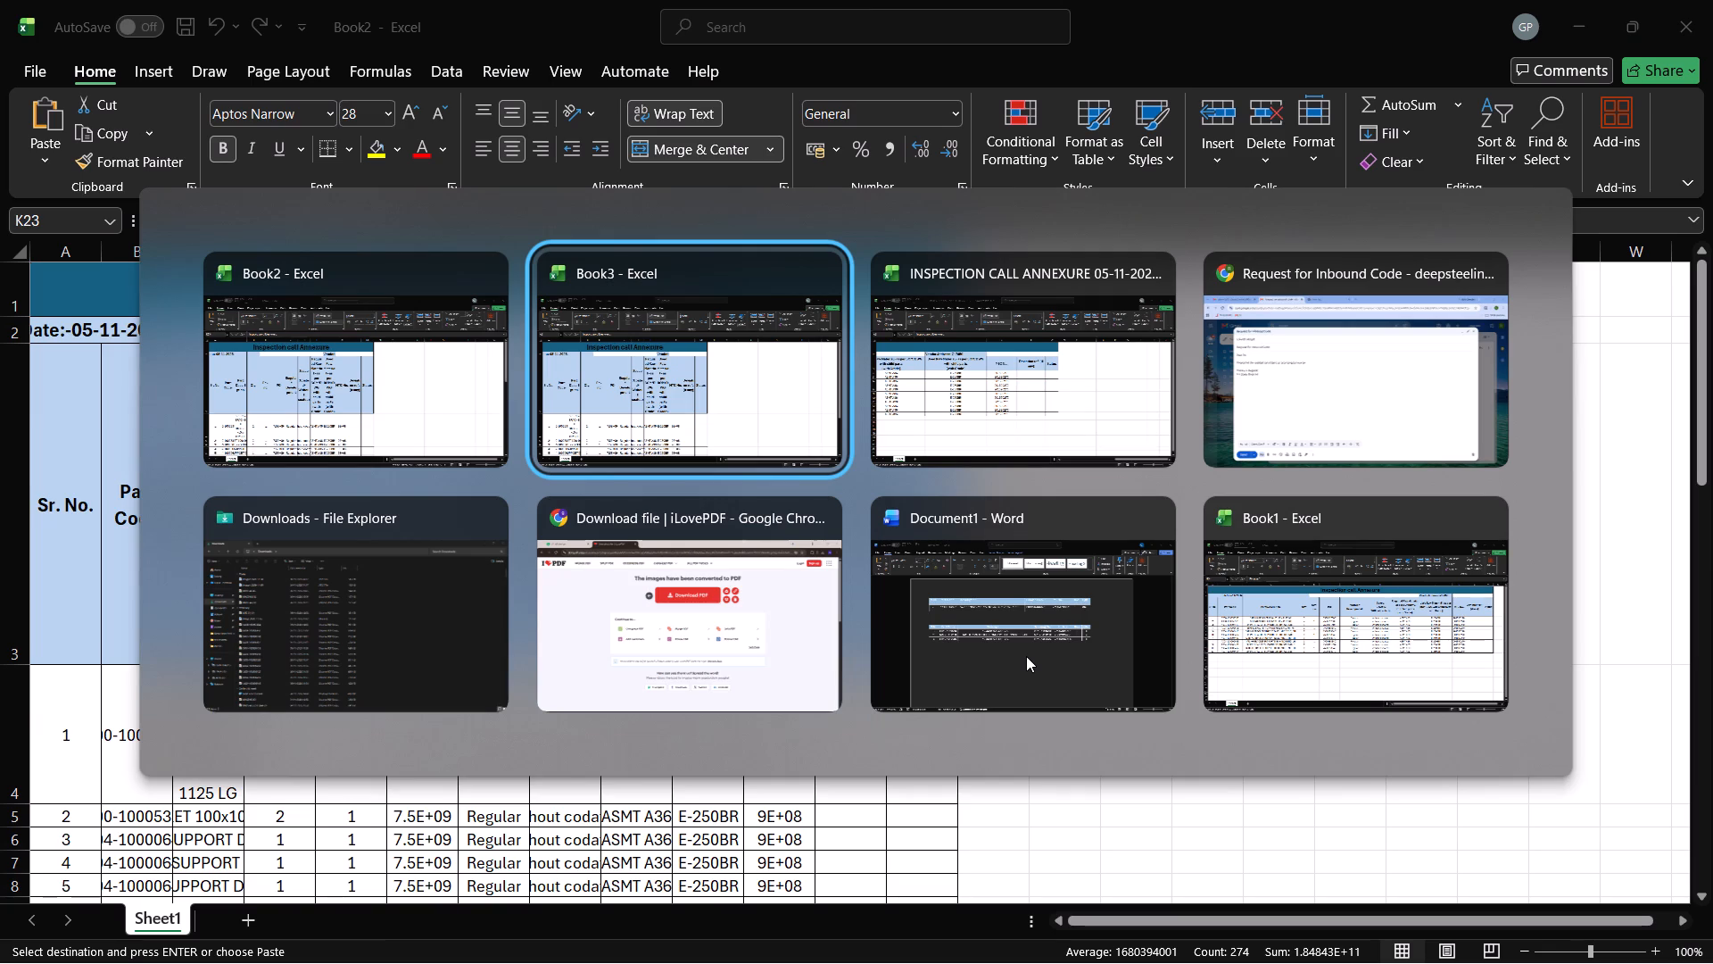
key("alt+Tab")
left_click(1706, 7)
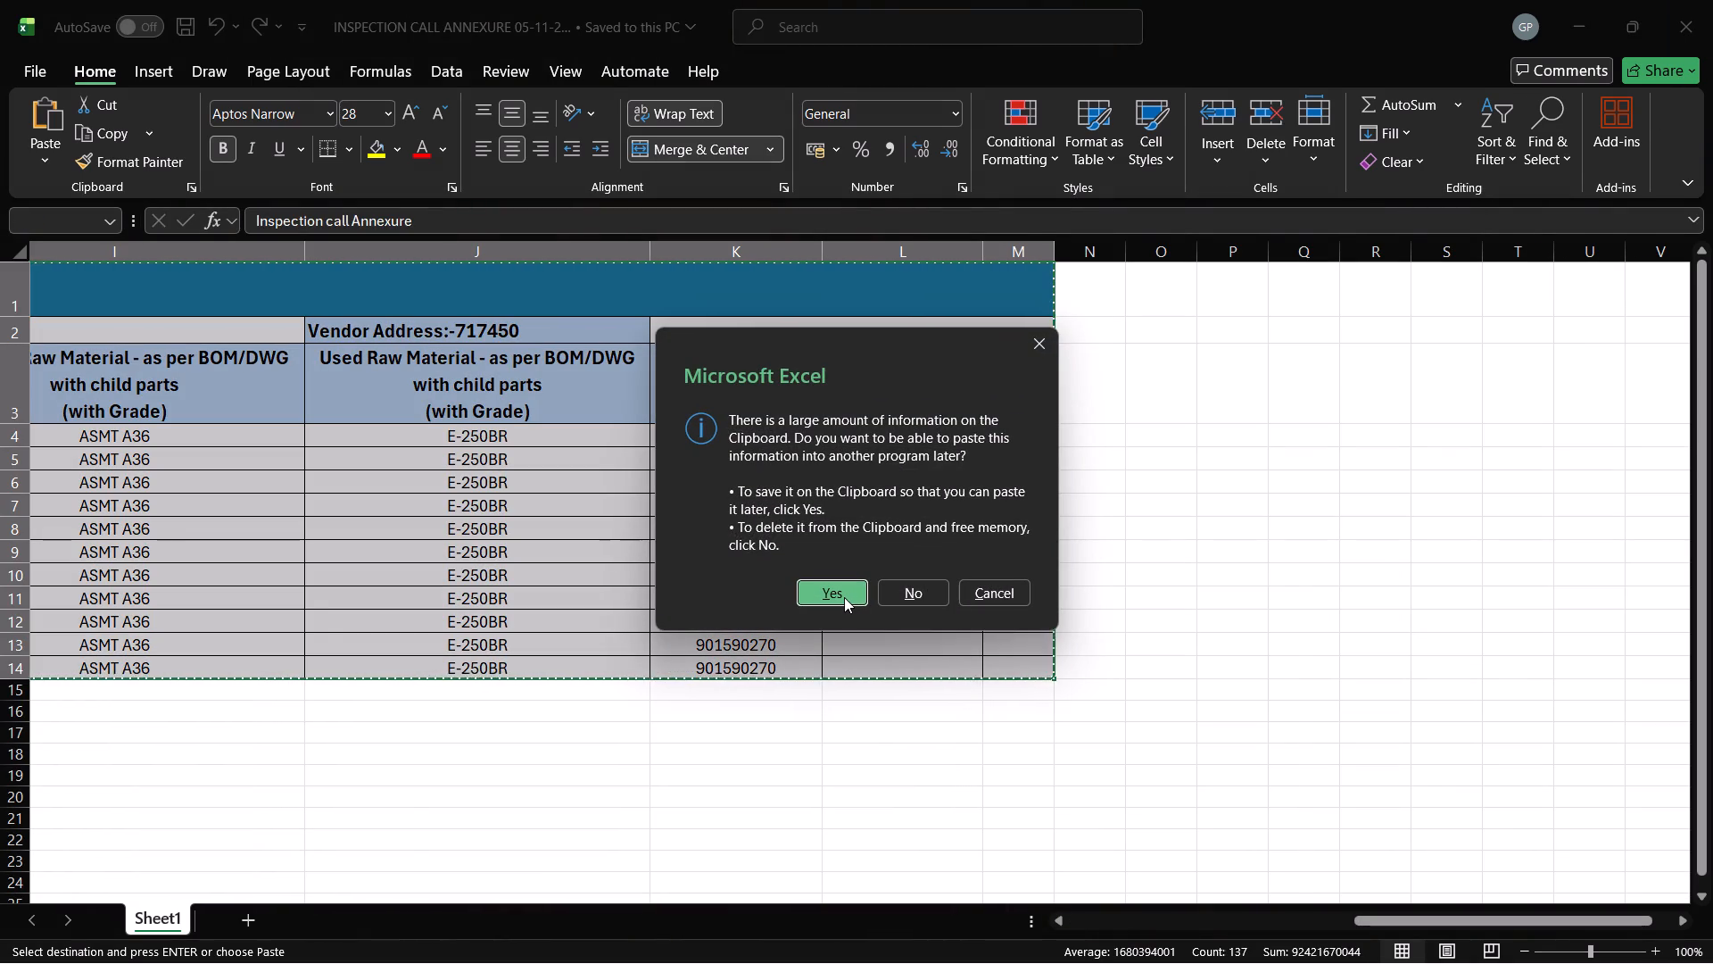
left_click(844, 597)
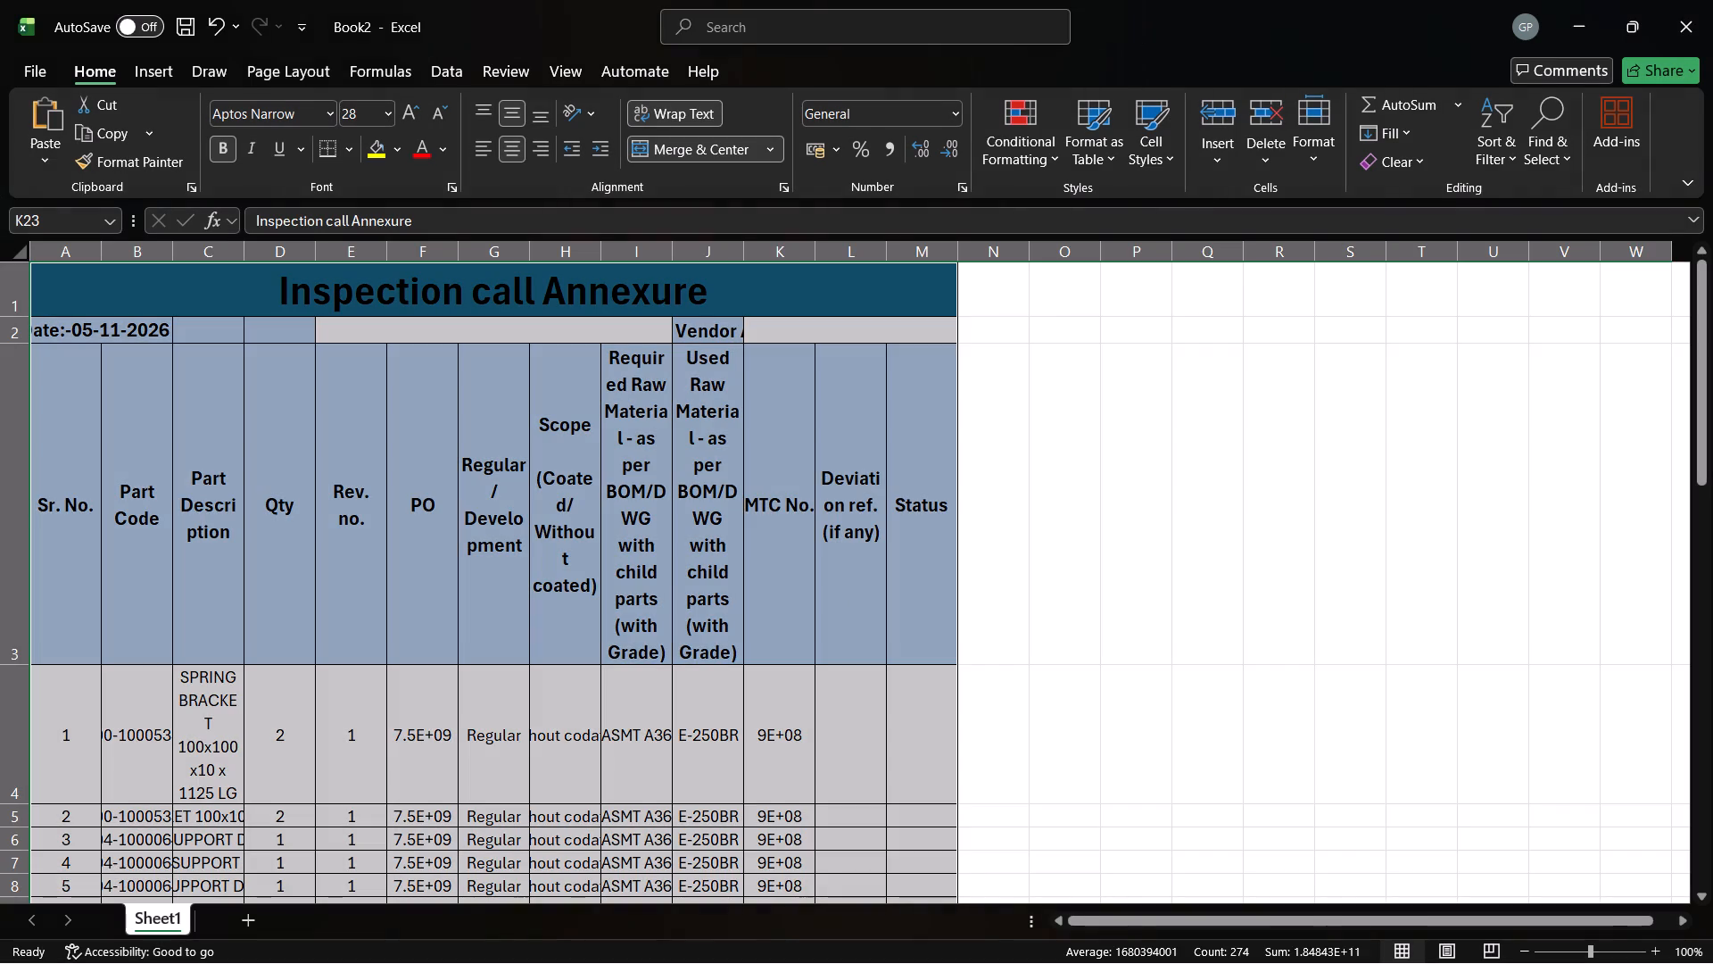
Look over the open Document1 parts tables in Word and the annexure in the Book1 workbook.
key("alt+Tab")
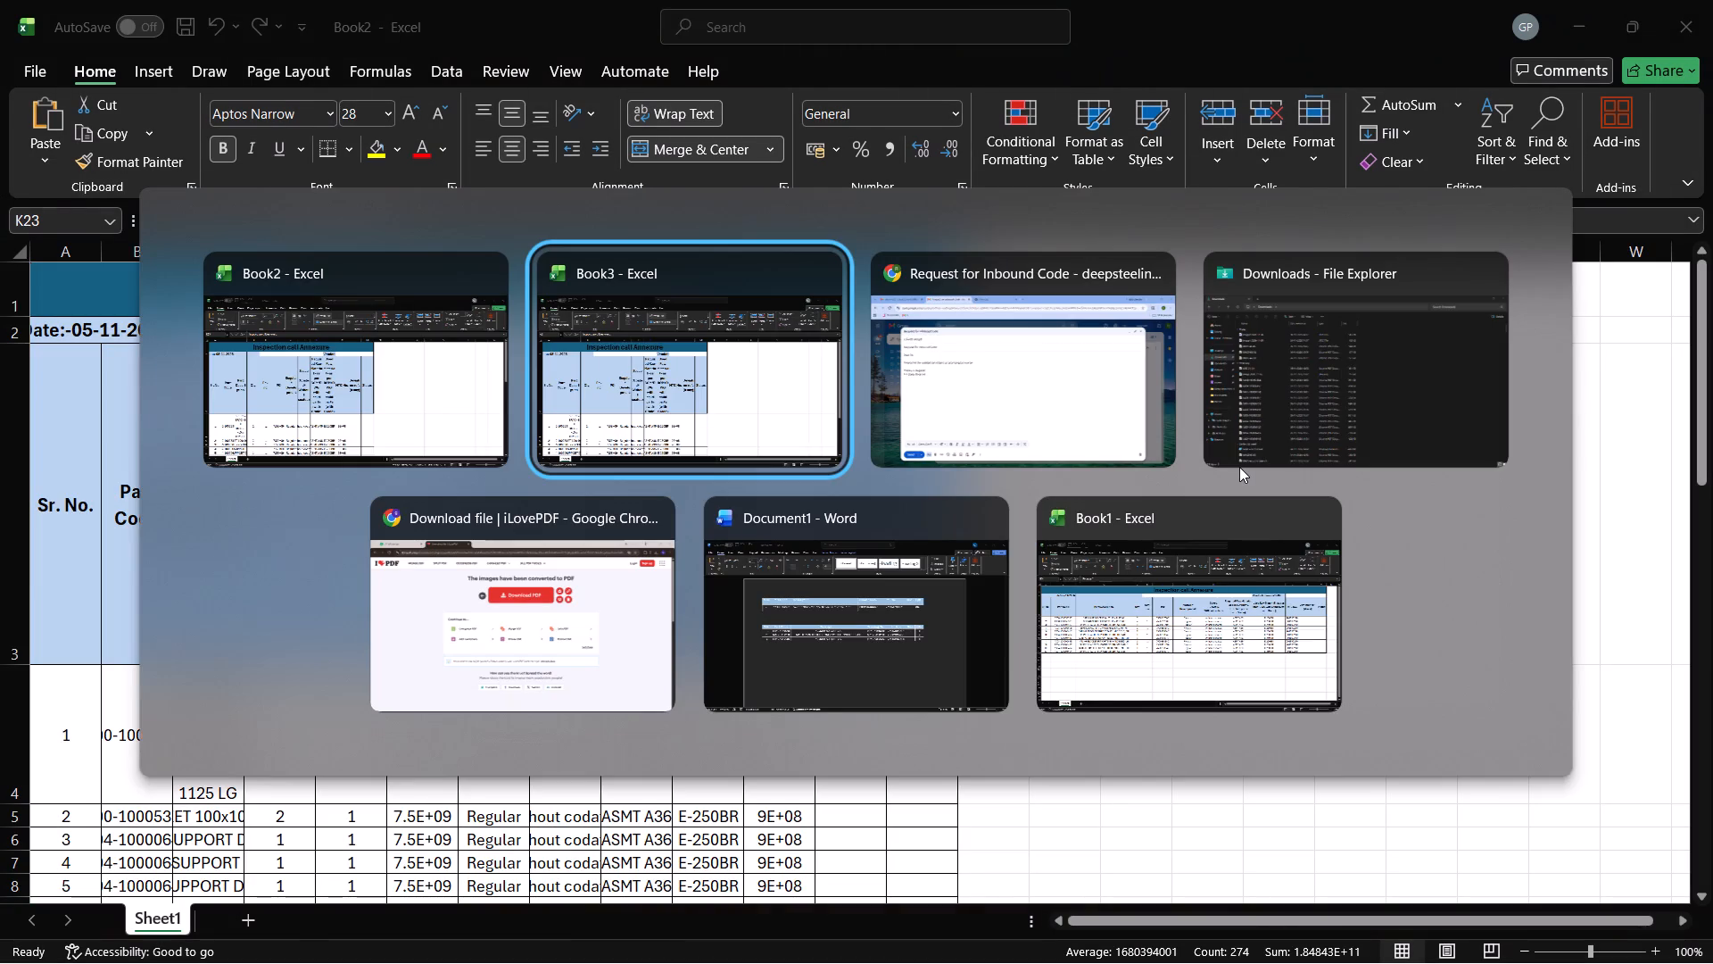
key("alt+Tab")
key("alt+Tab")
key("alt+Tab")
key("alt+Tab")
key("alt+Tab")
key("alt+Tab")
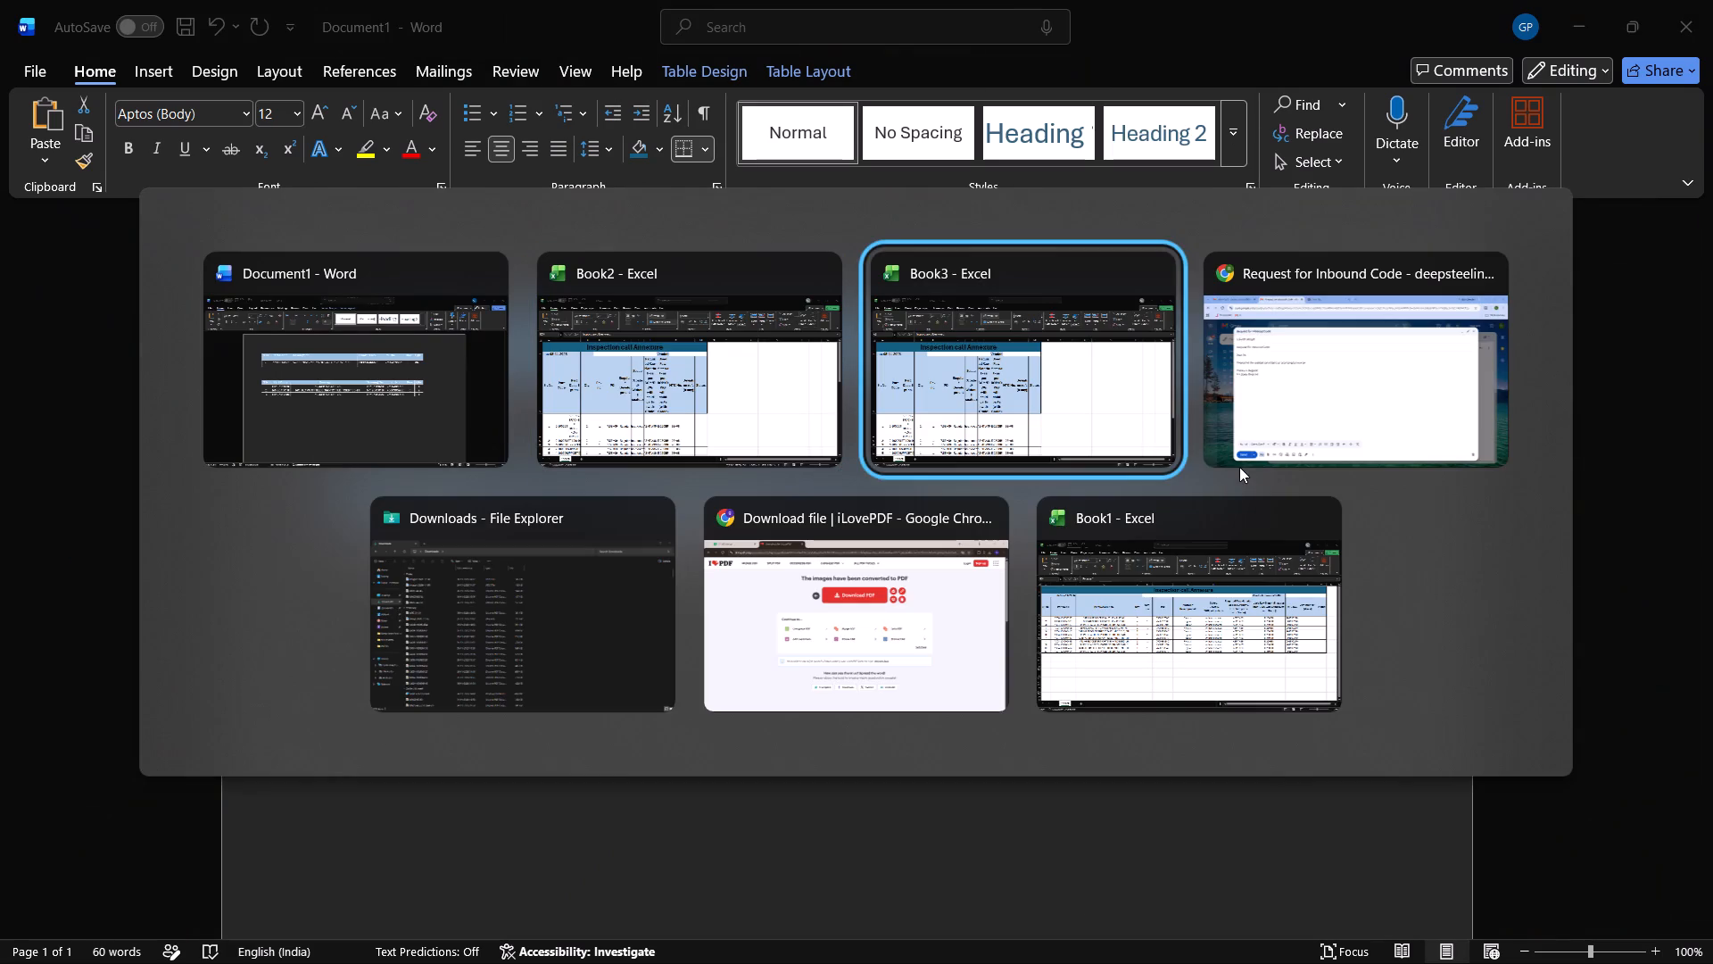
key("alt+Tab")
key("alt+Tab")
key("alt+Tab")
key("alt+Tab")
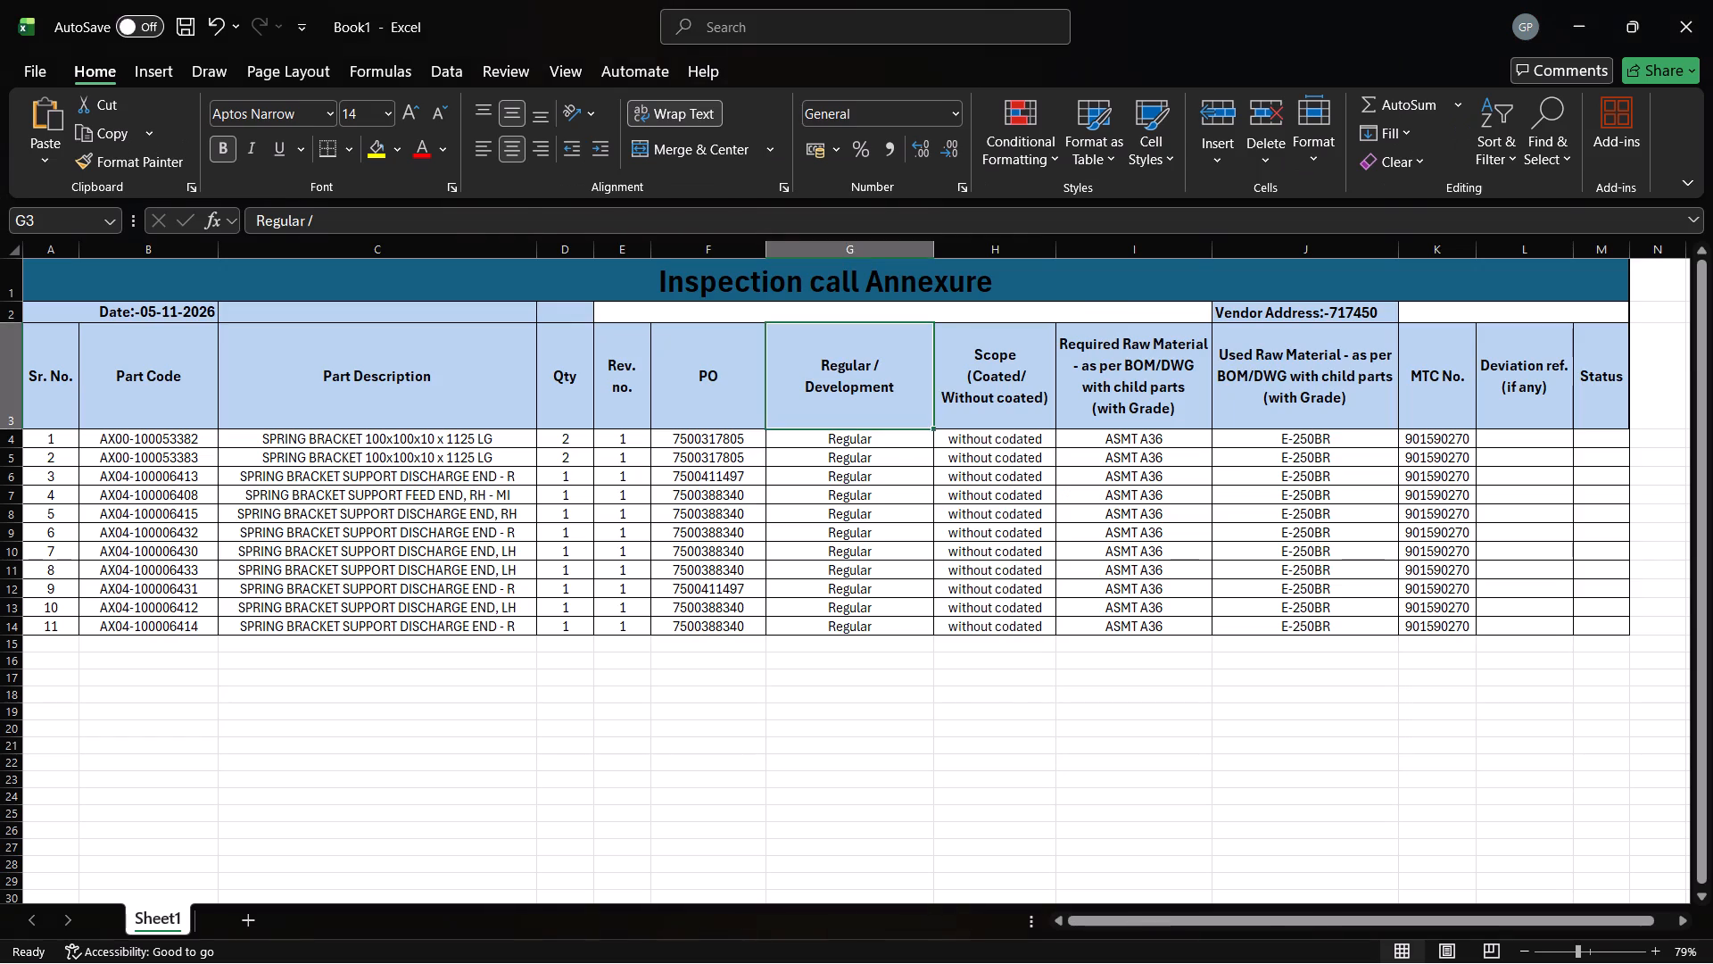
Close the Document1 Word file containing the parts tables without saving its changes.
key("alt+Tab")
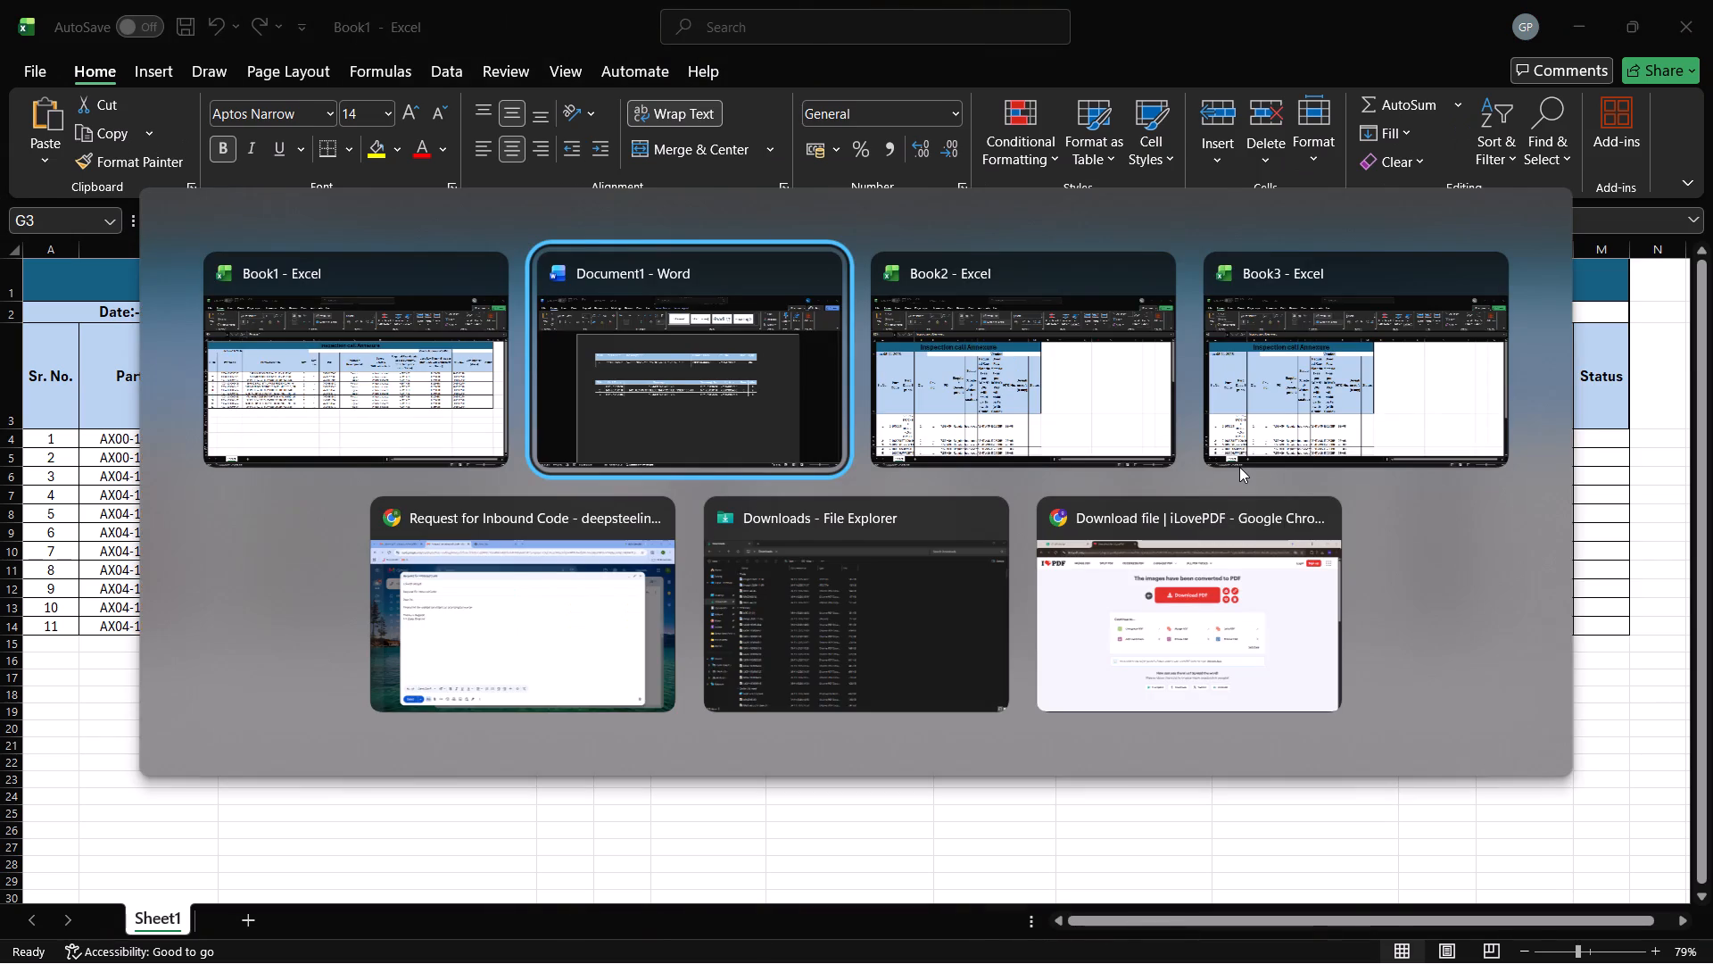
left_click(1712, 0)
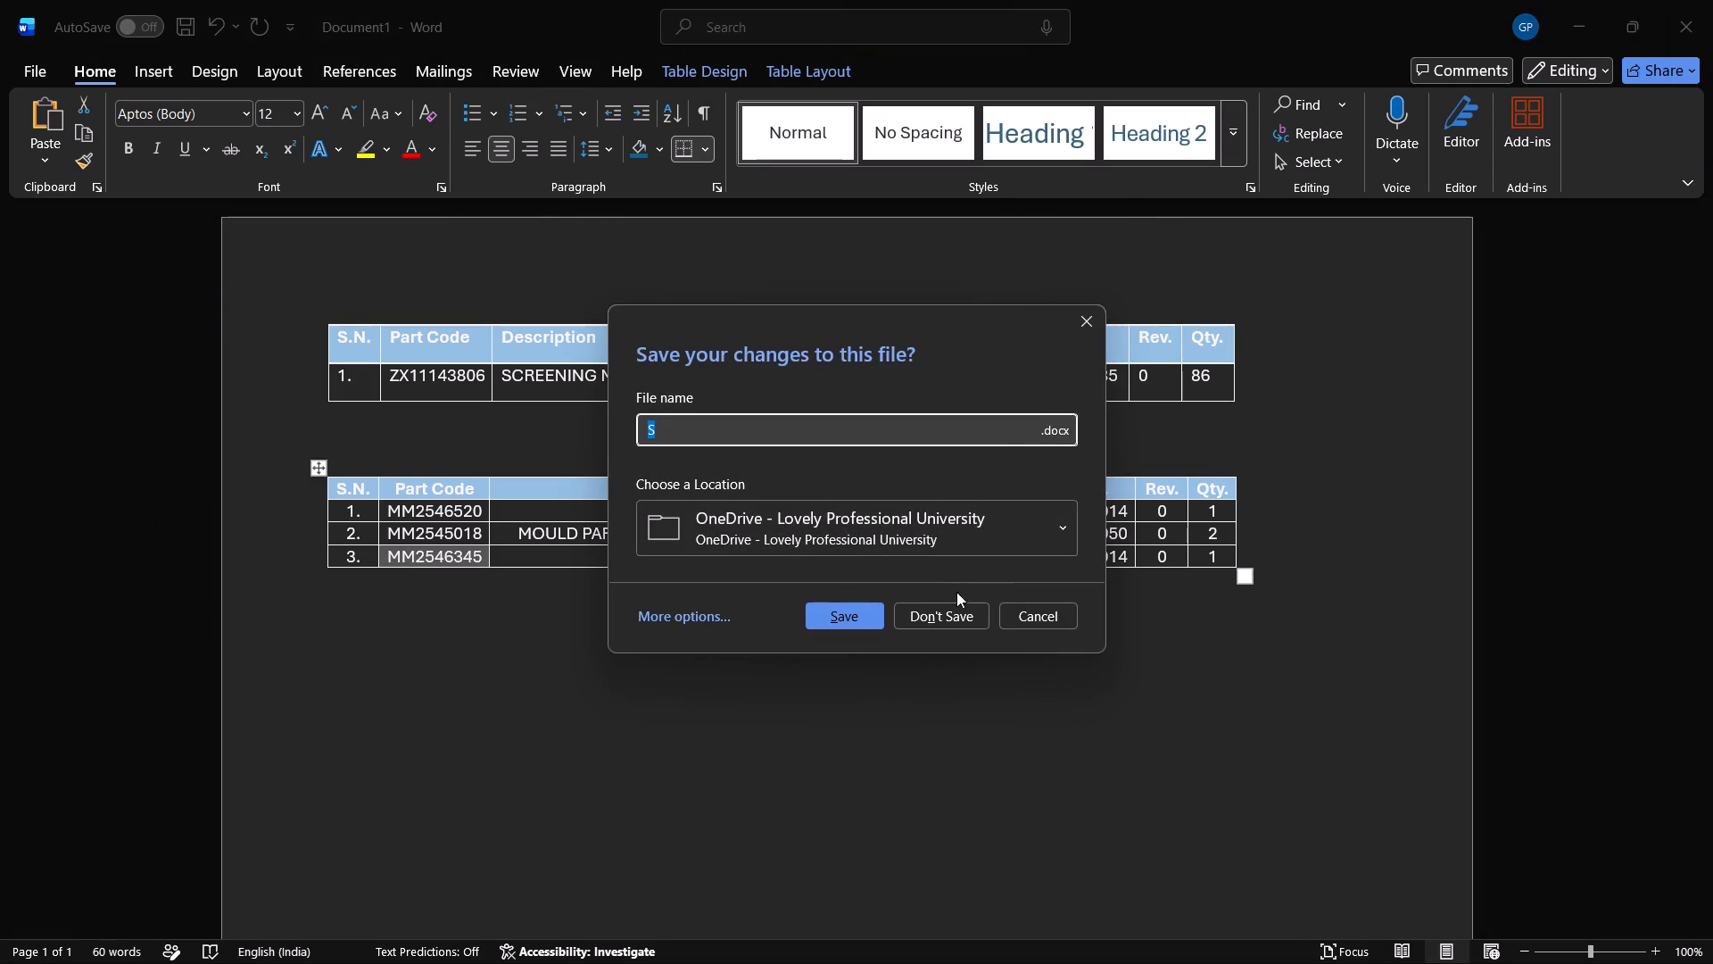
left_click(945, 604)
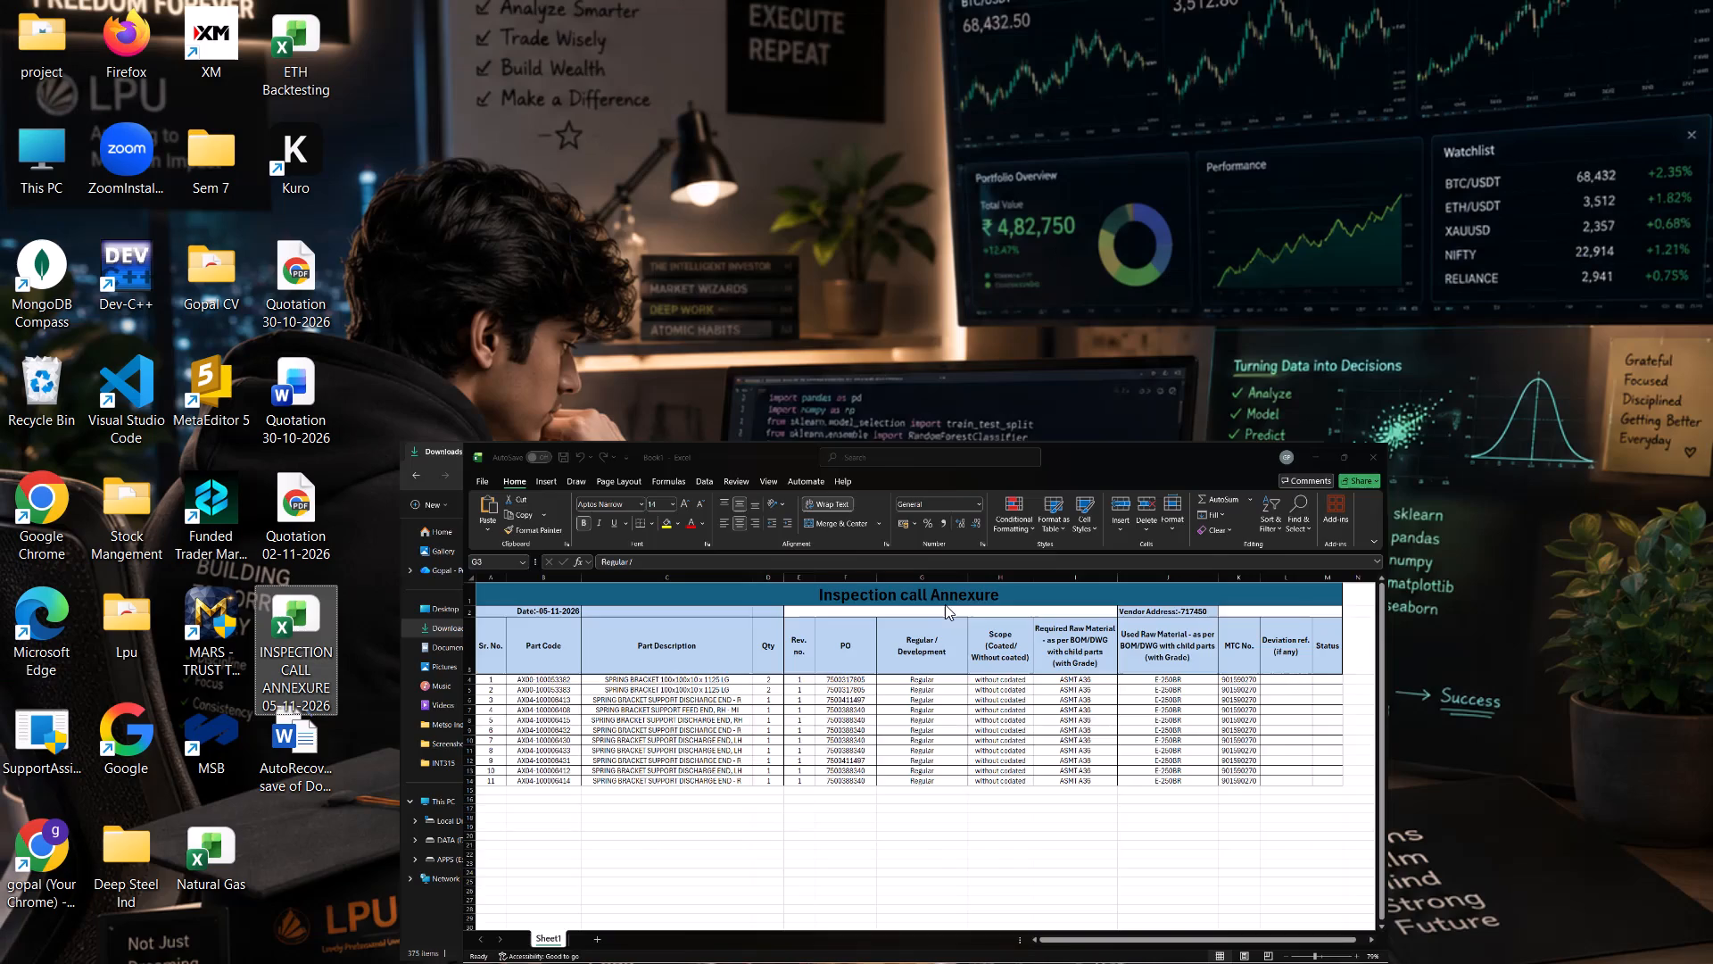
Delete the leftover unsaved Word recovery file from the desktop.
left_click(722, 744)
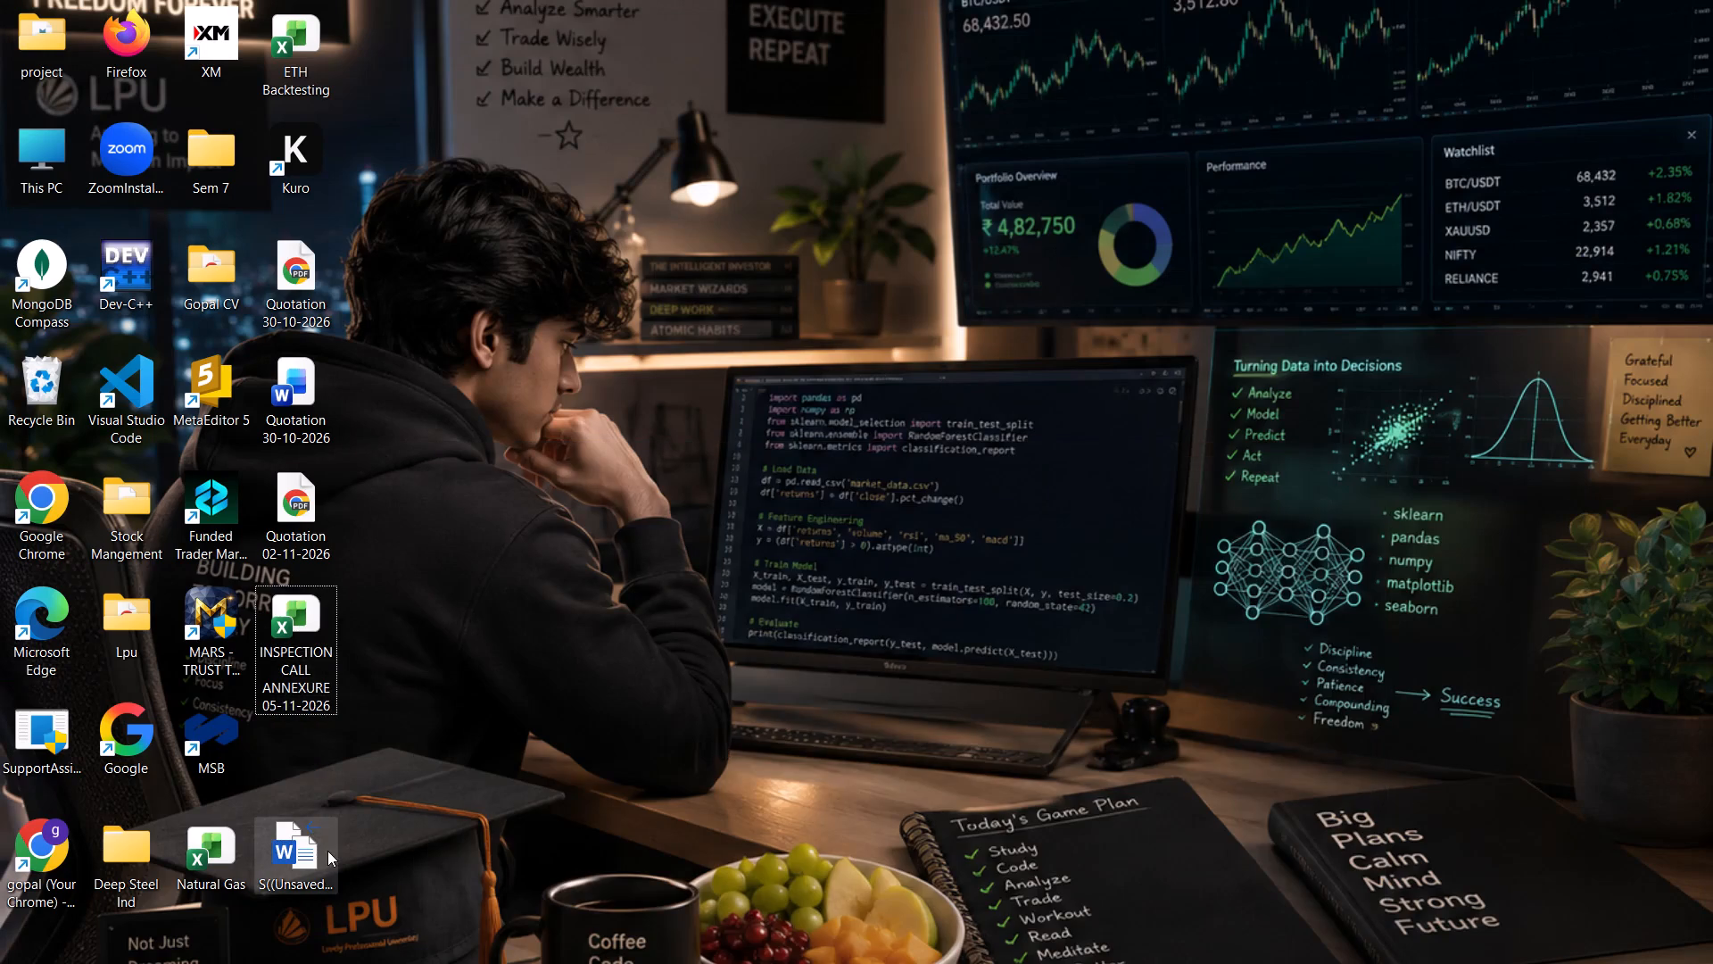
left_click(327, 851)
key("Delete")
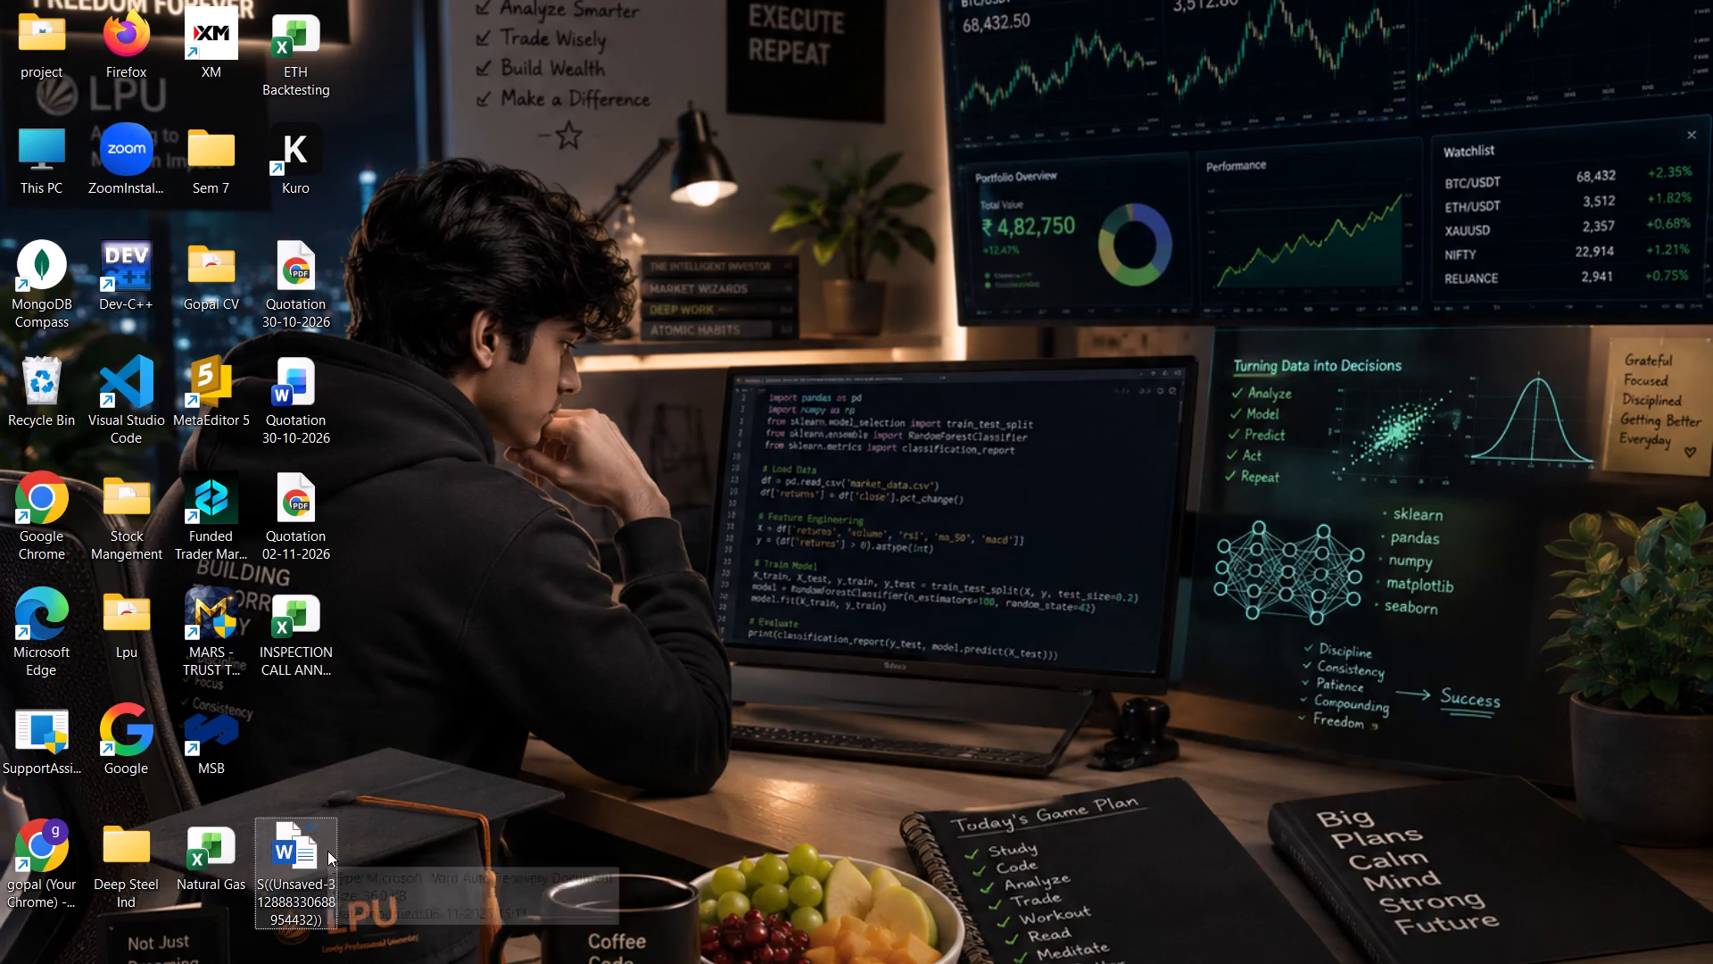
Return to the Book1 annexure and switch from it to the Request for Inbound Code email in Chrome.
key("alt+Tab")
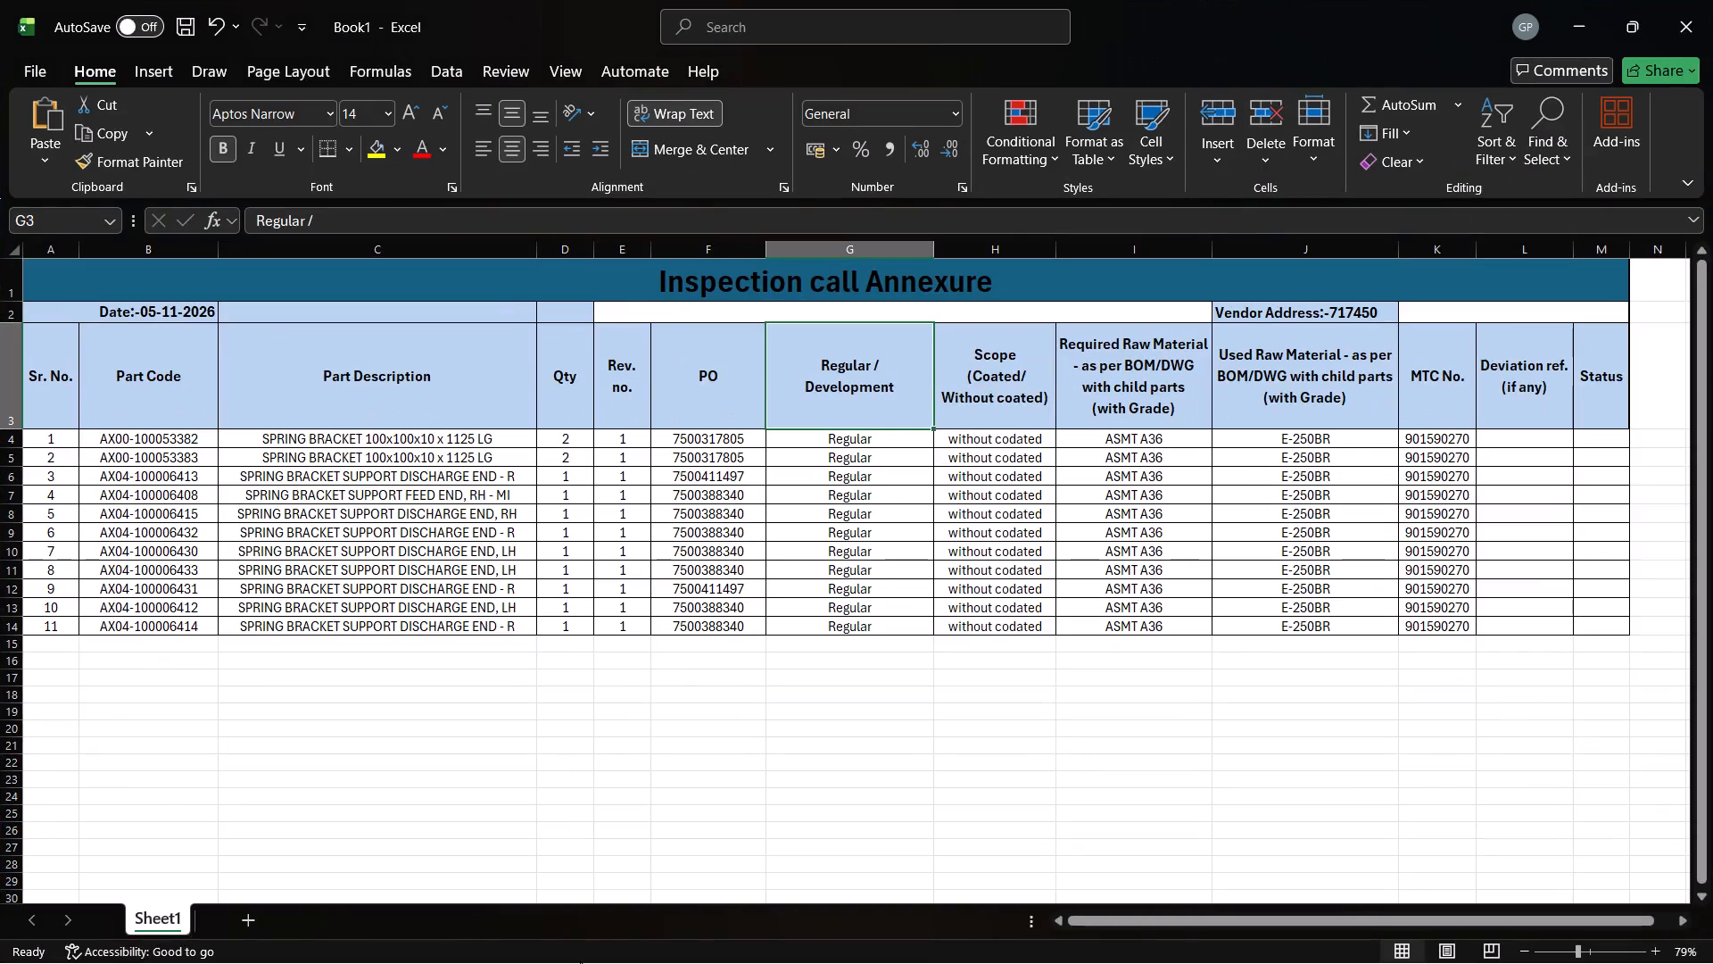
scroll(580, 961, "left", 6)
key("alt+Tab")
key("alt+Tab")
key("alt+Tab")
key("alt+Tab")
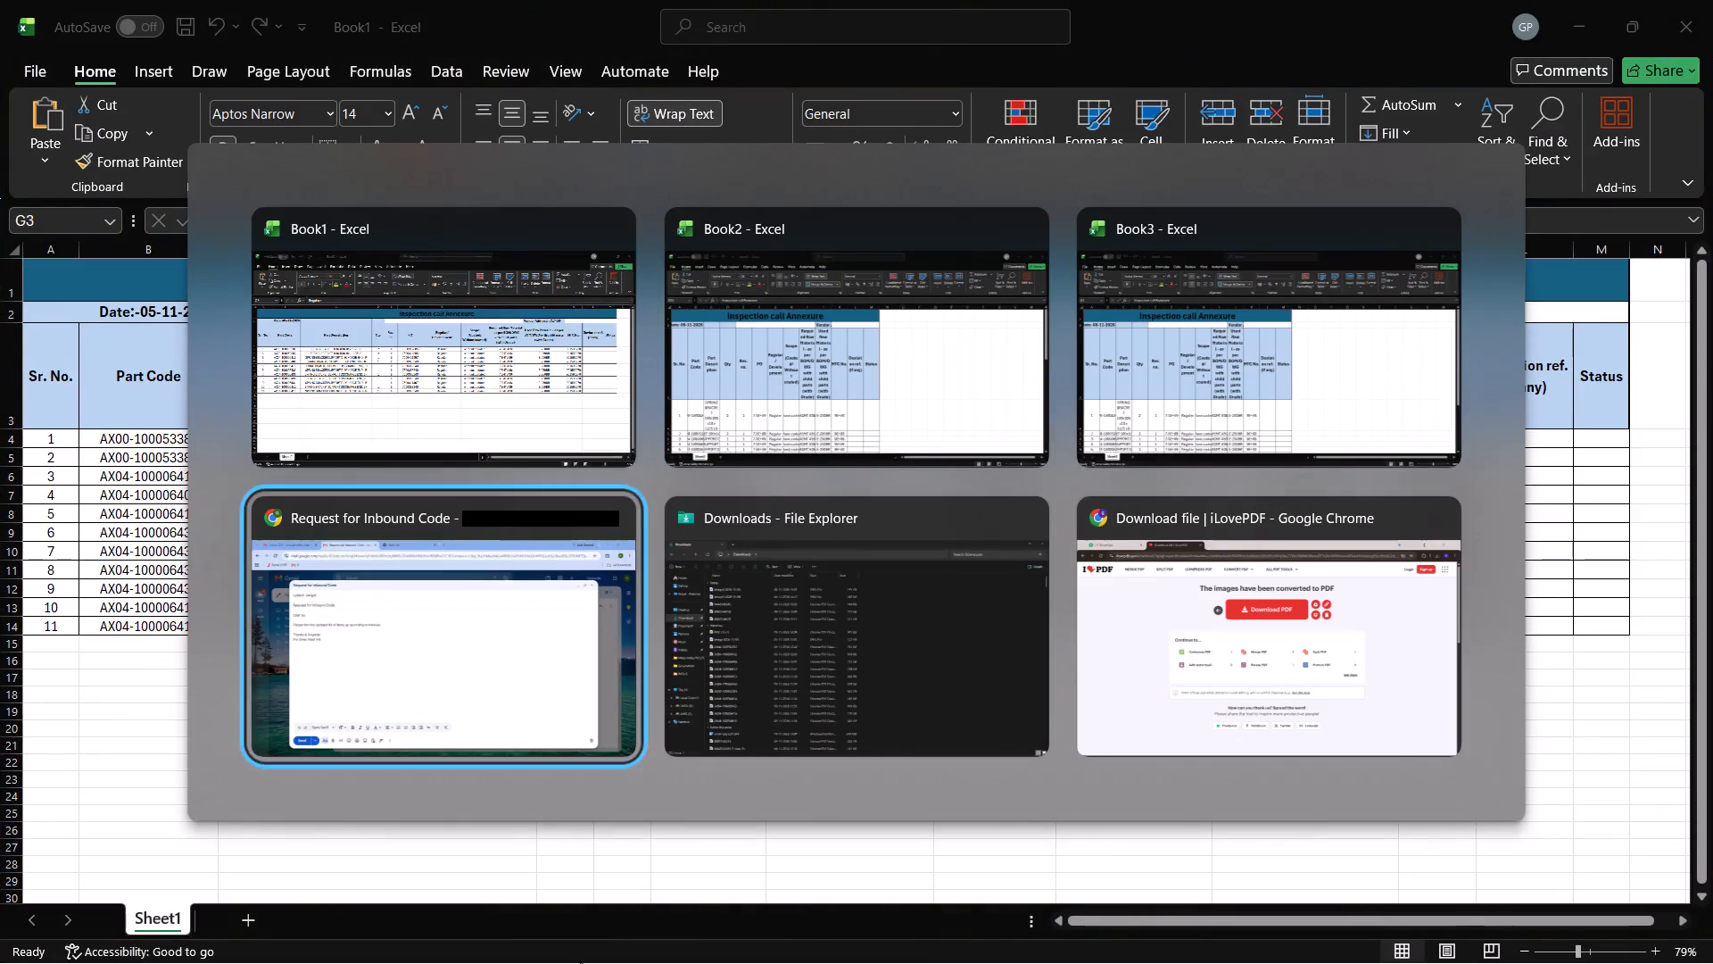
Switch to the Book2 workbook and start a blank entry in the annexure's Part Code header cell.
key("alt+Tab")
key("alt+Tab")
key("alt+Tab")
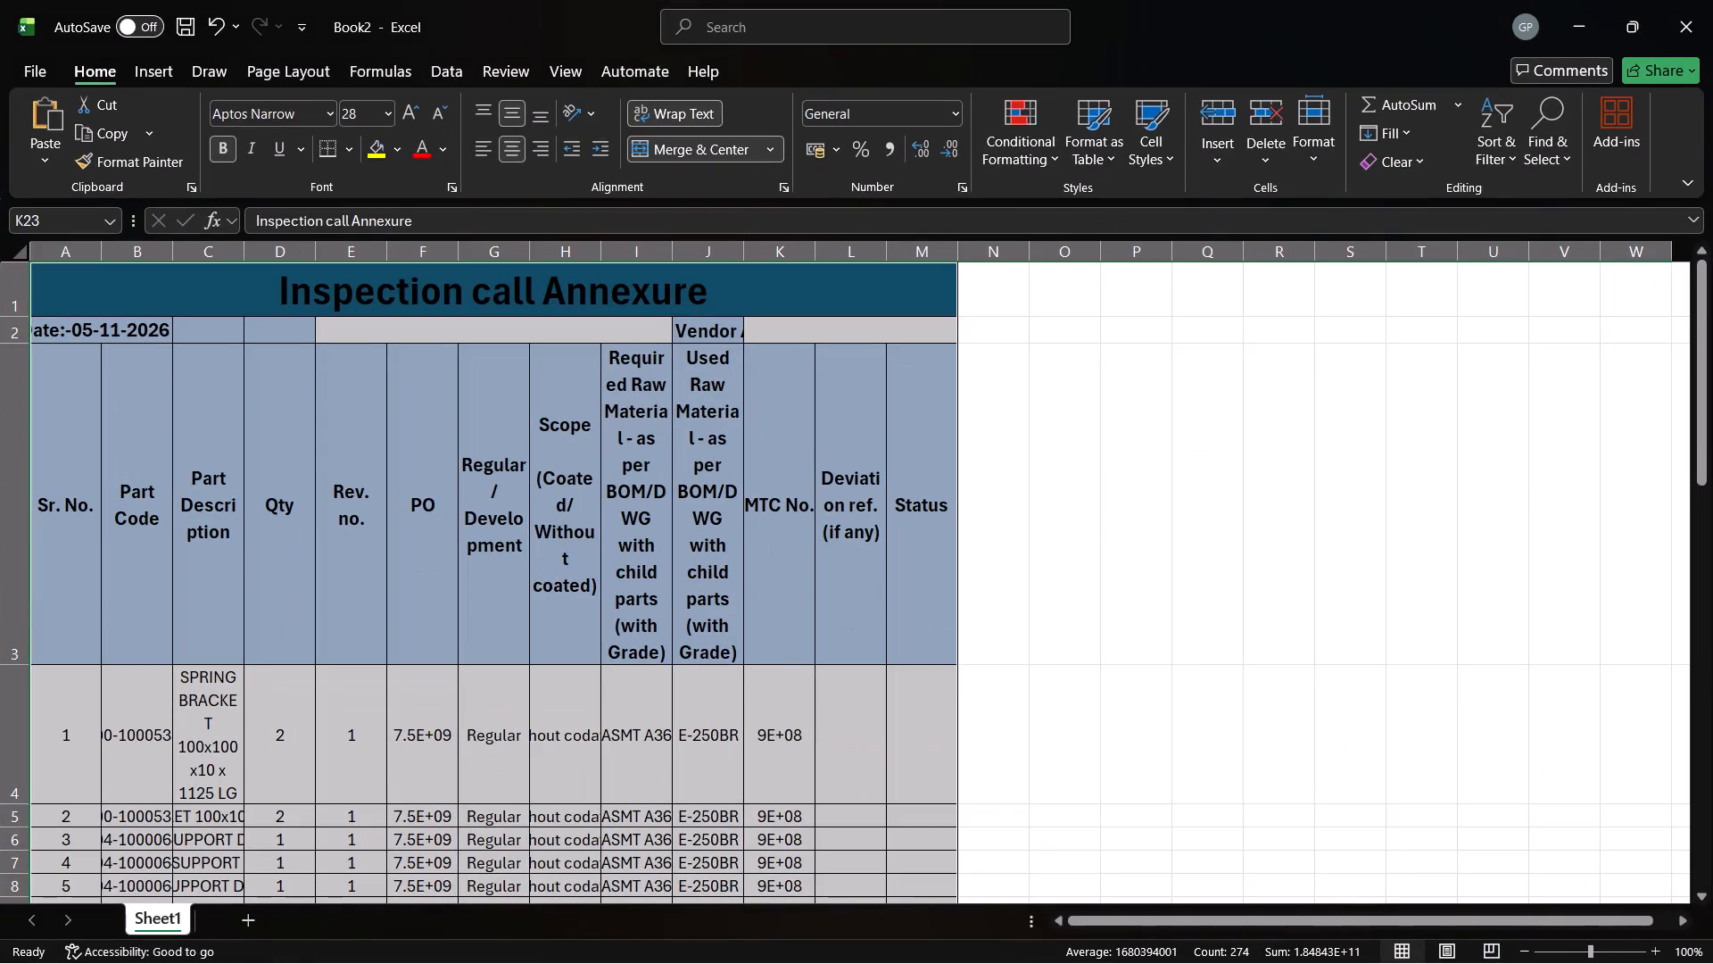
left_click(137, 453)
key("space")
Look through the open Excel, Chrome and File Explorer windows for the one to switch to from Book2.
key("alt+Tab")
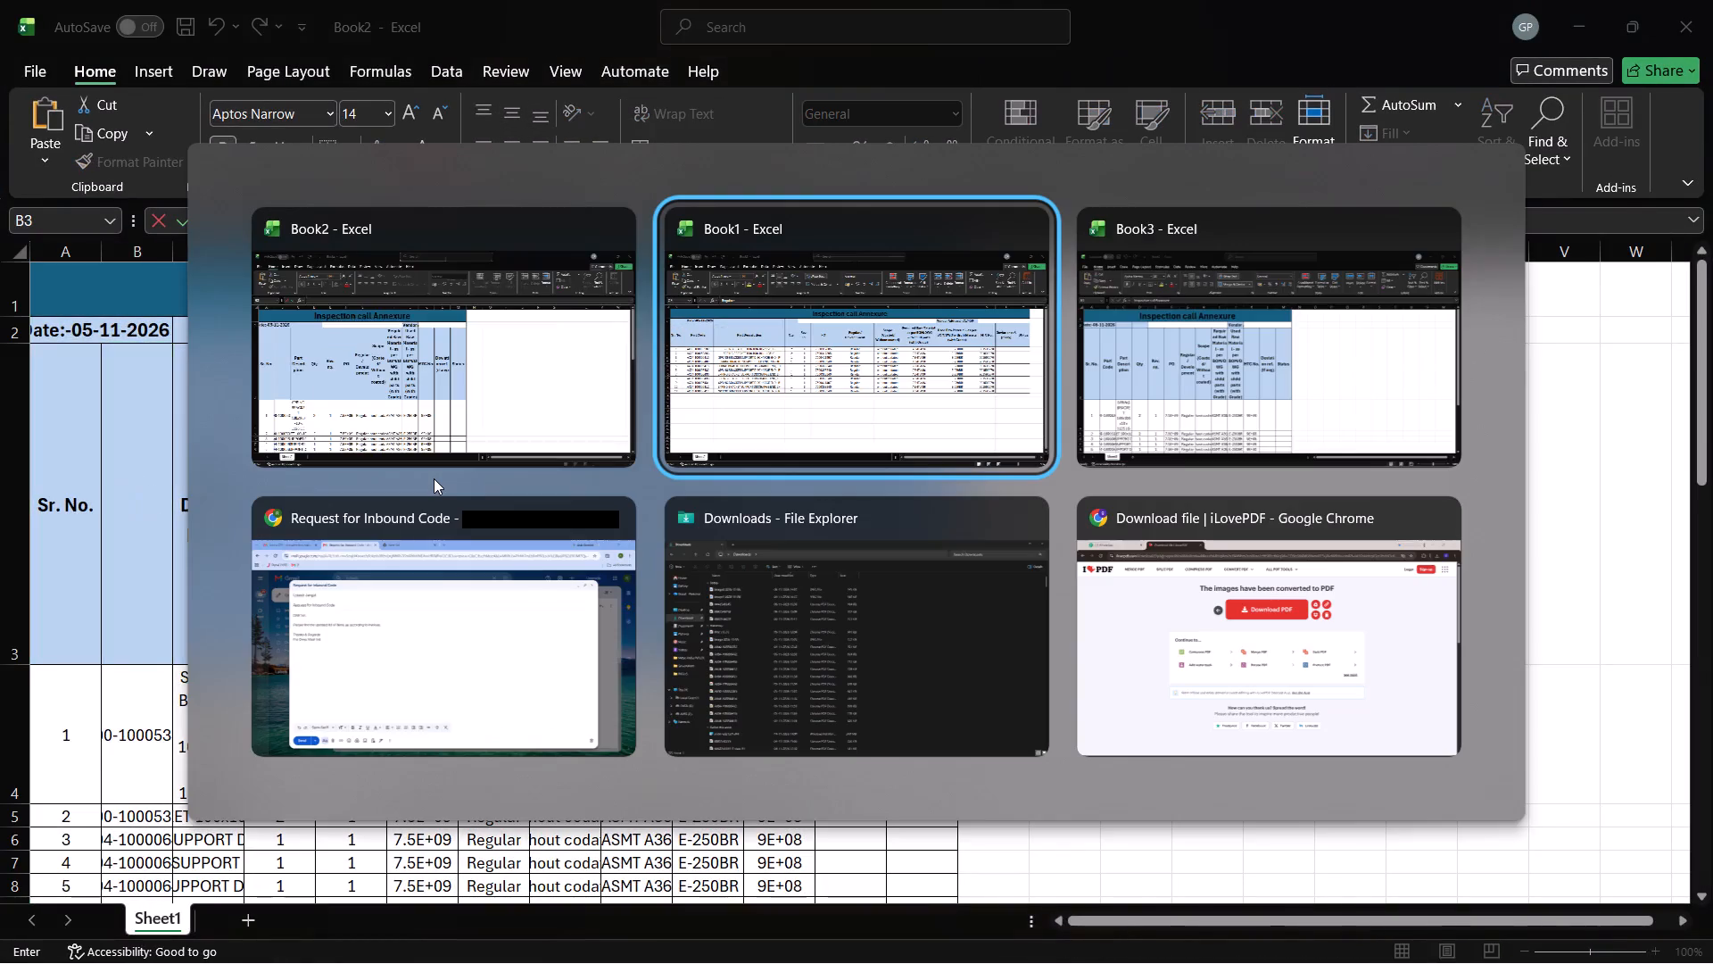
key("alt+Tab")
key("alt+Tab")
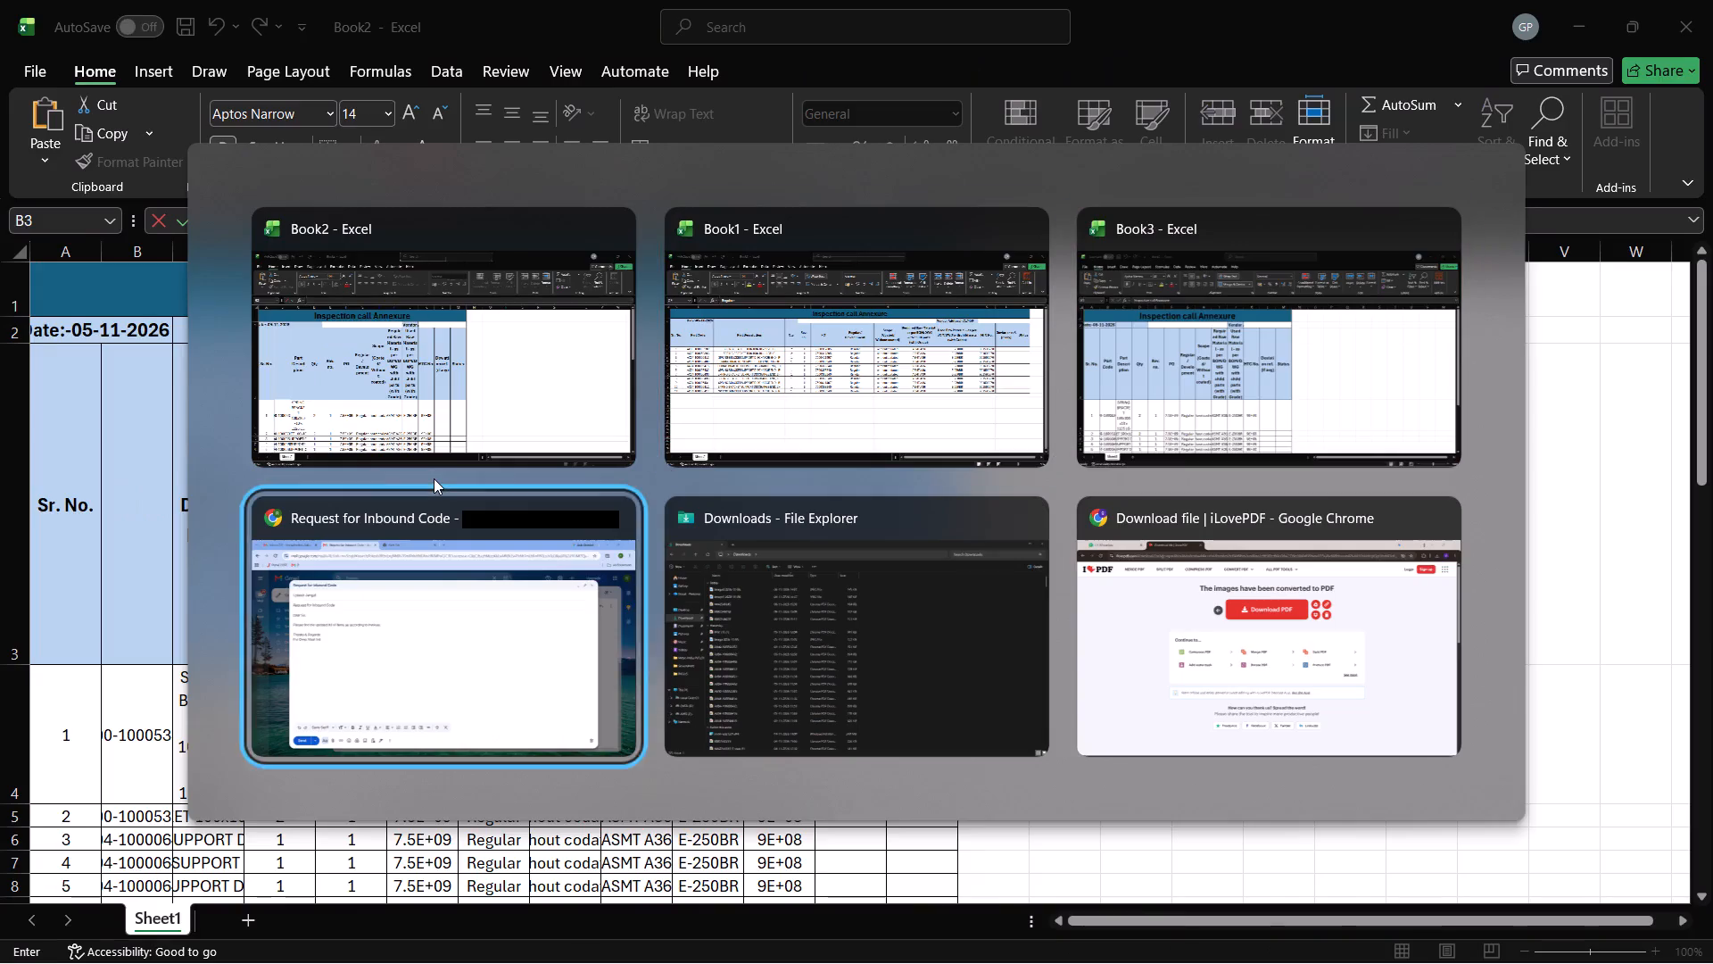
key("alt+Tab")
key("alt+Tab")
key("alt+Tab")
key("alt+Tab")
key("alt+Tab")
key("alt+Tab")
key("alt+Tab")
key("alt+Tab")
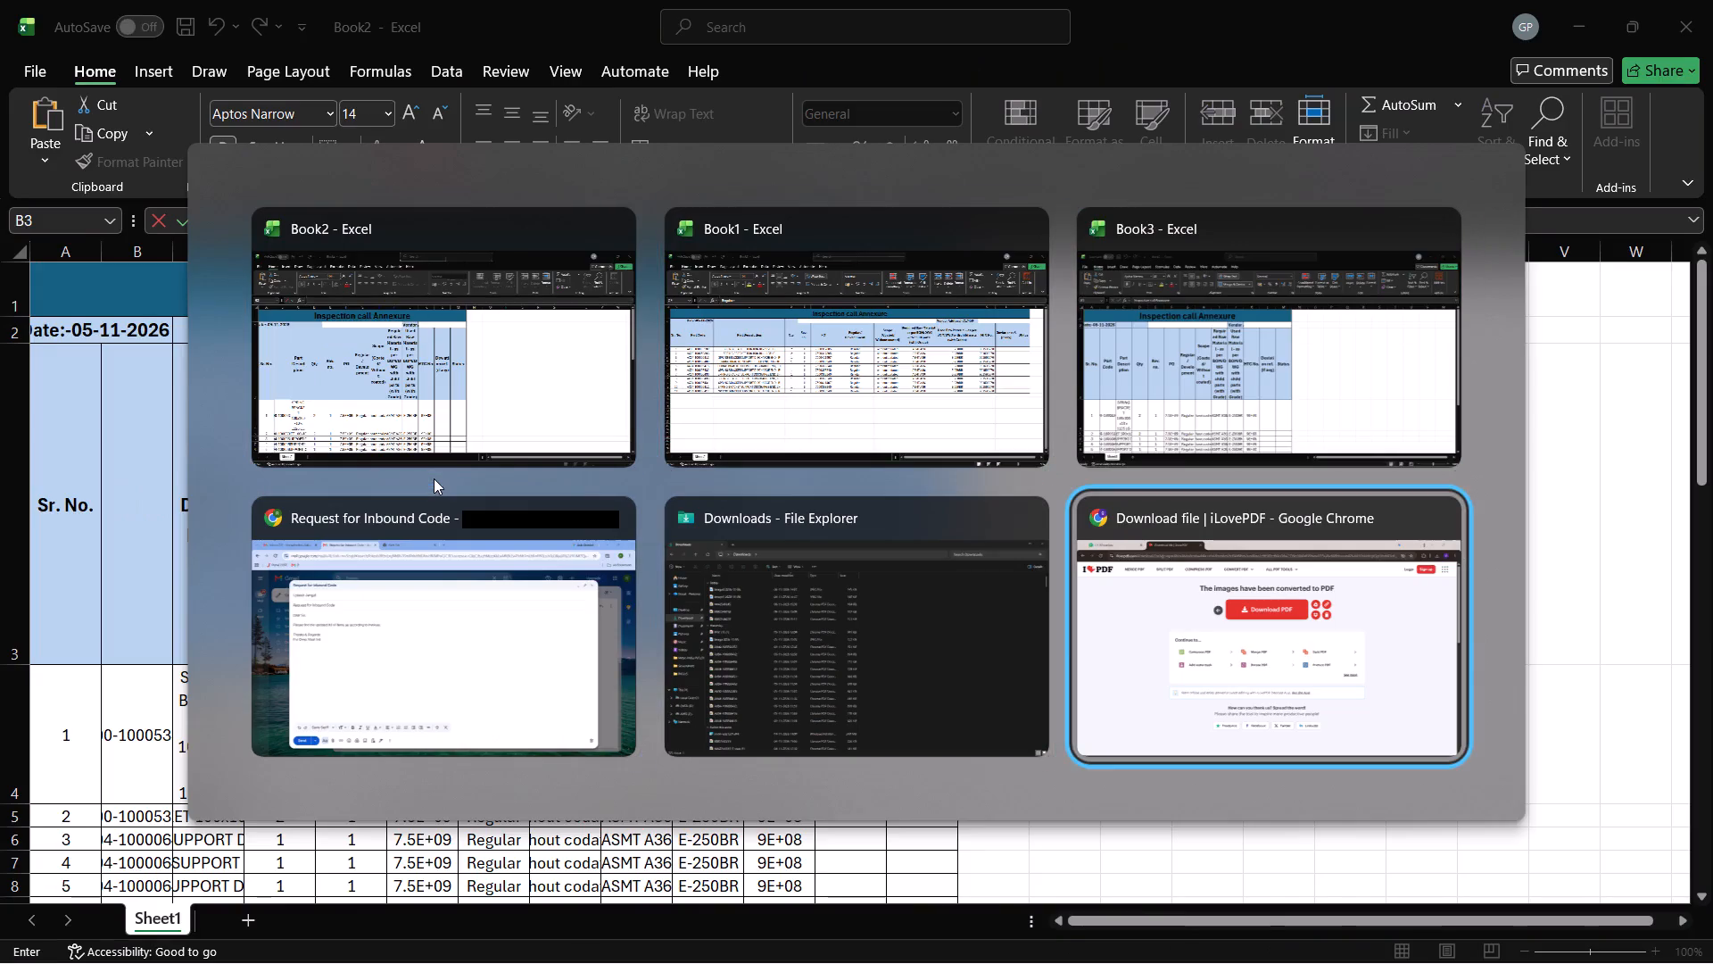